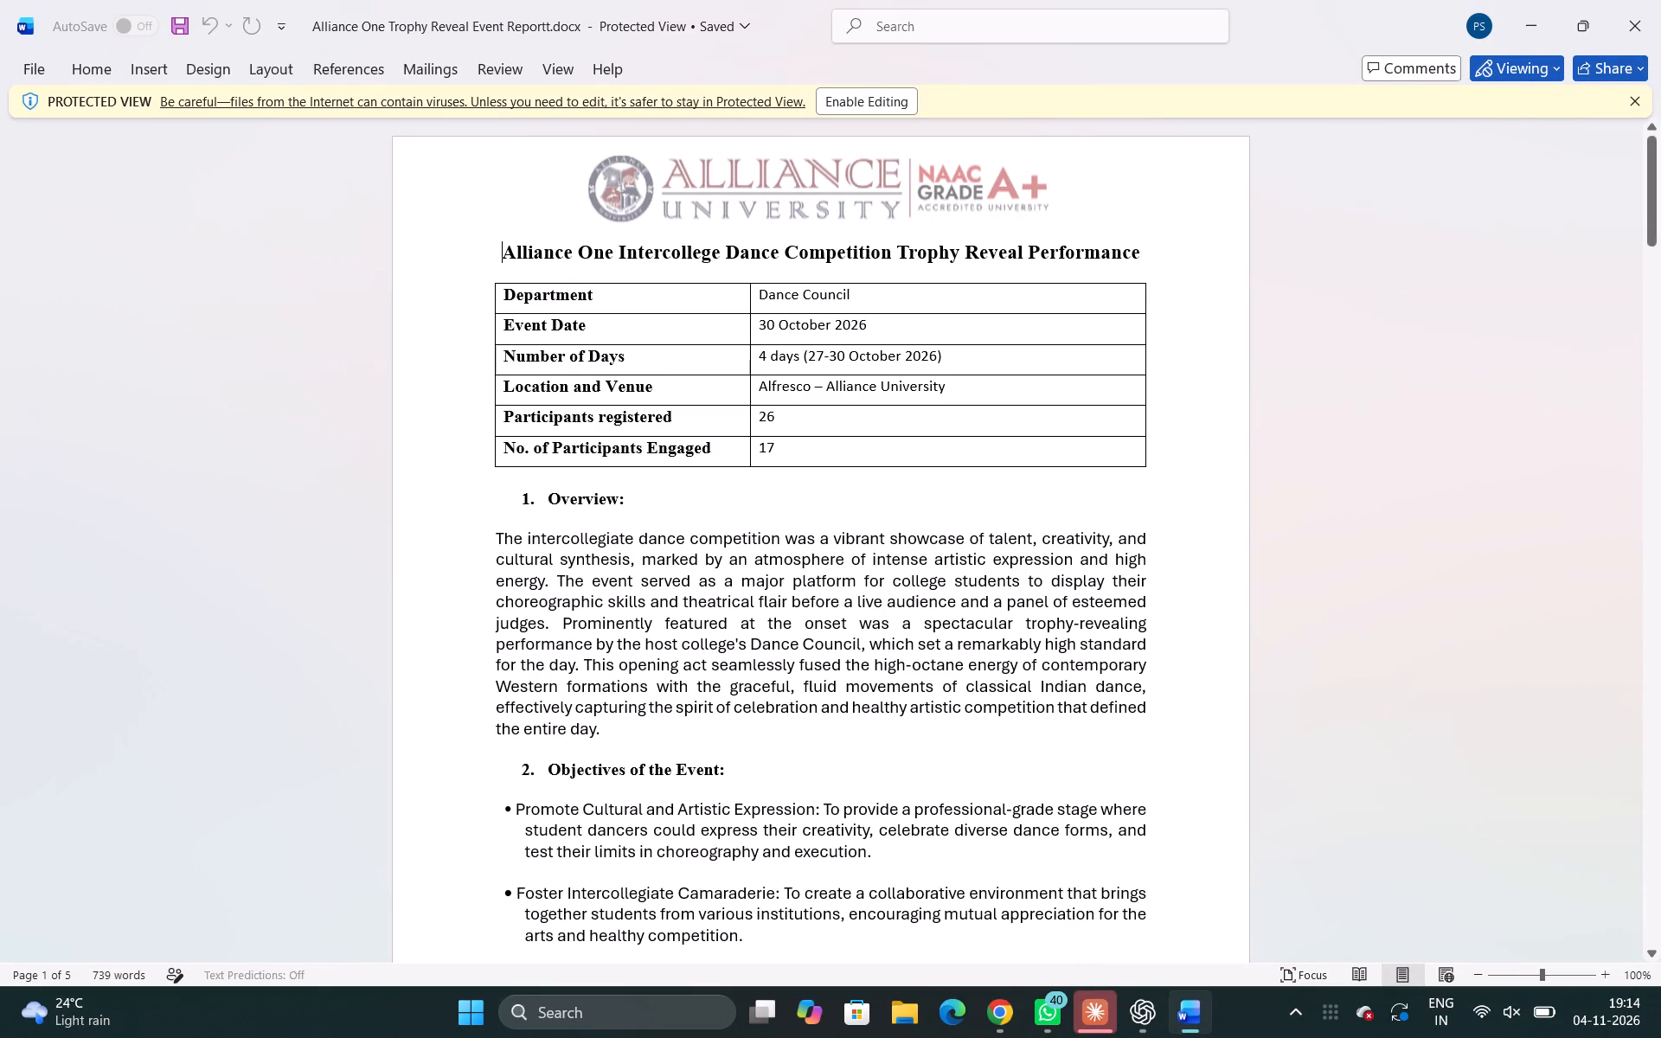
Review the trophy reveal event report from the overview through the participant table, cost table, conclusion and photos.
left_click(1189, 467)
scroll(1023, 714, "down", 3)
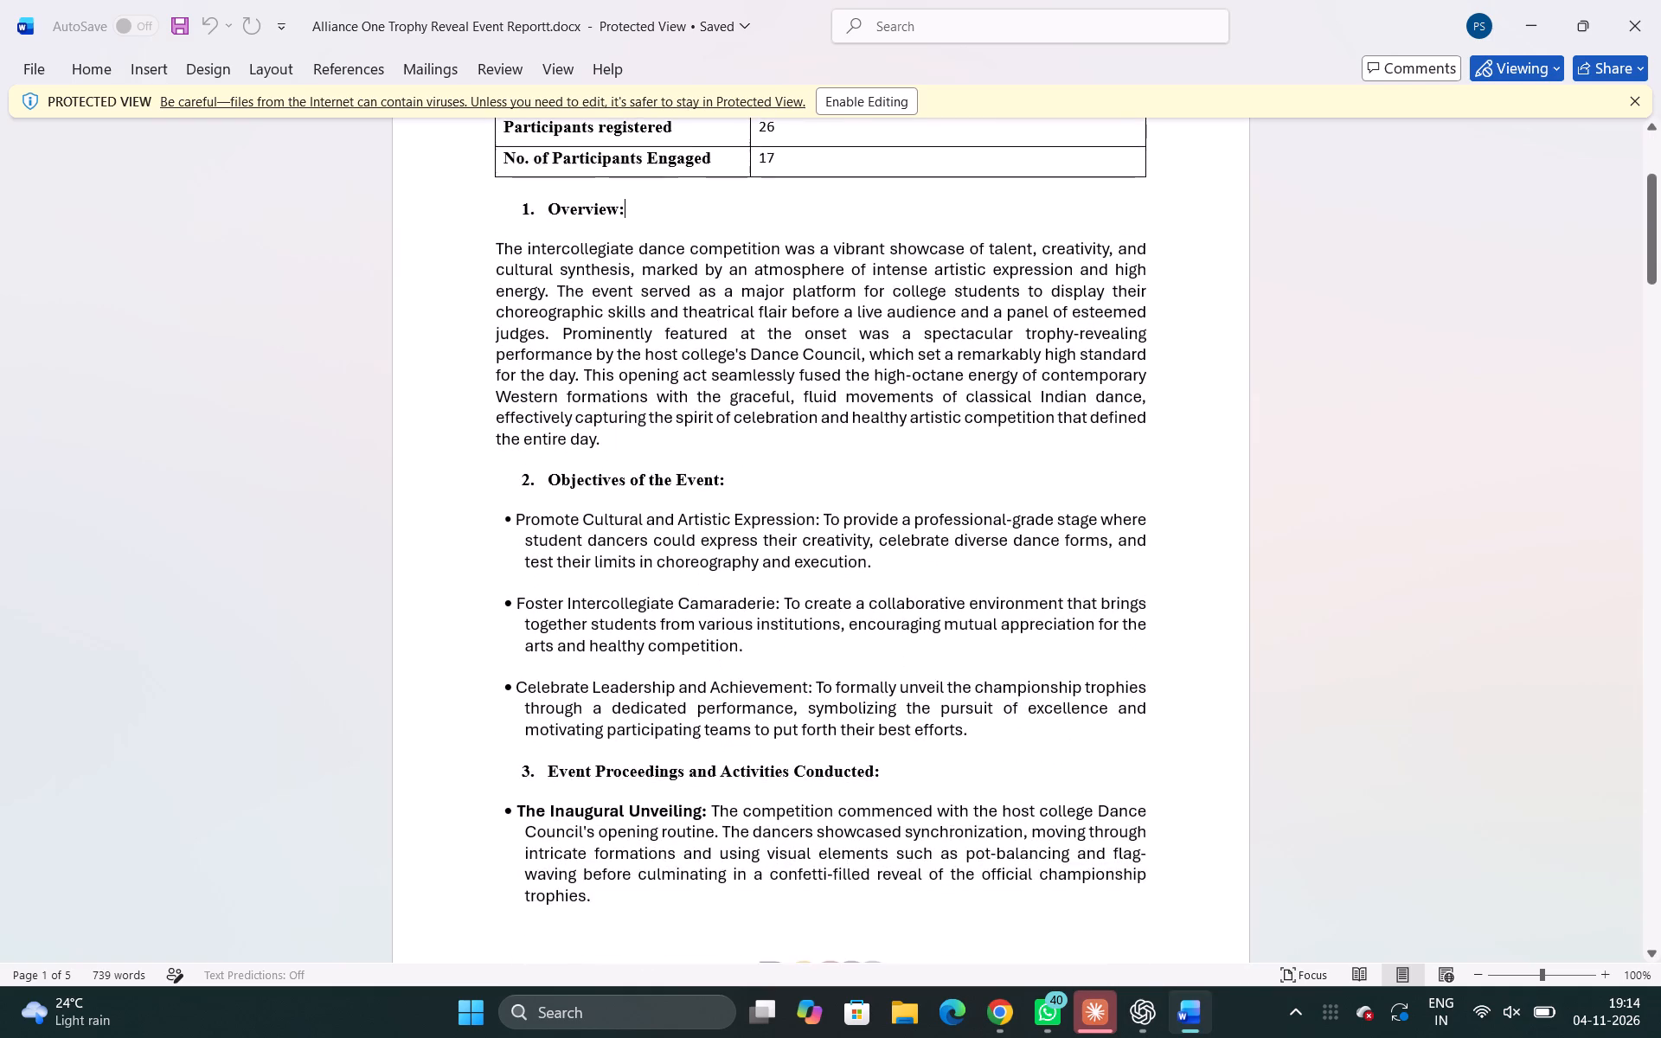
scroll(1023, 714, "down", 6)
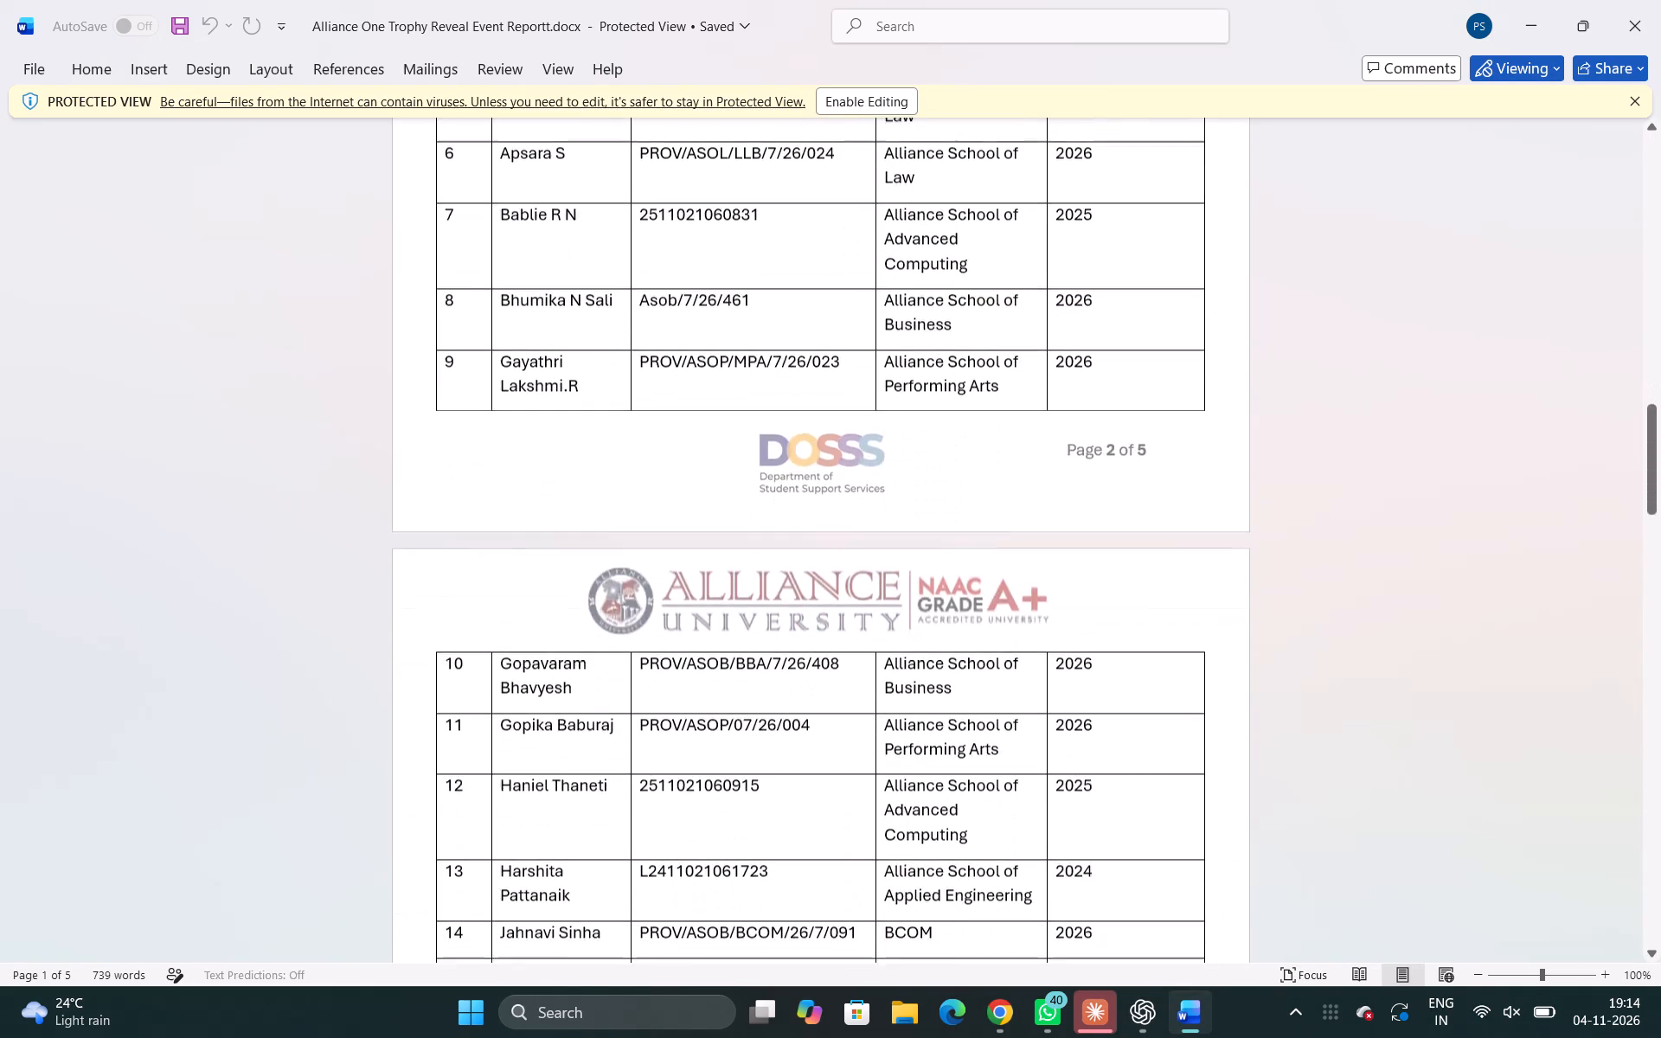
scroll(1023, 714, "down", 7)
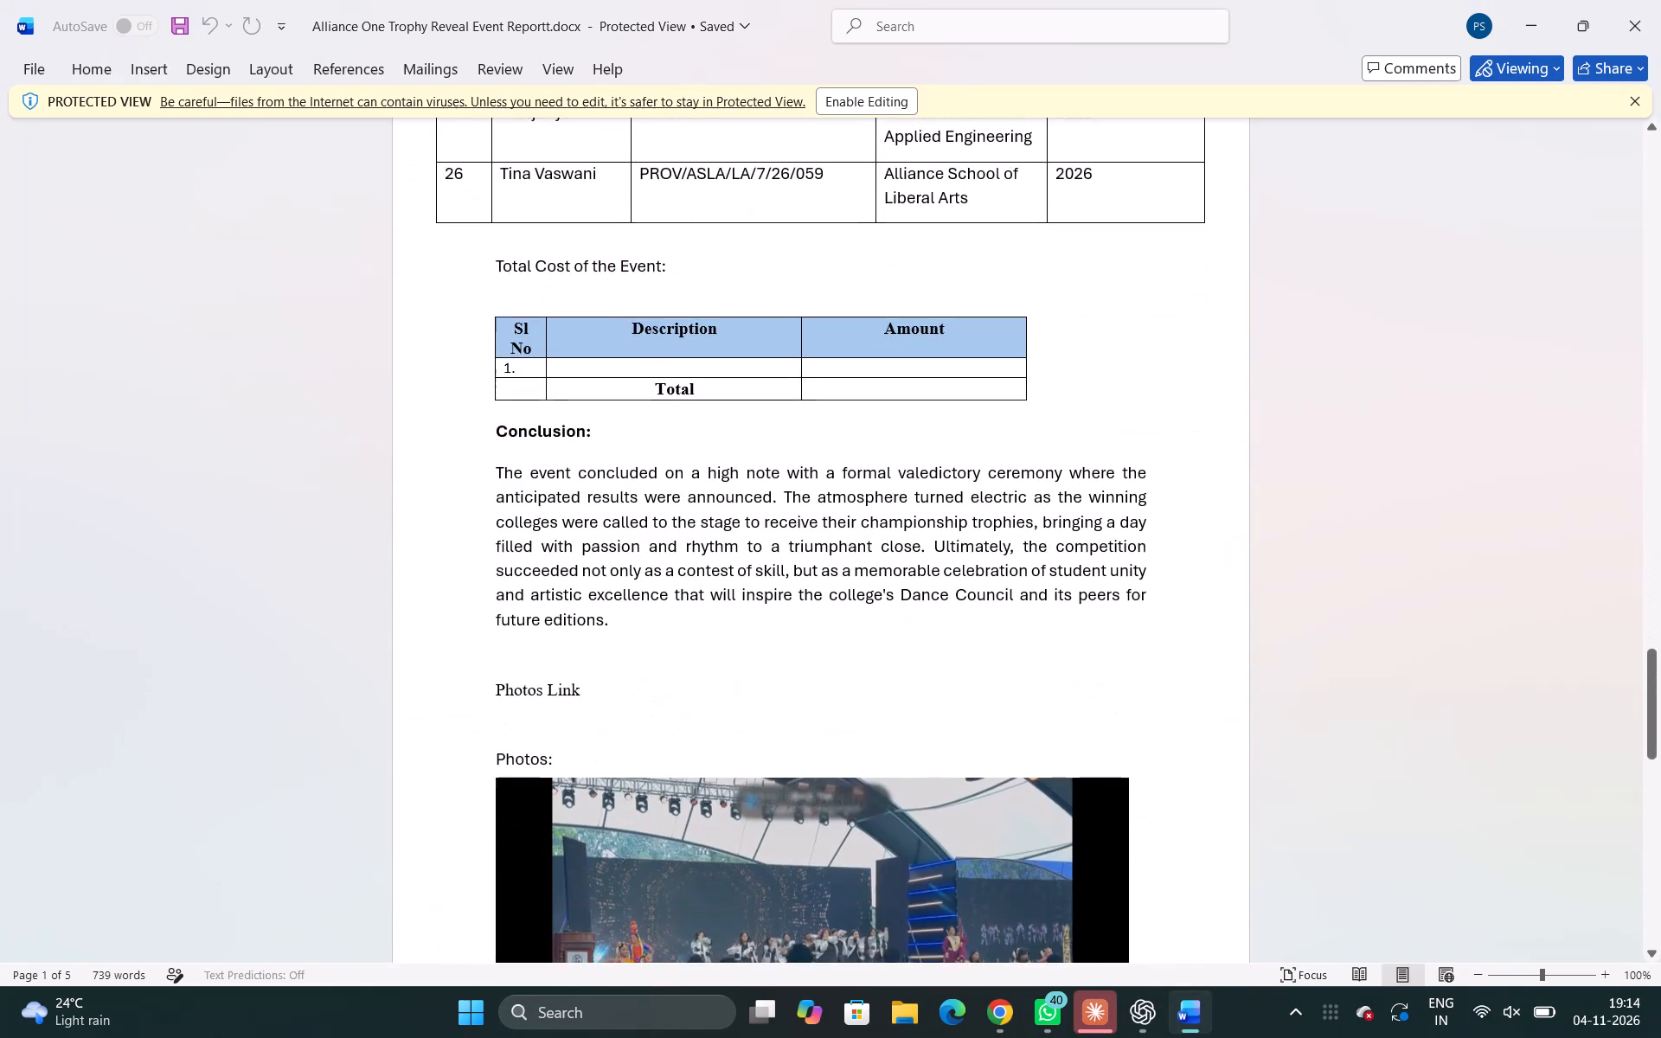
scroll(1023, 714, "down", 5)
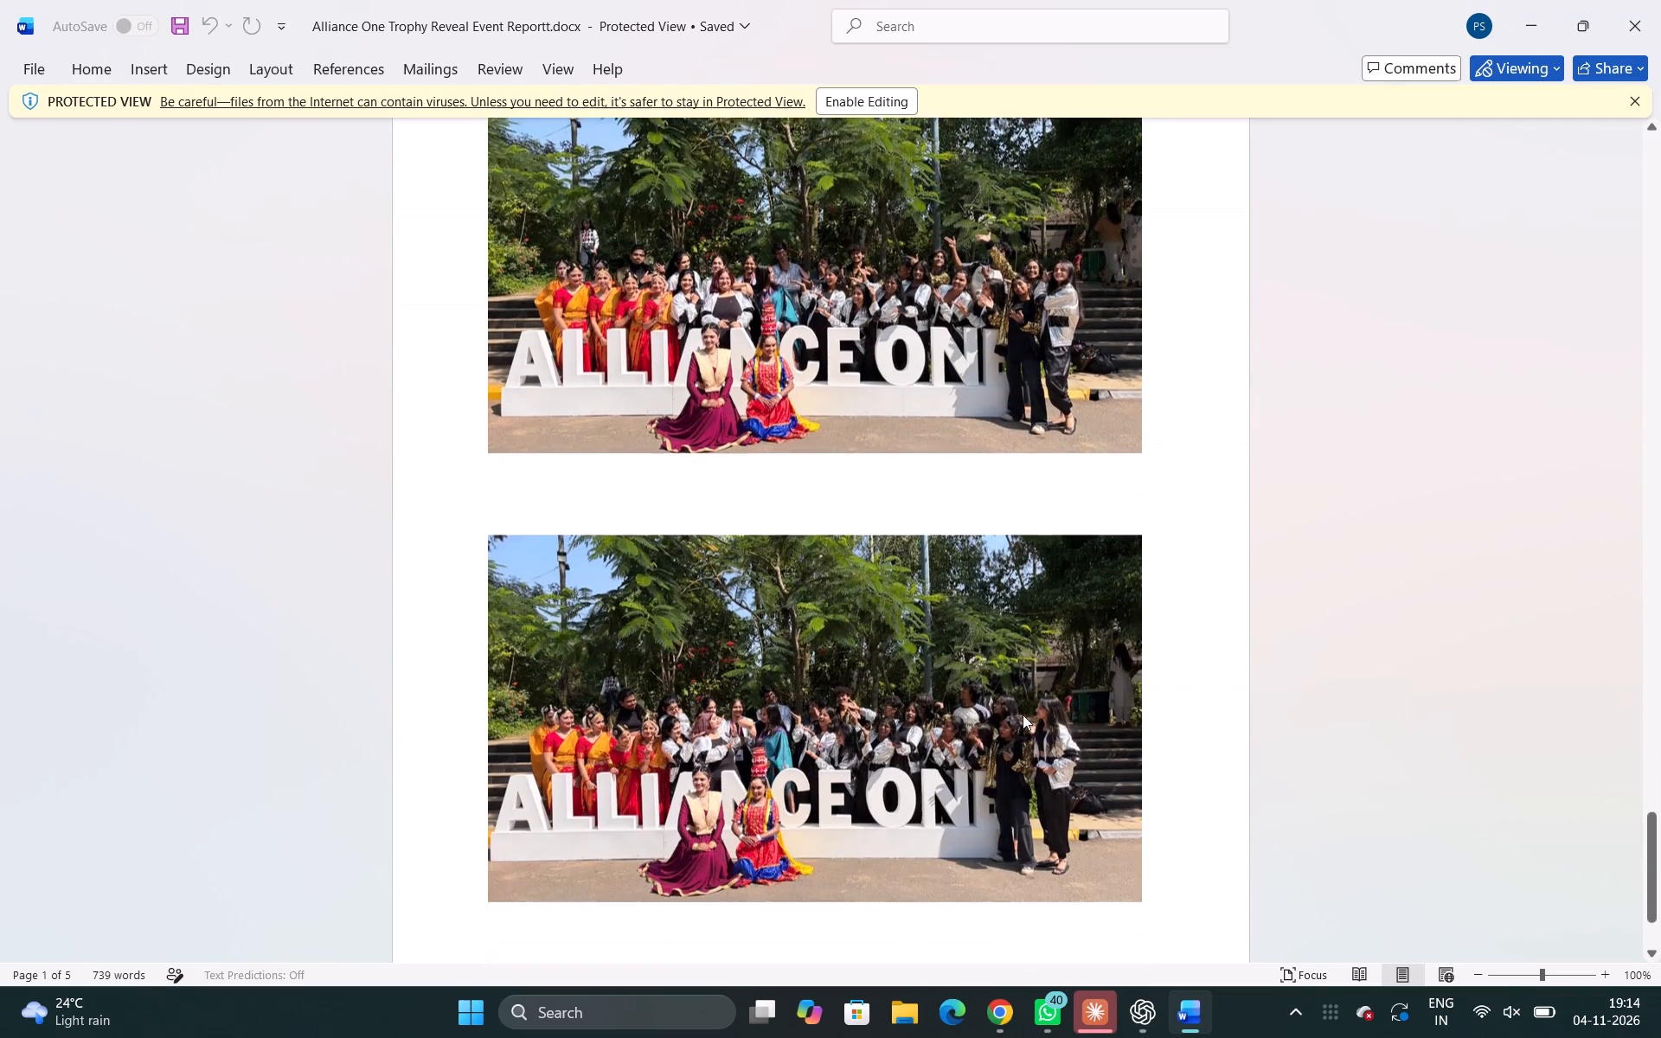
scroll(1023, 714, "down", 3)
scroll(1023, 714, "up", 3)
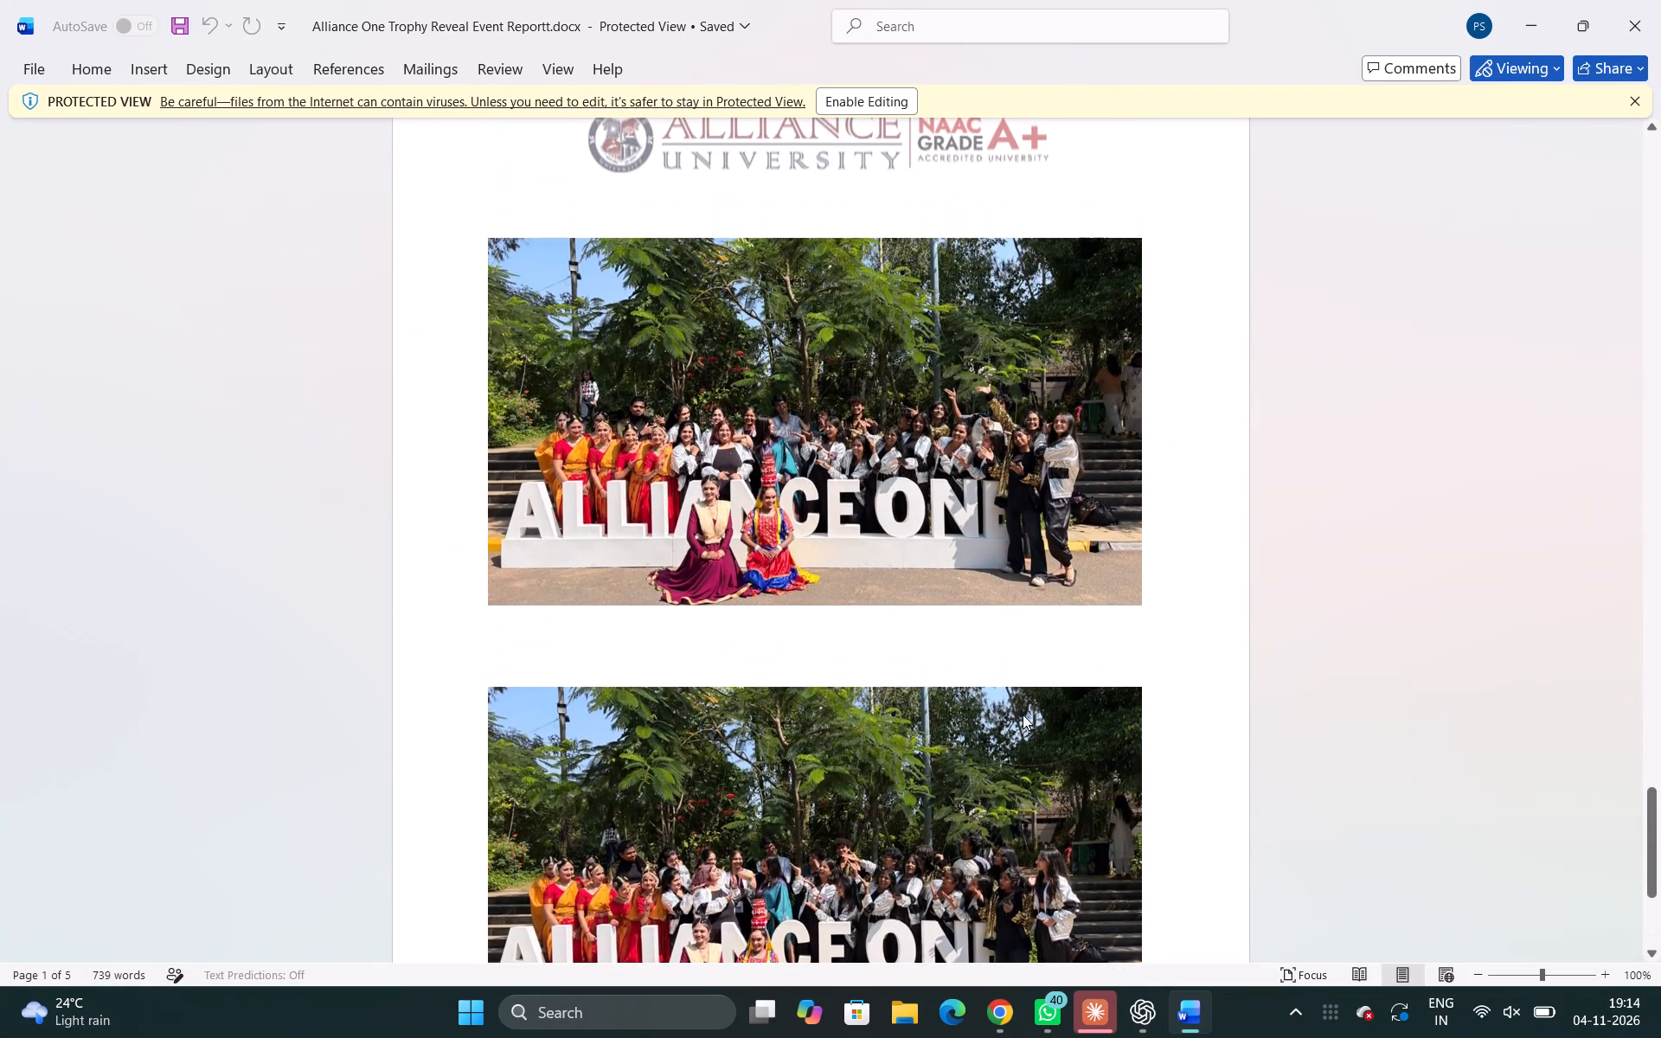
scroll(1023, 714, "up", 2)
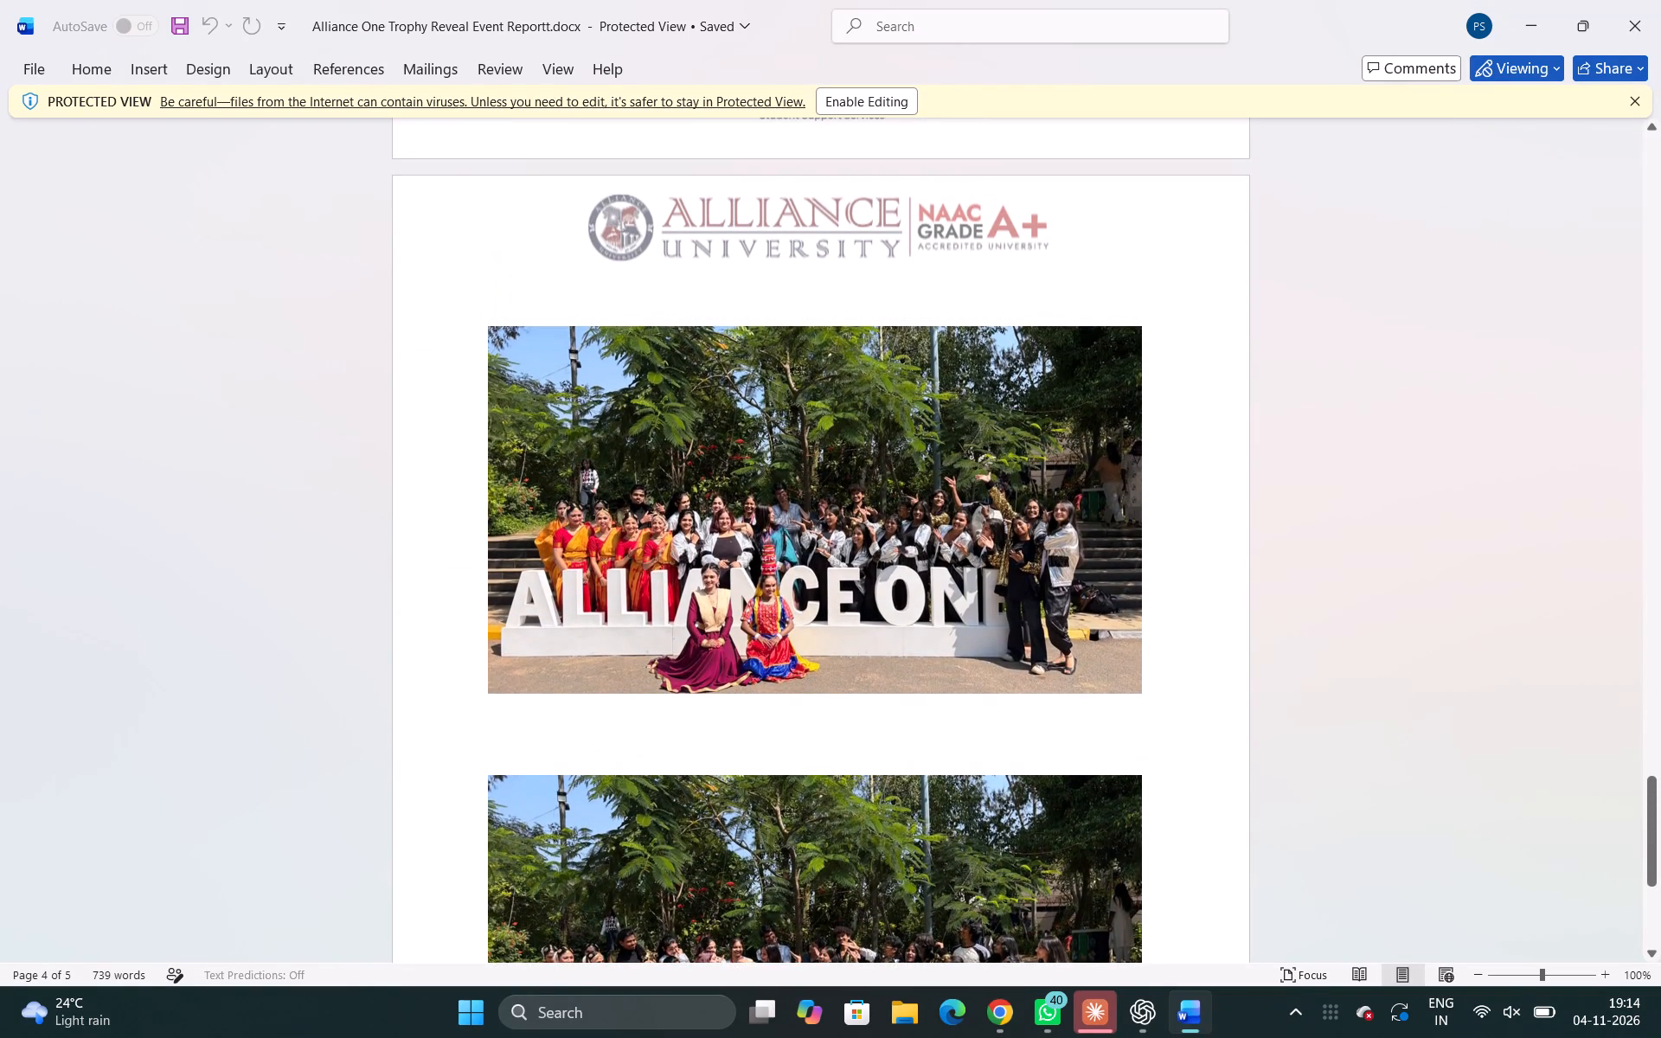
scroll(1023, 714, "up", 1)
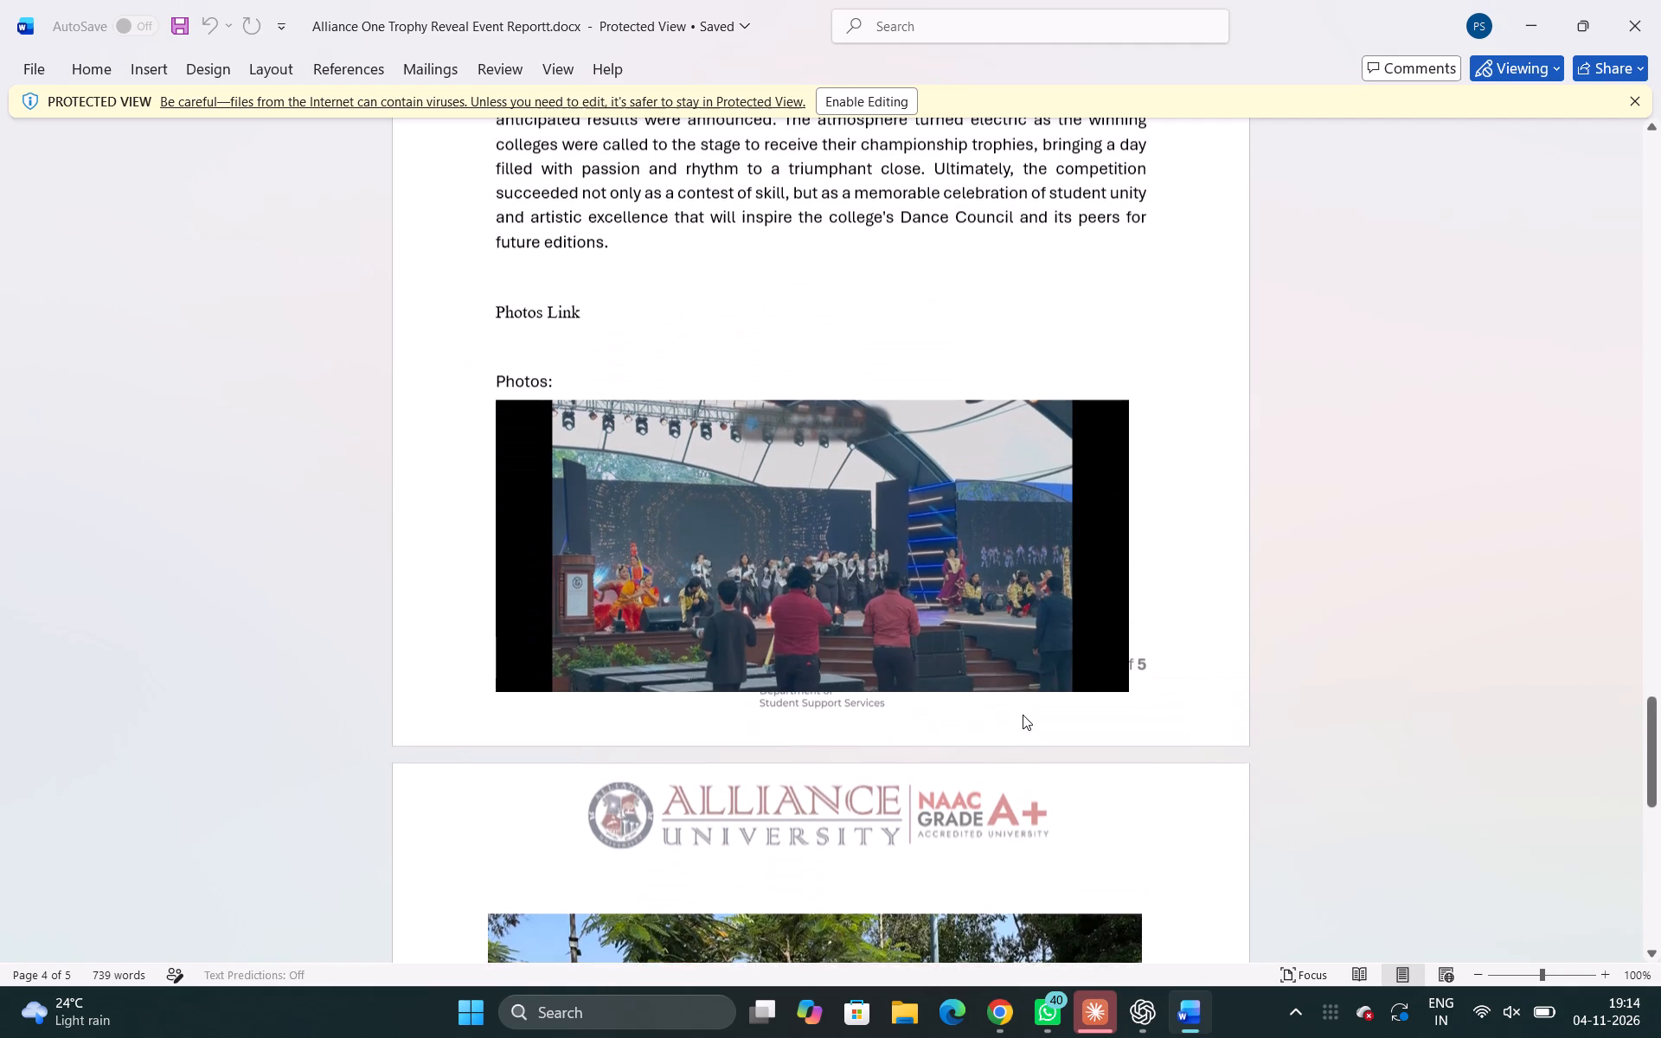
scroll(1023, 714, "up", 1)
scroll(1070, 582, "up", 2)
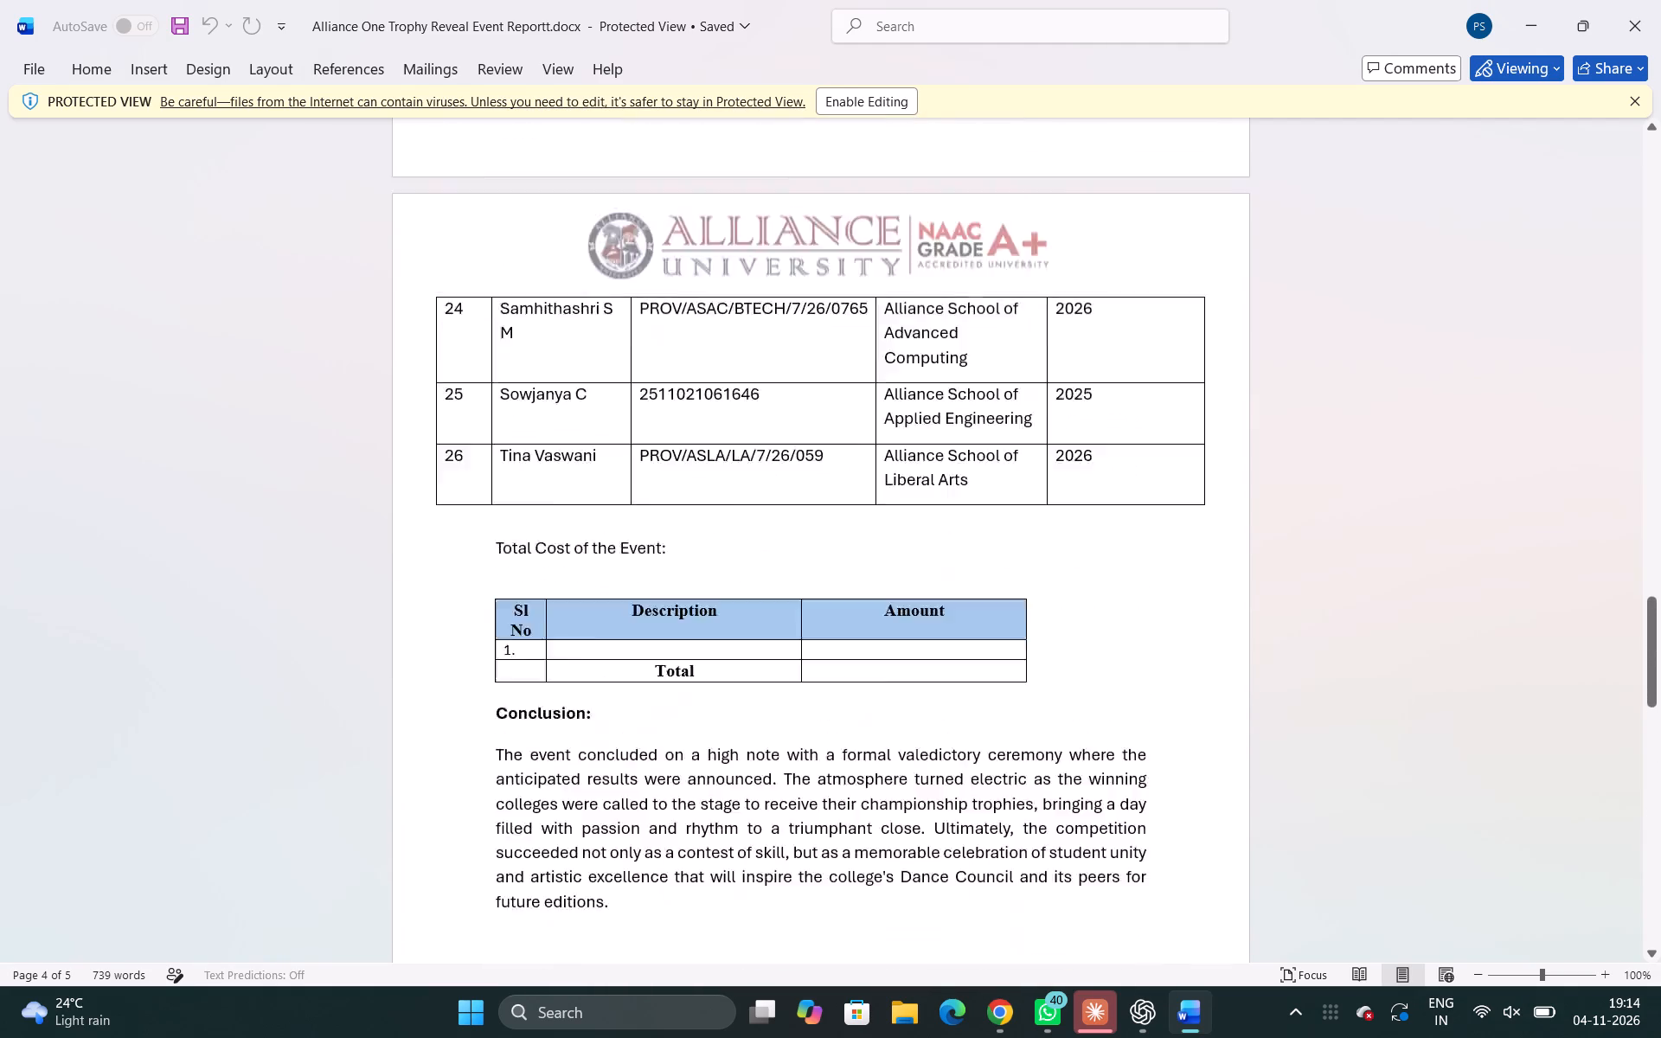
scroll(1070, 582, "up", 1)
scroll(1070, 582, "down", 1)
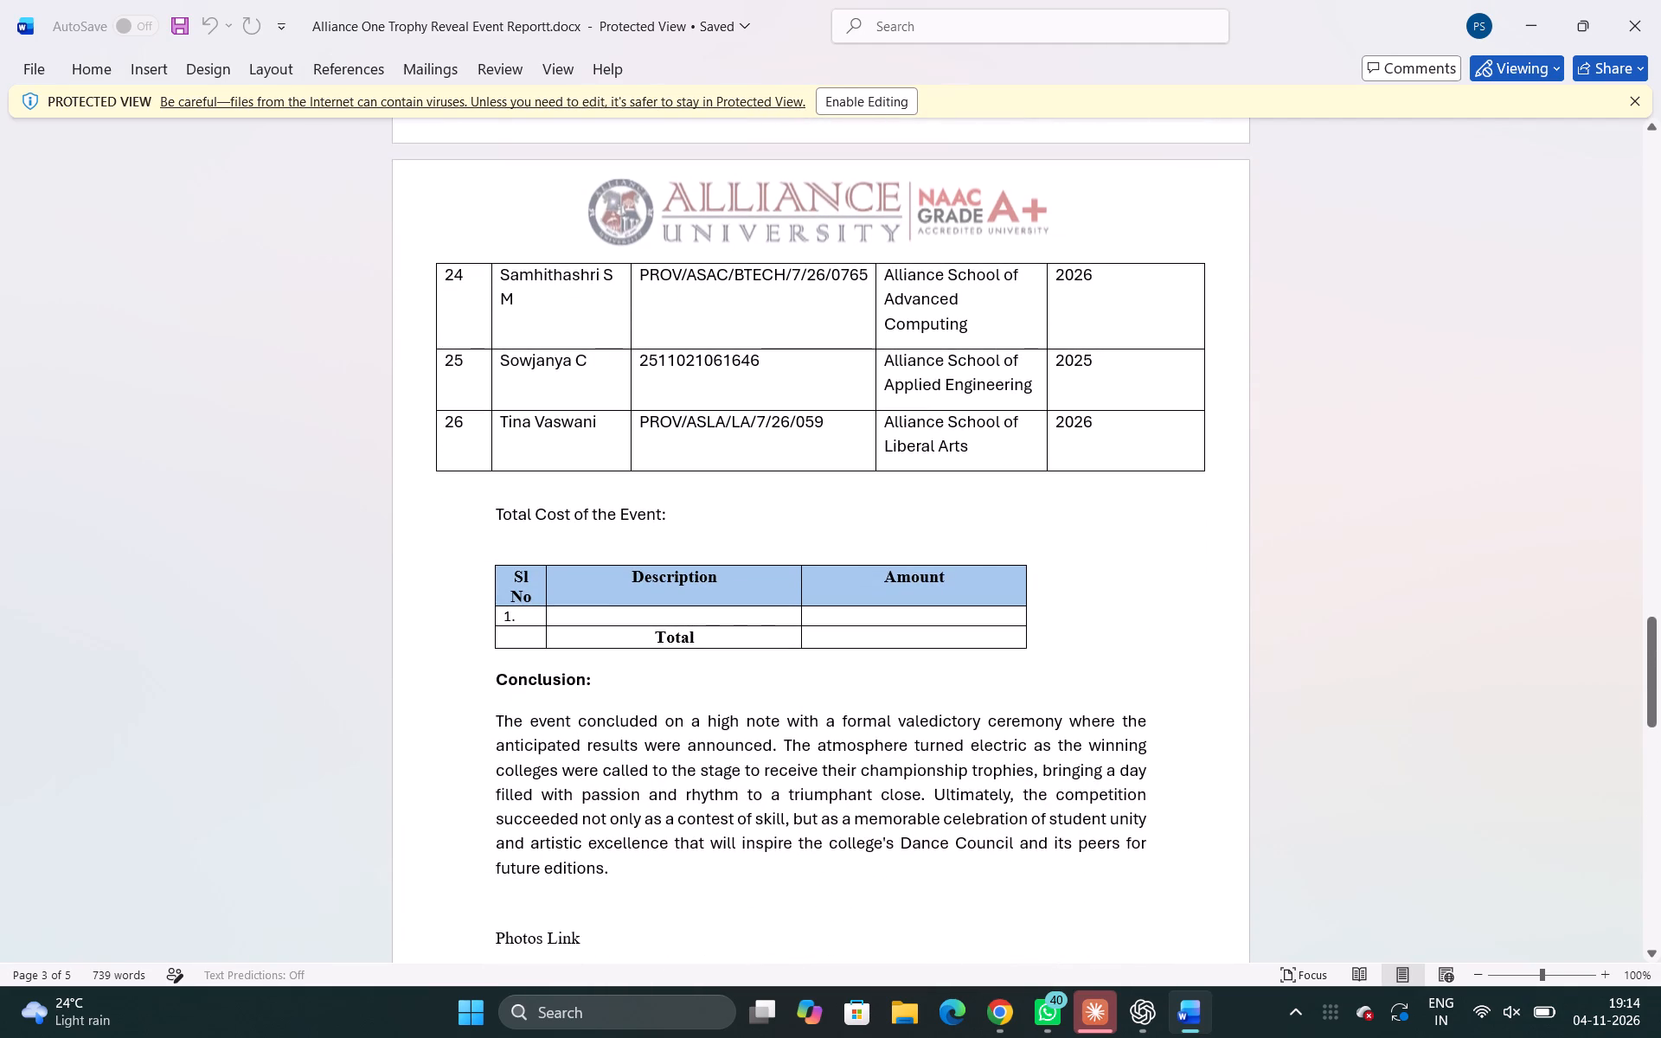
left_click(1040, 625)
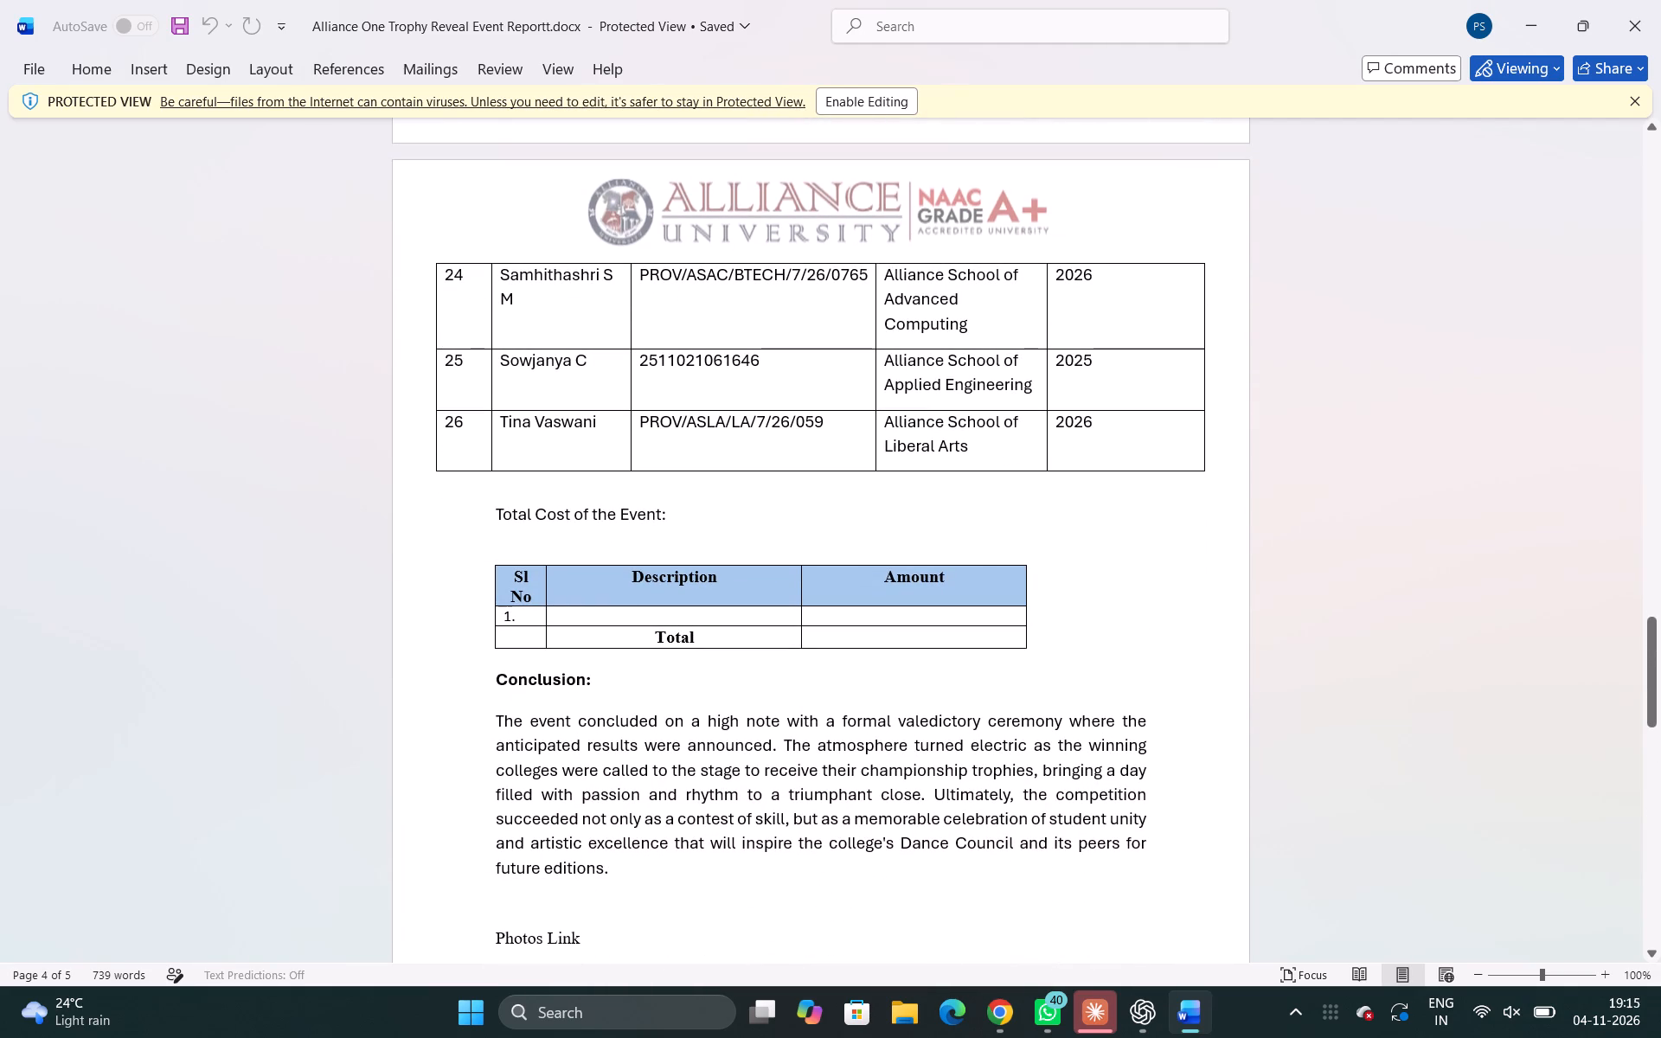
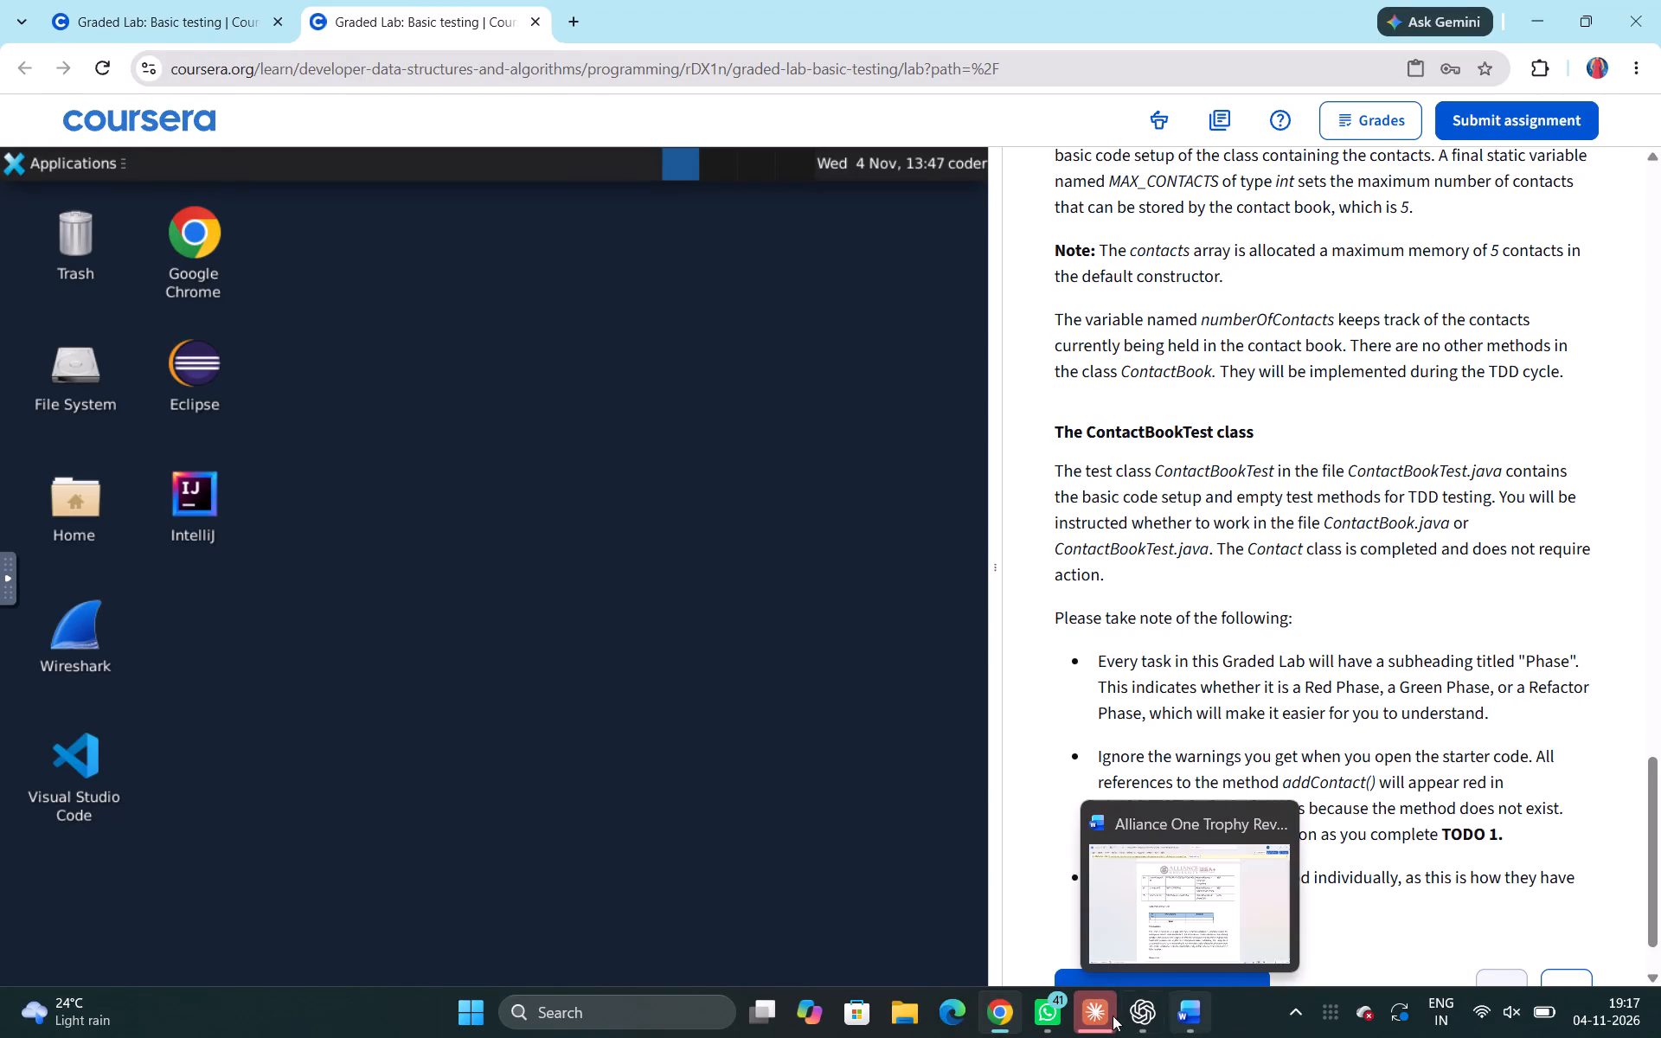
Switch to the Alliance One Trophy Reveal Event Report document in Word.
left_click(1190, 938)
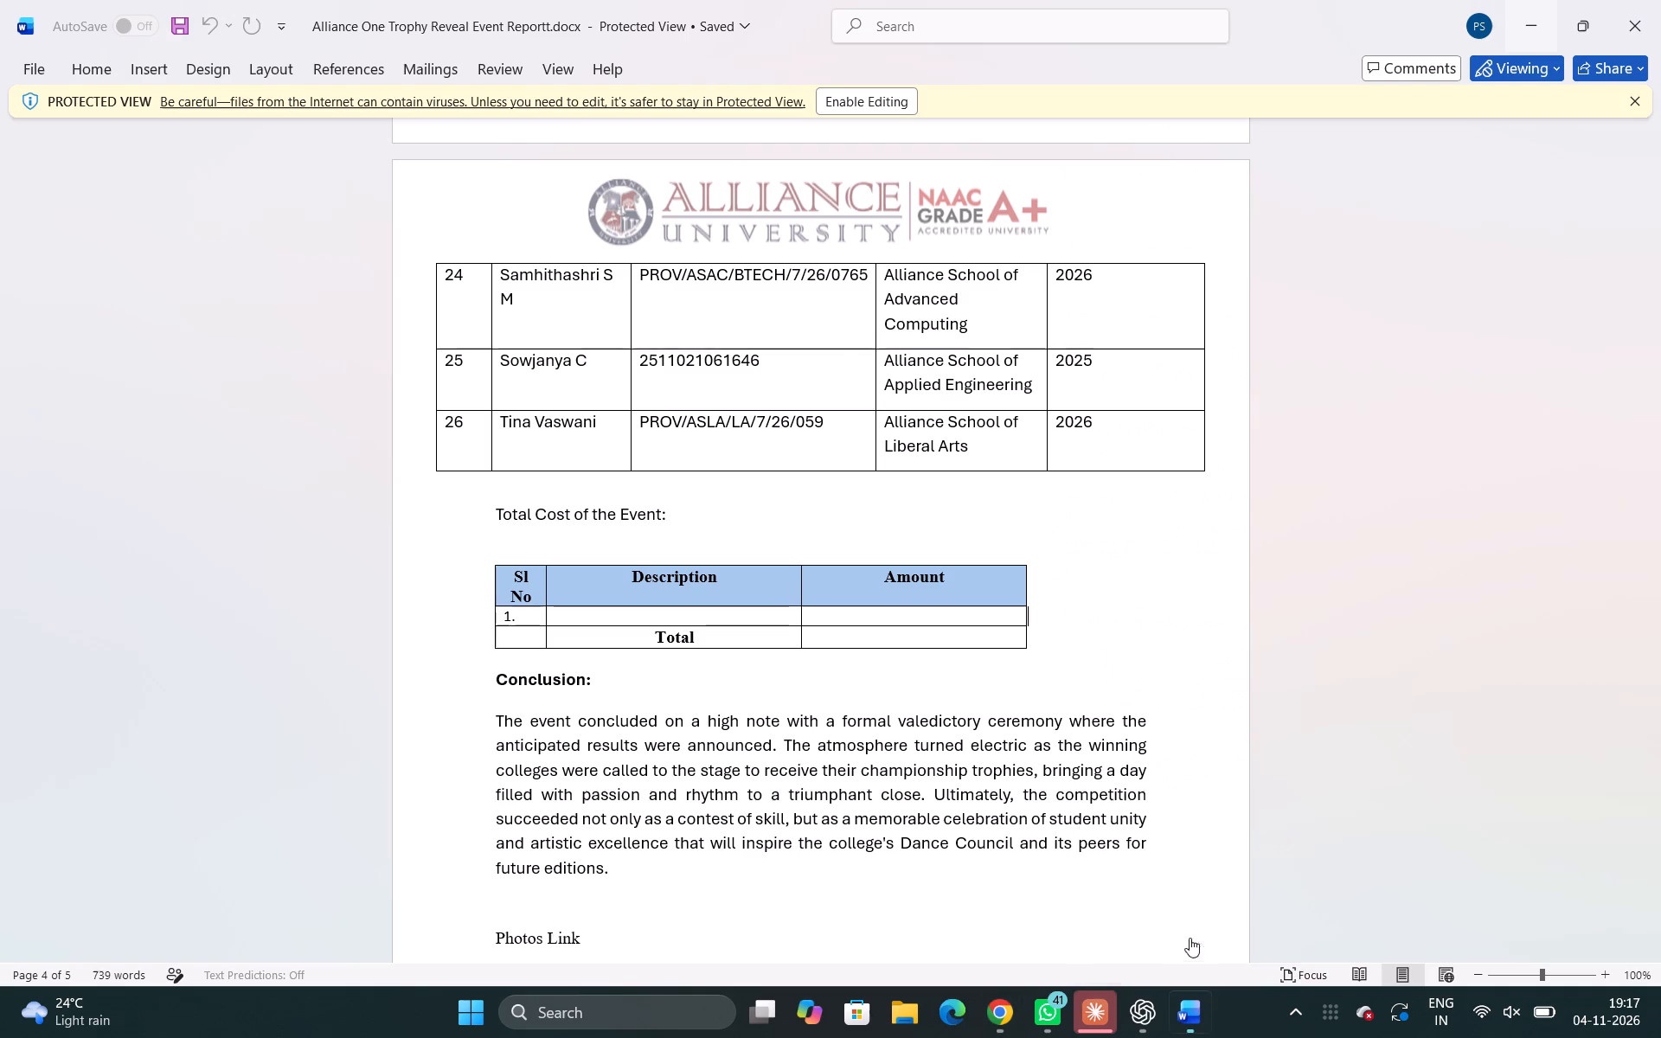
Enable editing of the trophy reveal event report.
left_click(828, 111)
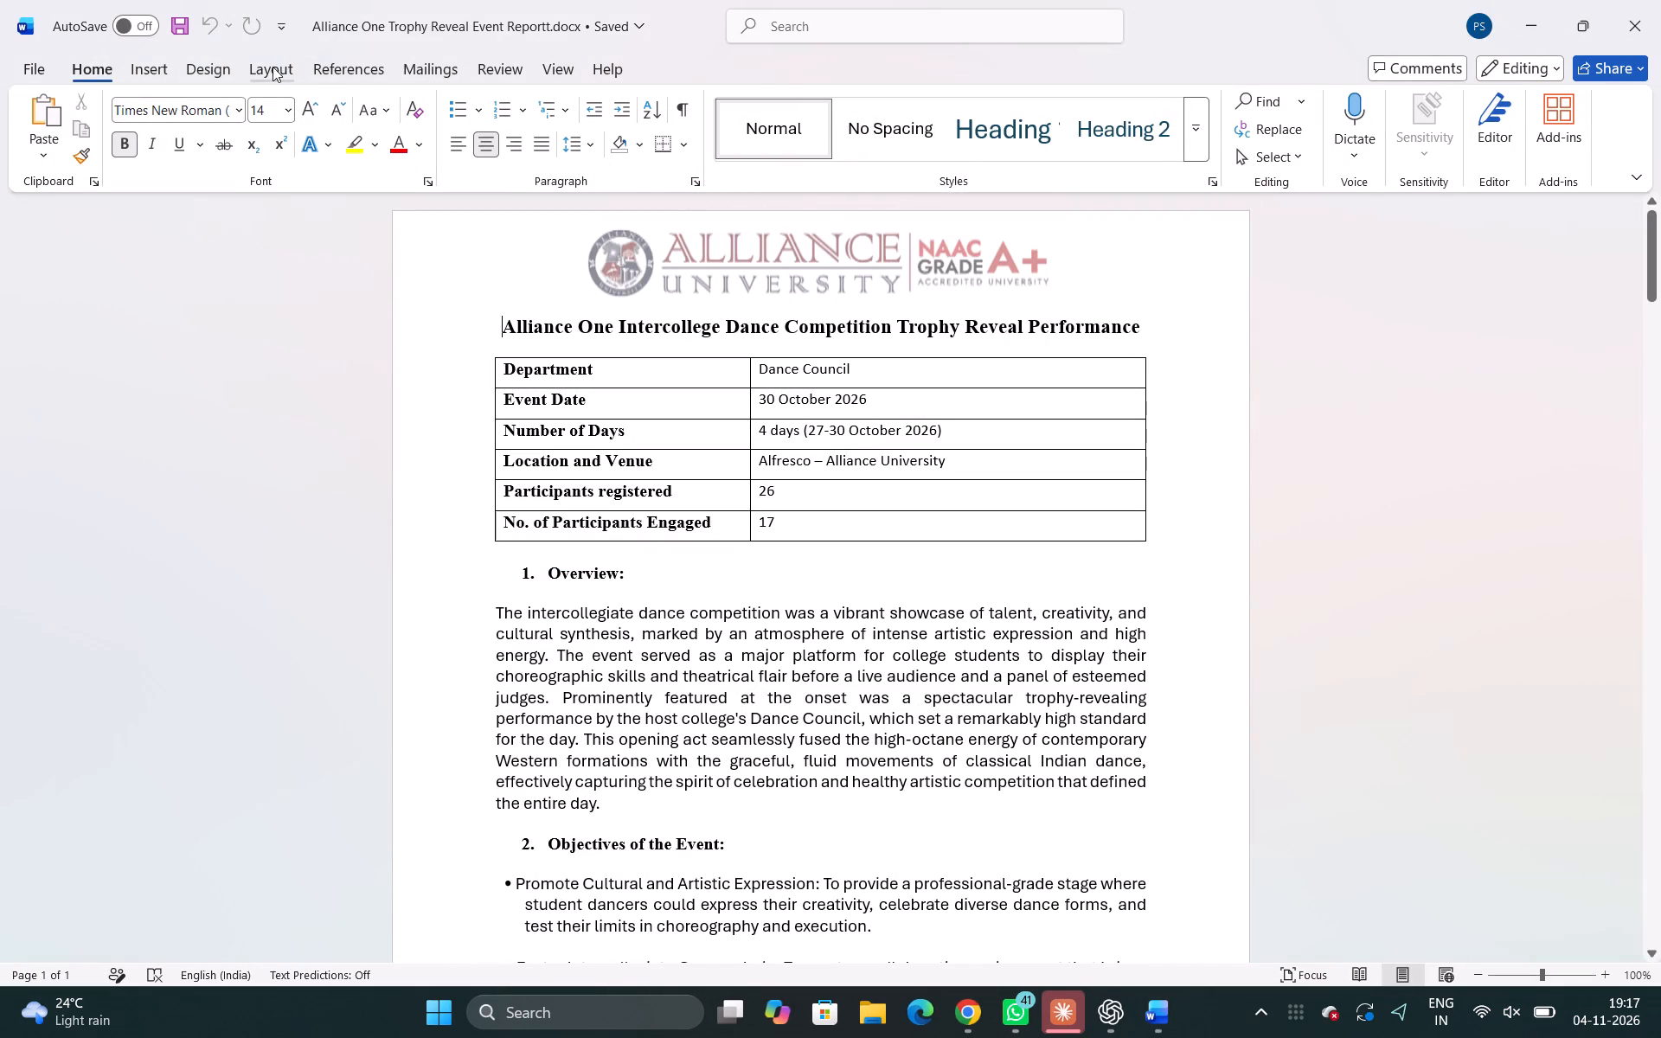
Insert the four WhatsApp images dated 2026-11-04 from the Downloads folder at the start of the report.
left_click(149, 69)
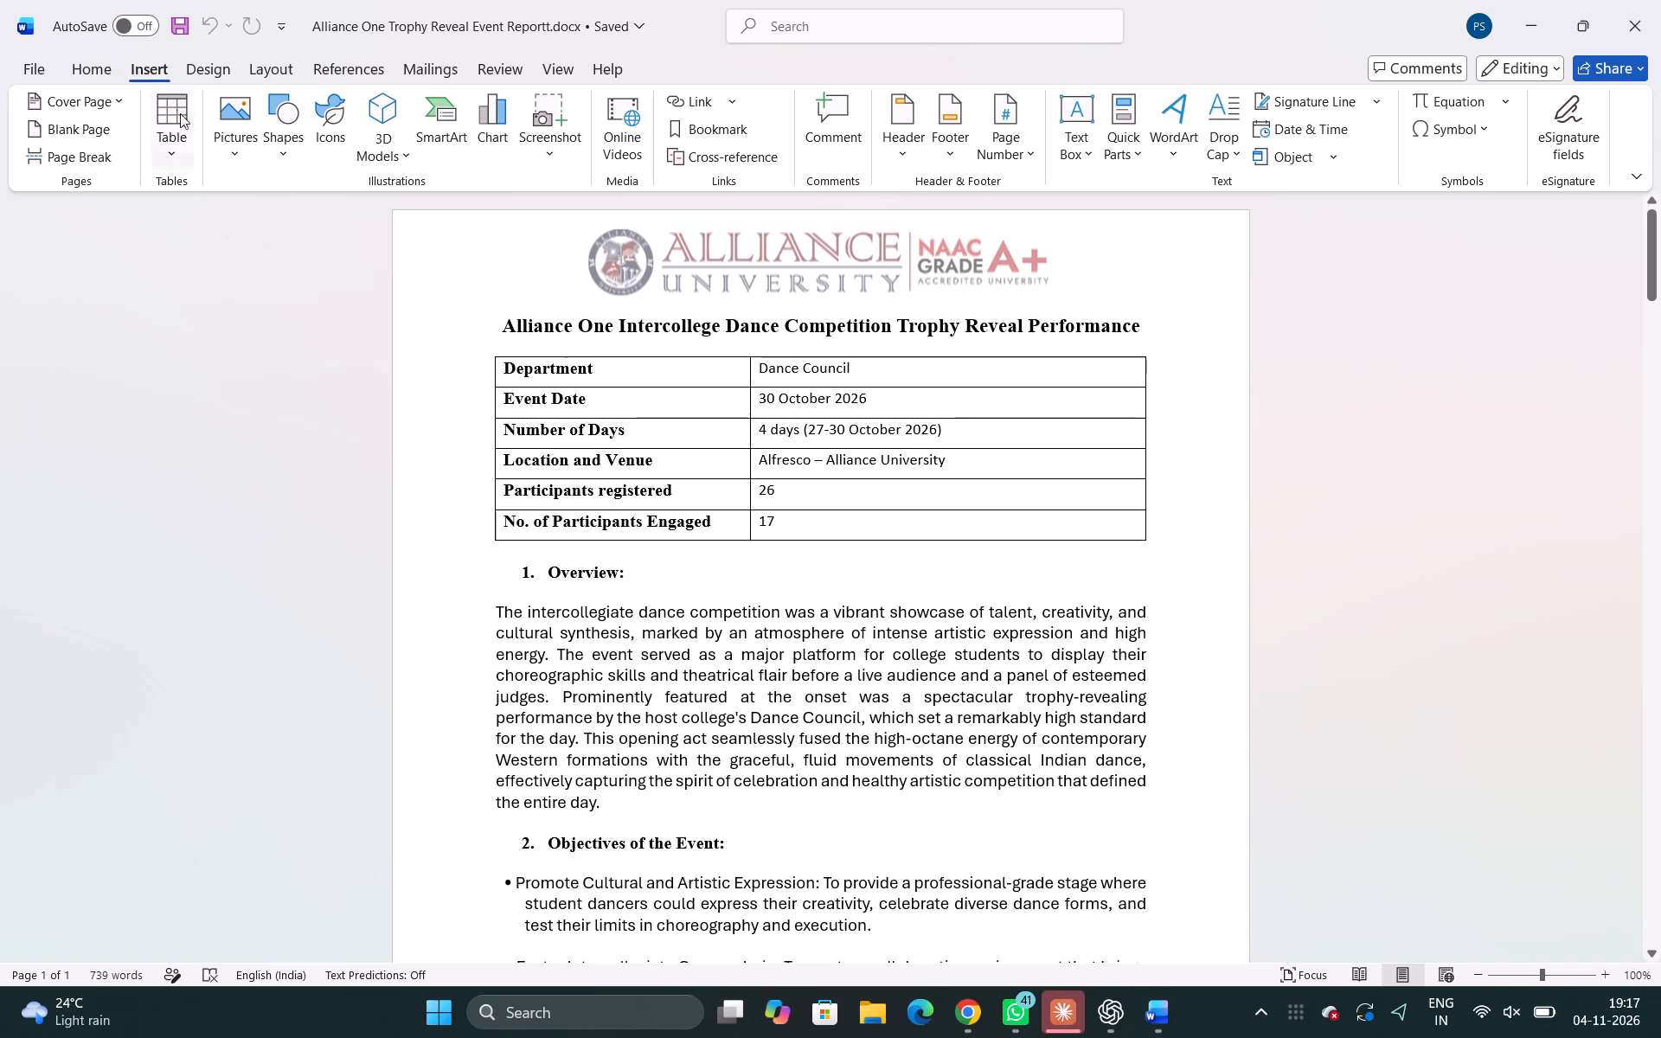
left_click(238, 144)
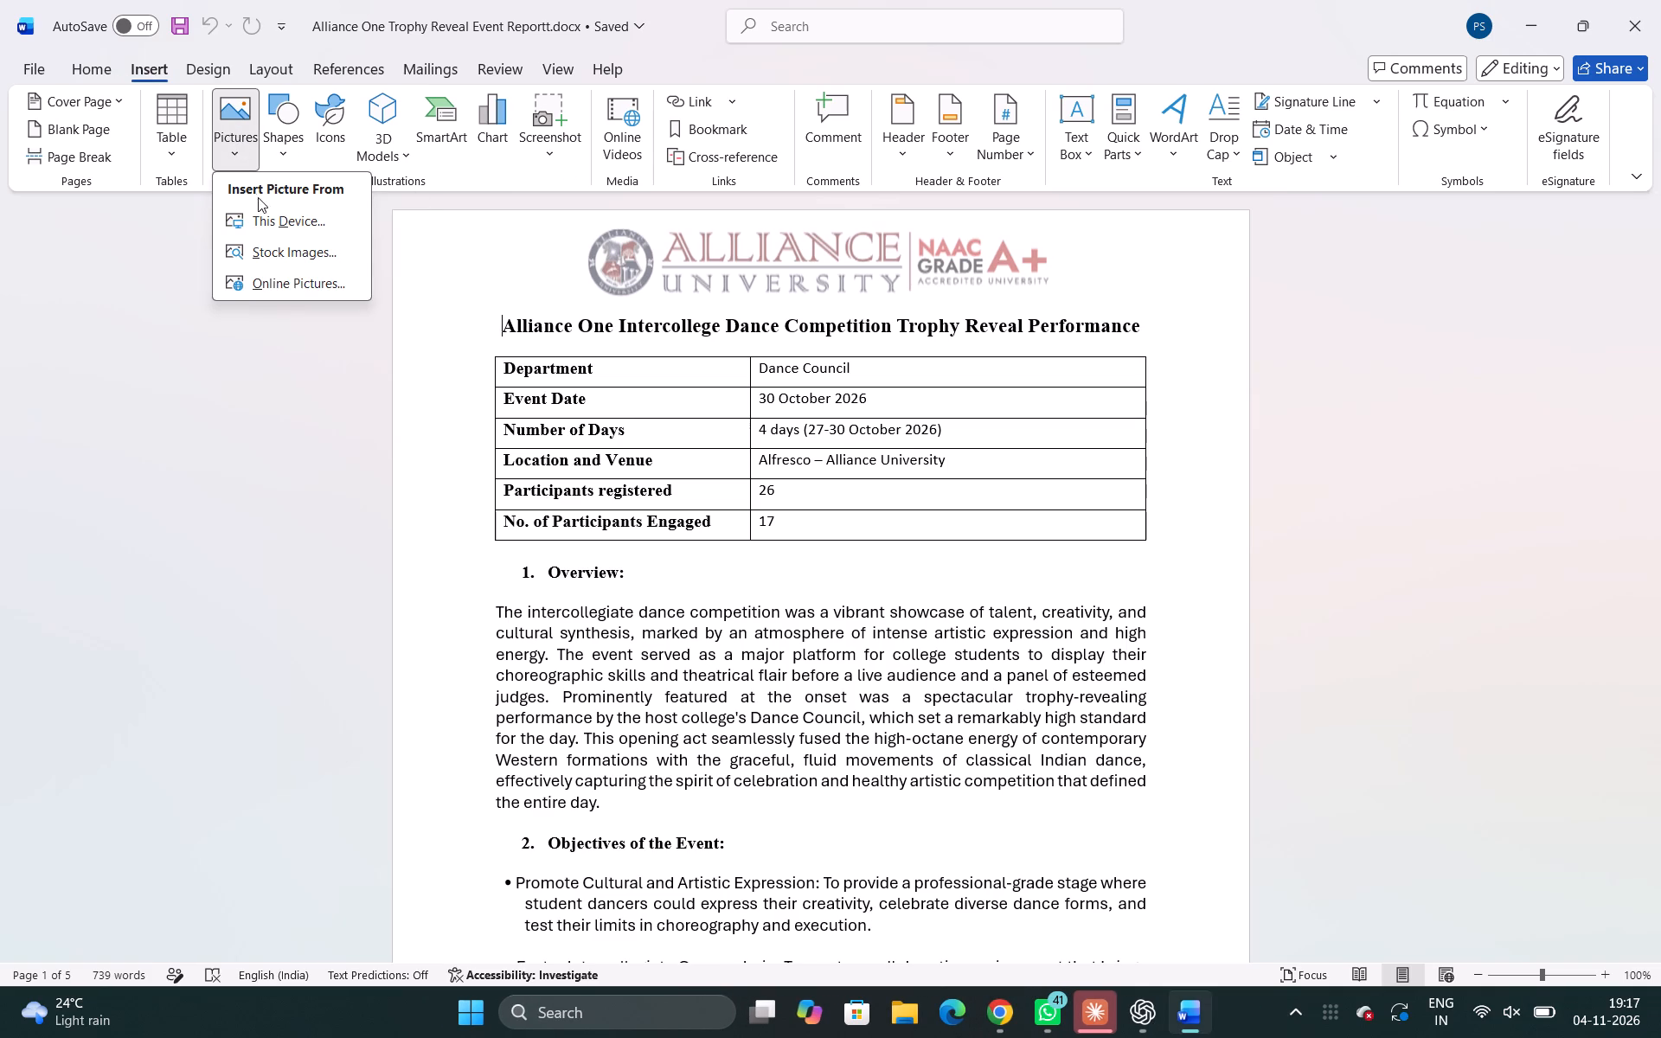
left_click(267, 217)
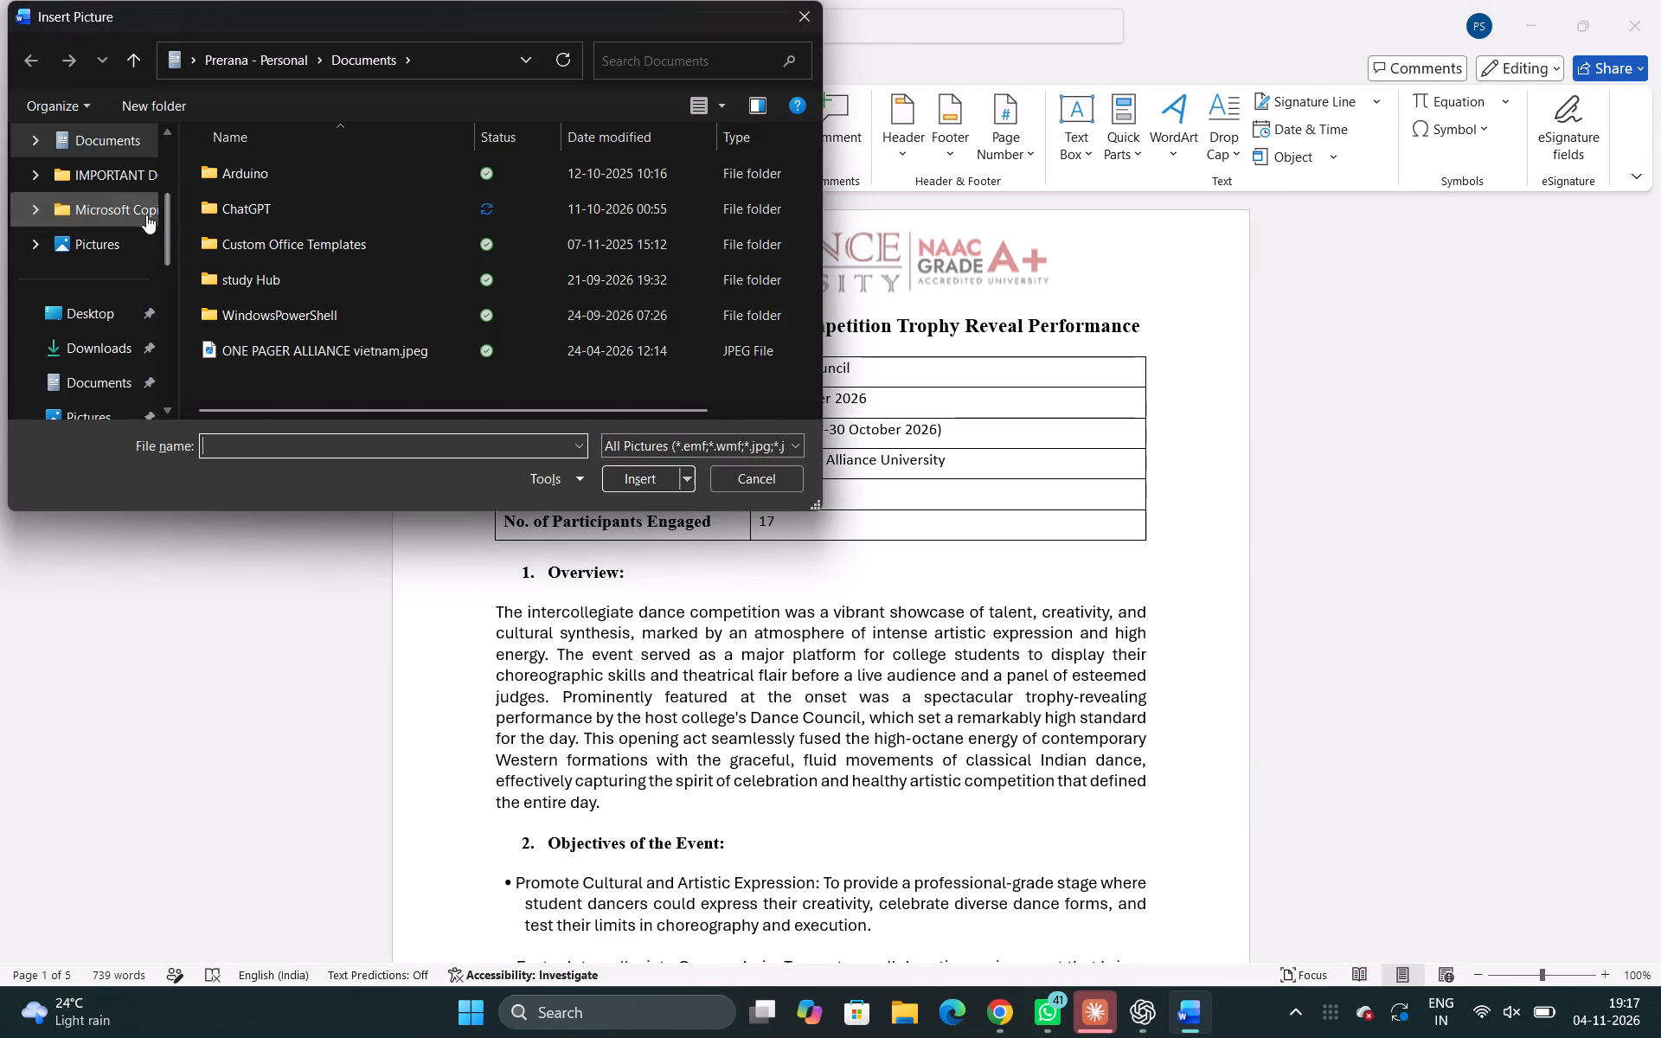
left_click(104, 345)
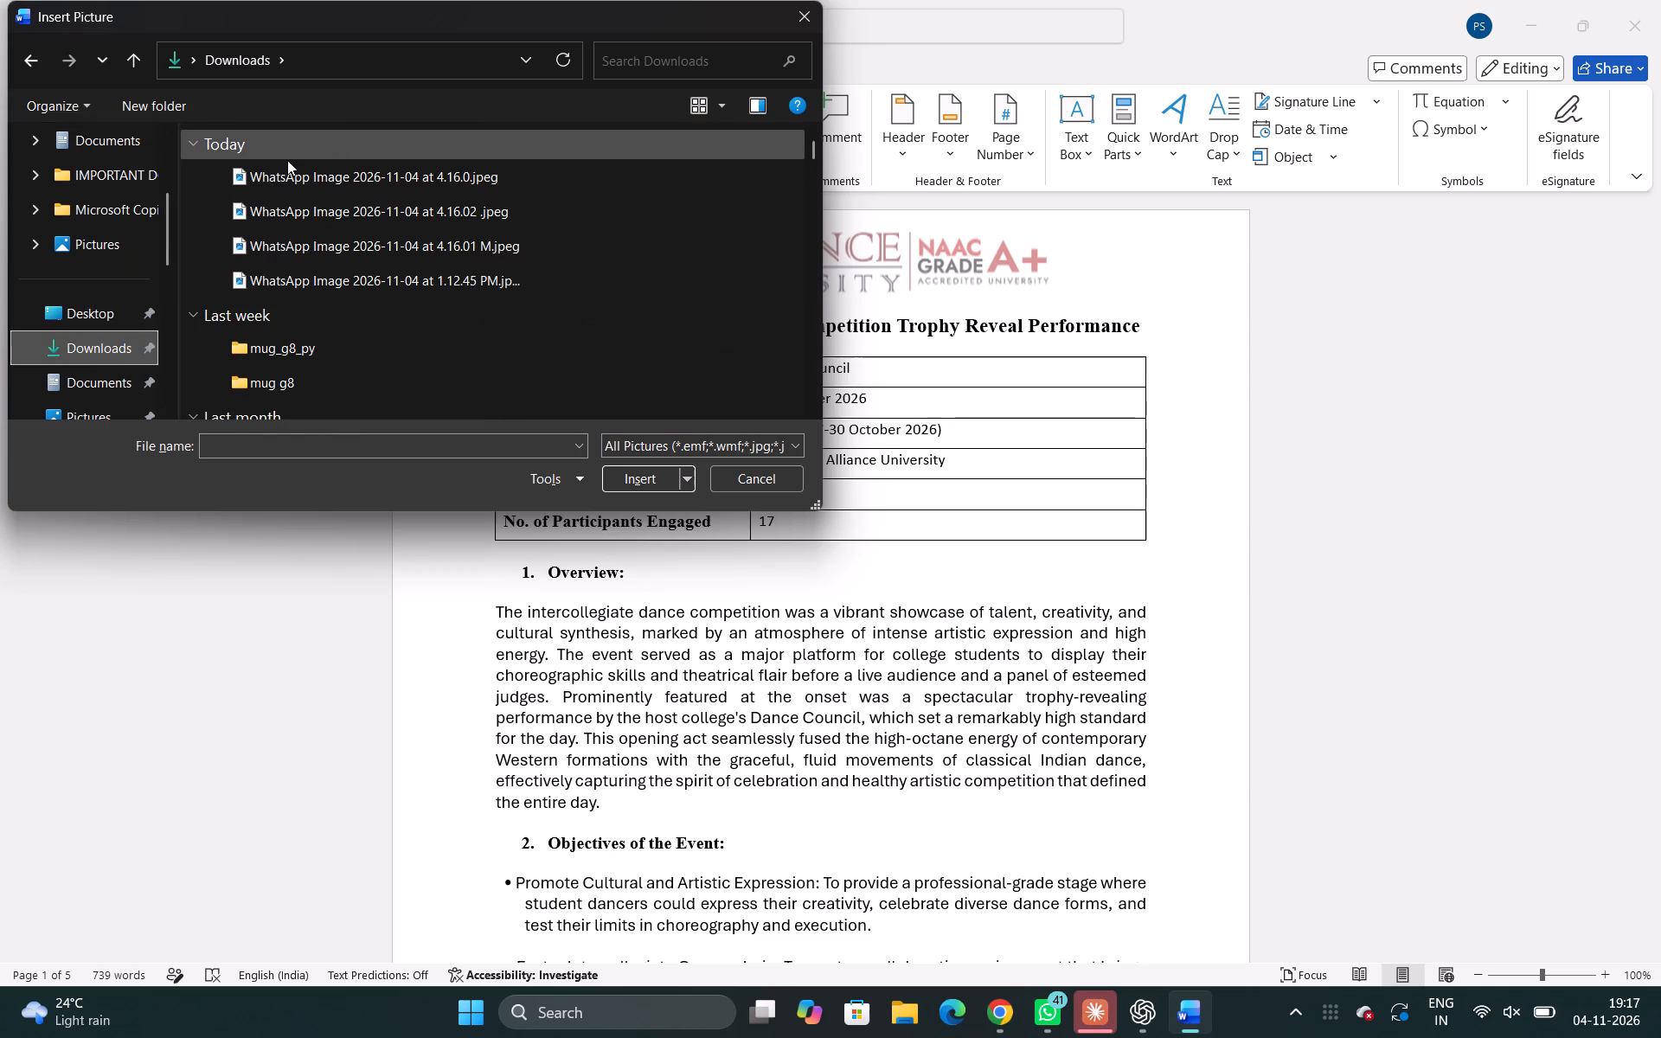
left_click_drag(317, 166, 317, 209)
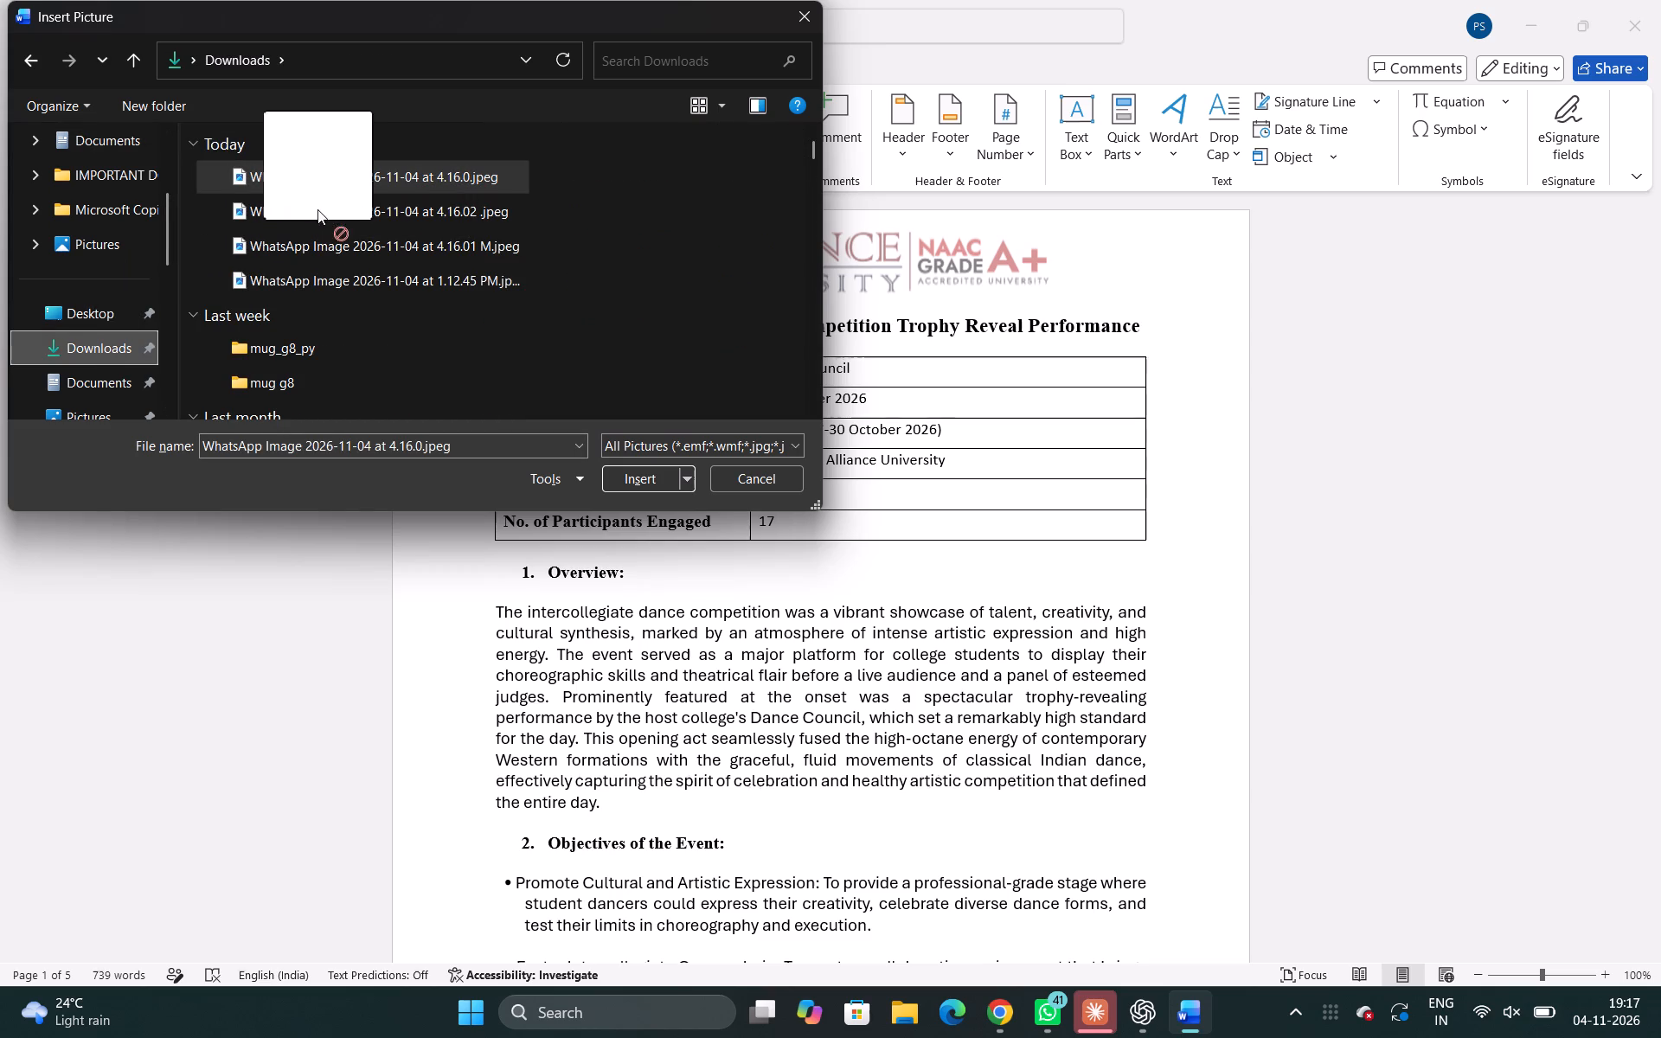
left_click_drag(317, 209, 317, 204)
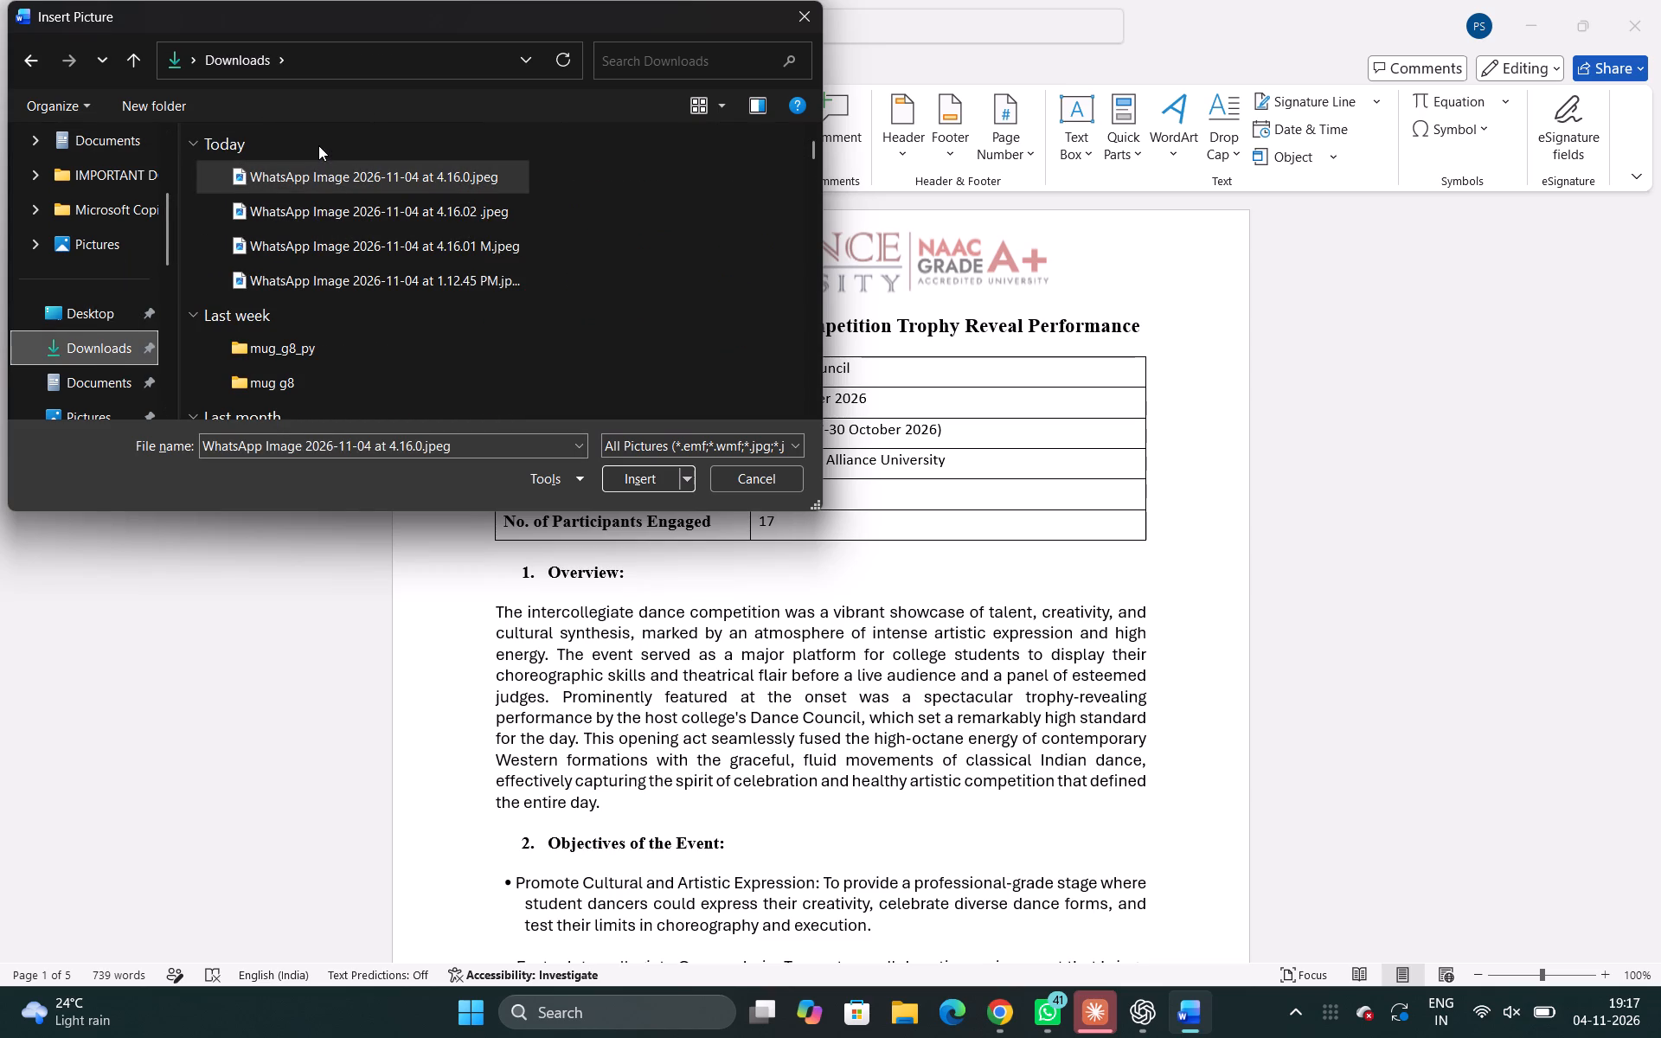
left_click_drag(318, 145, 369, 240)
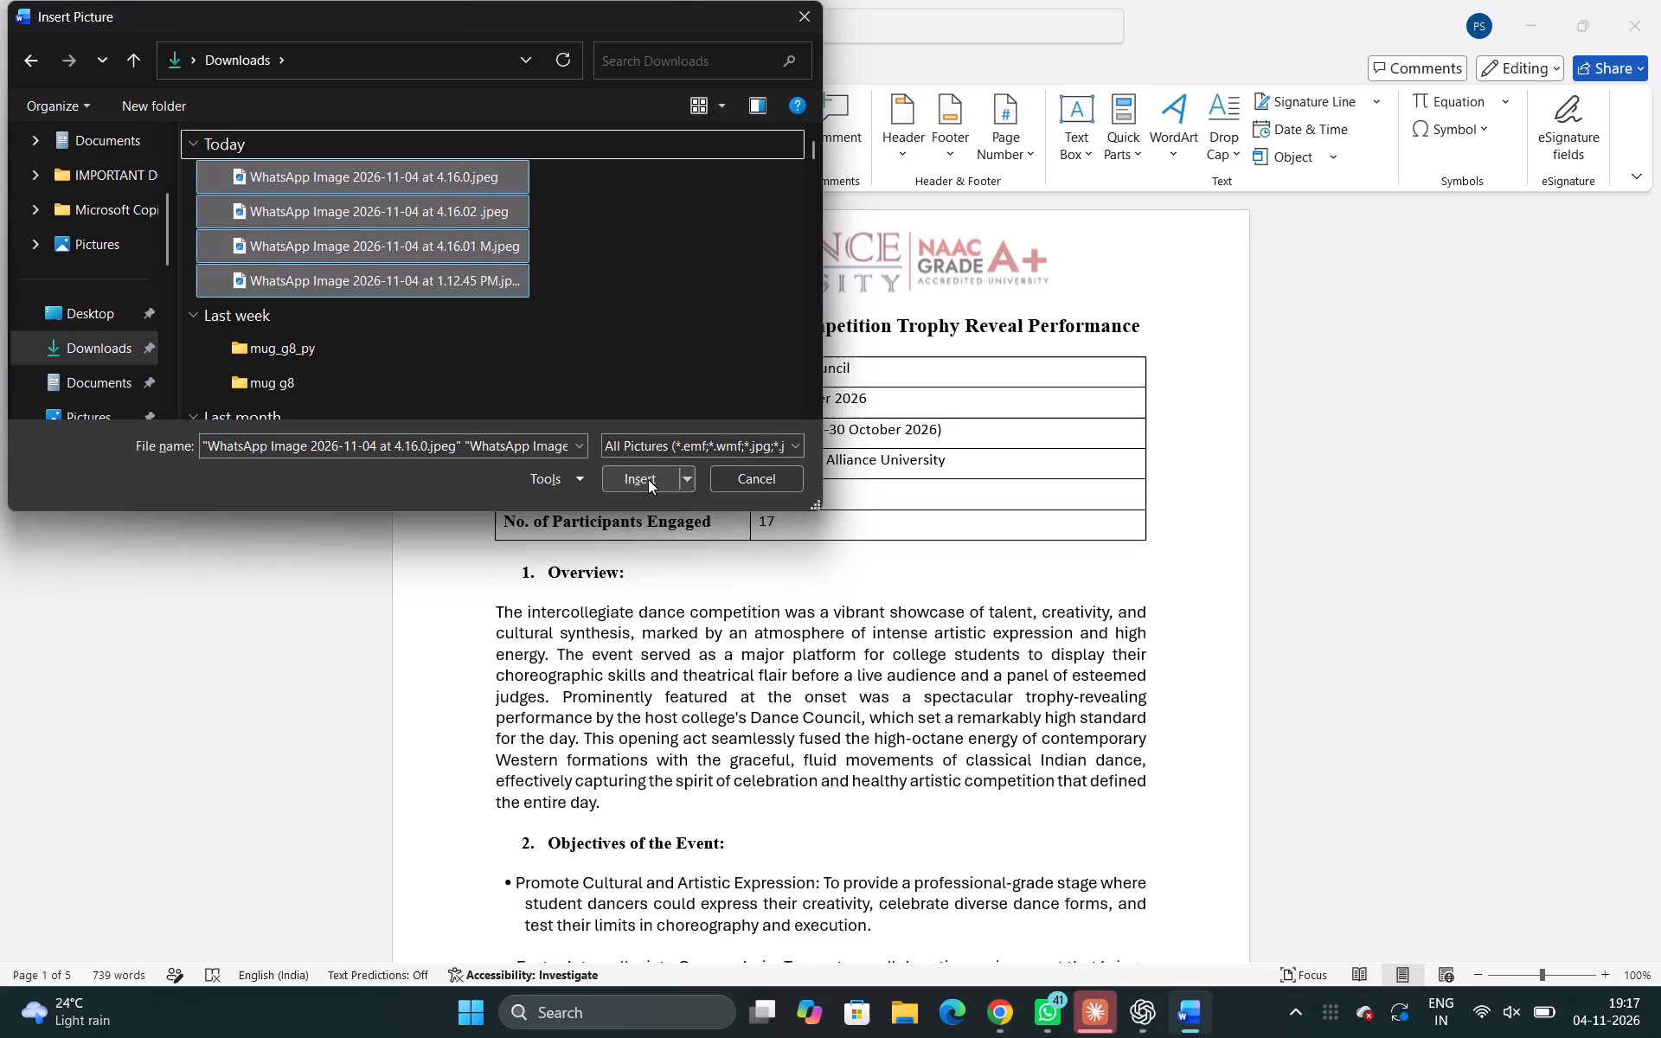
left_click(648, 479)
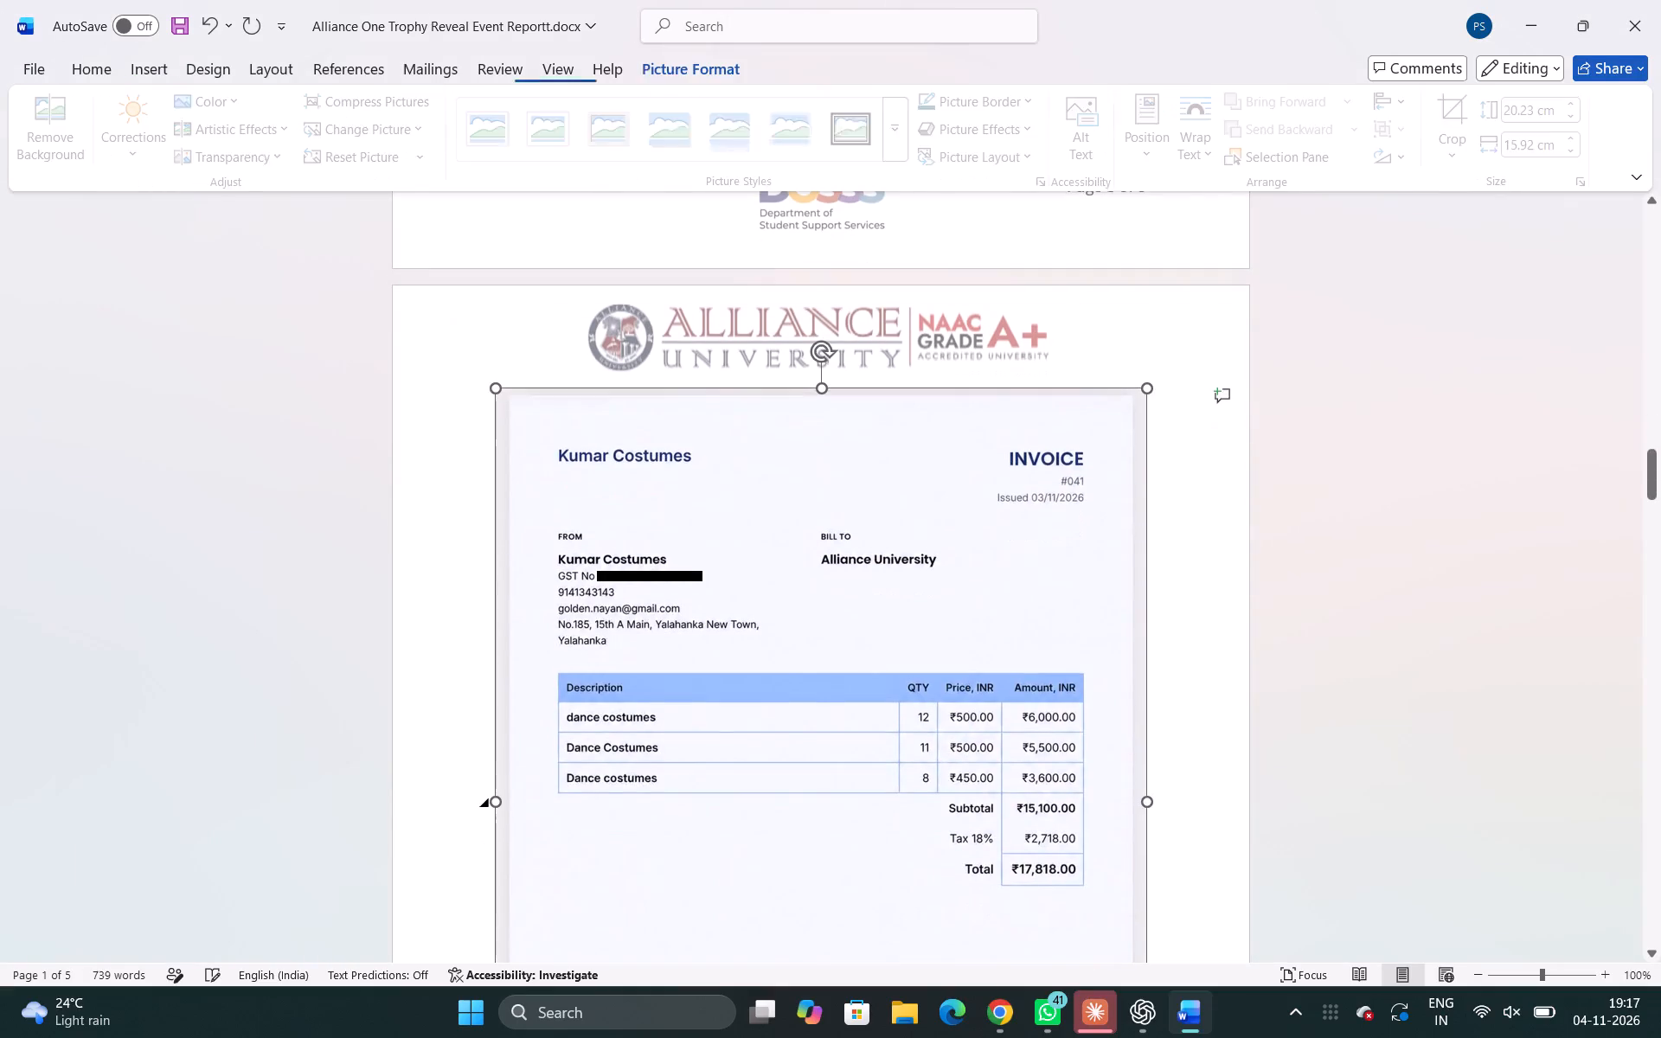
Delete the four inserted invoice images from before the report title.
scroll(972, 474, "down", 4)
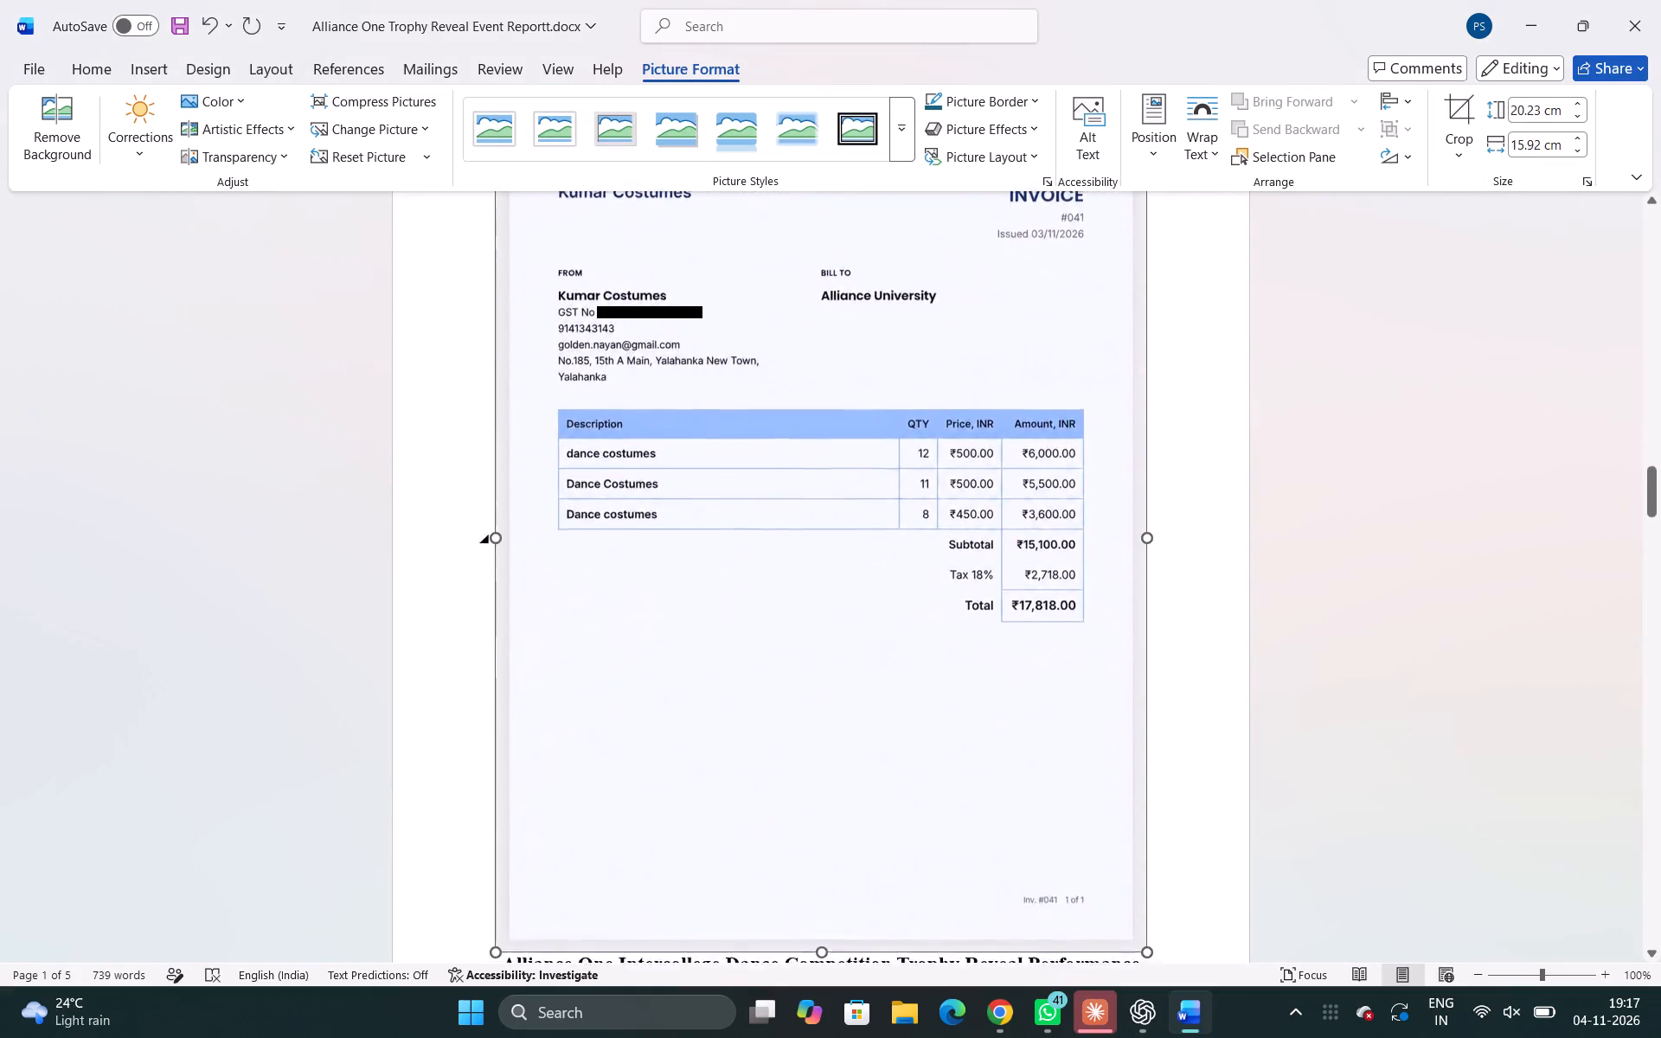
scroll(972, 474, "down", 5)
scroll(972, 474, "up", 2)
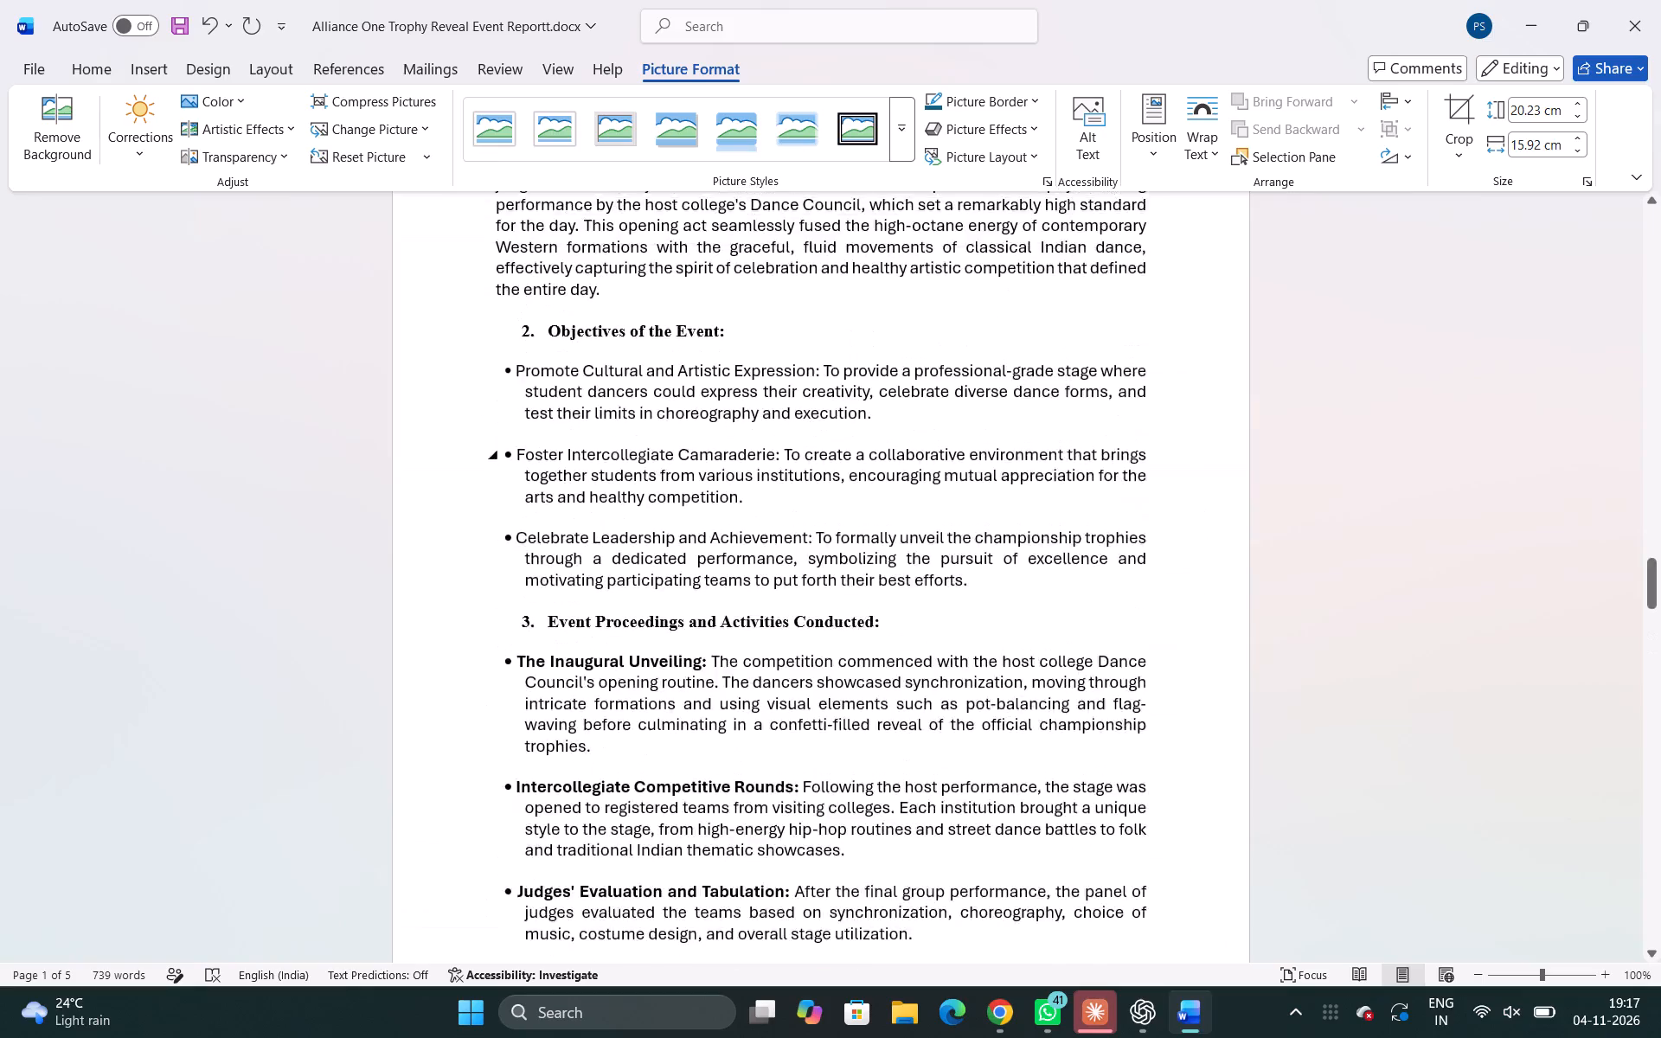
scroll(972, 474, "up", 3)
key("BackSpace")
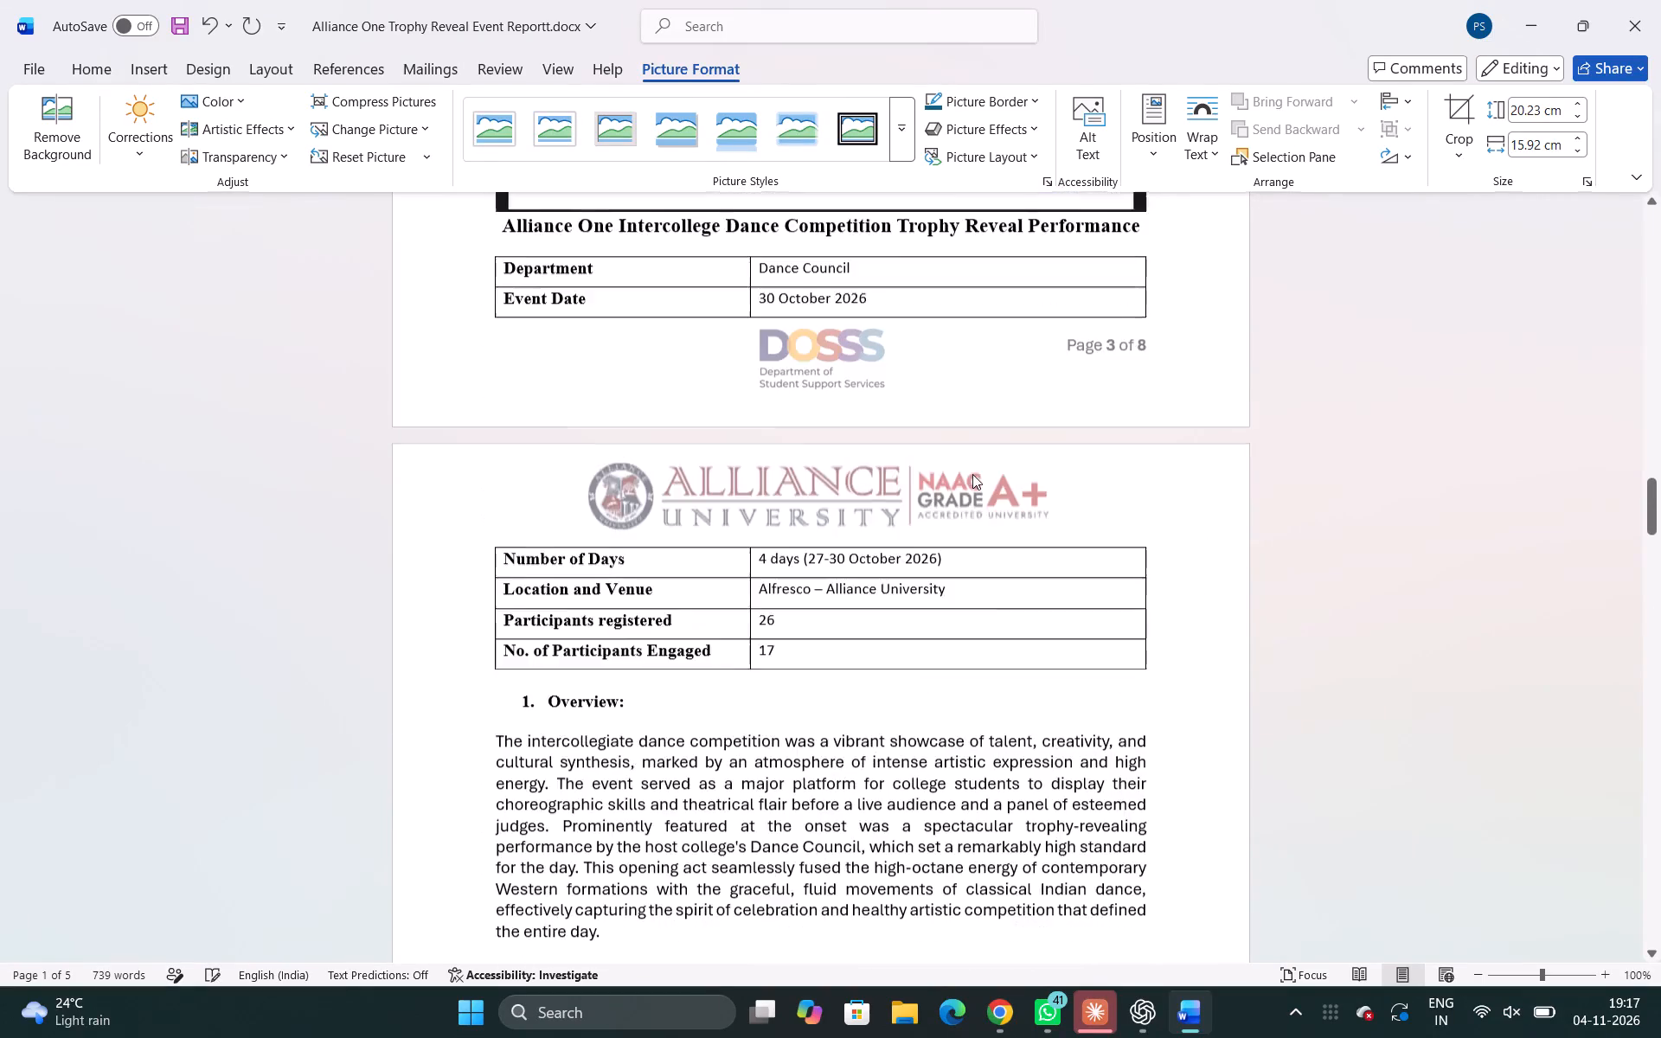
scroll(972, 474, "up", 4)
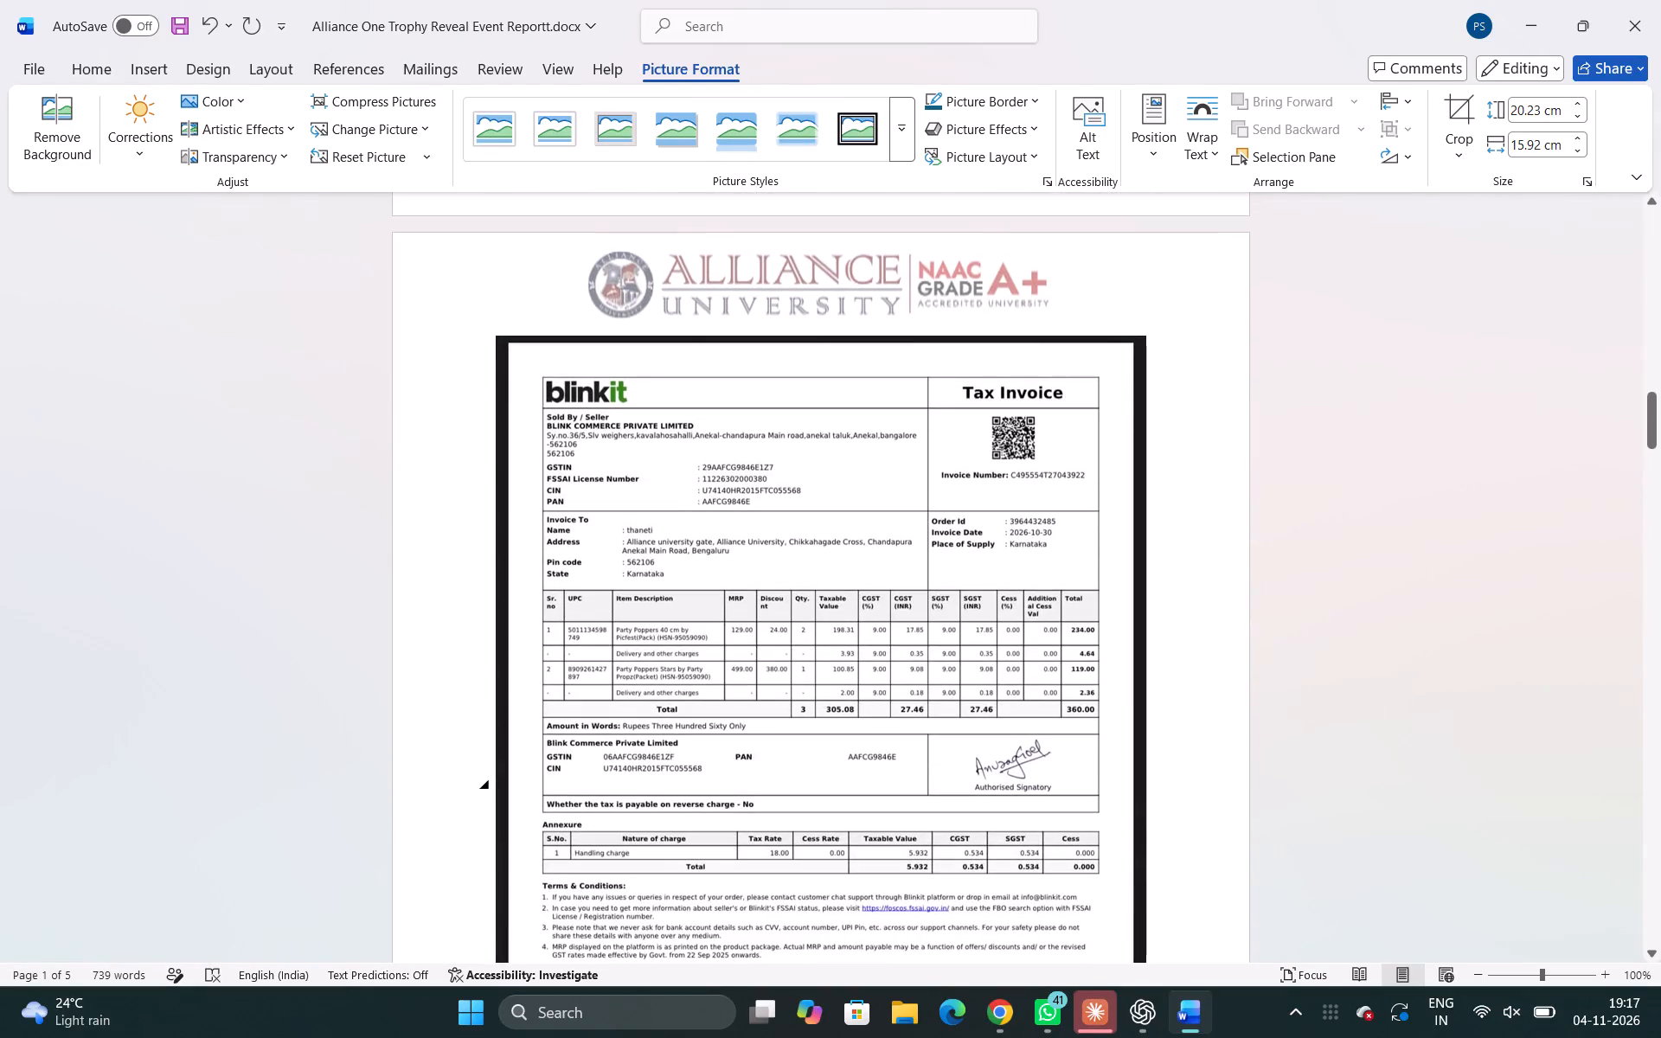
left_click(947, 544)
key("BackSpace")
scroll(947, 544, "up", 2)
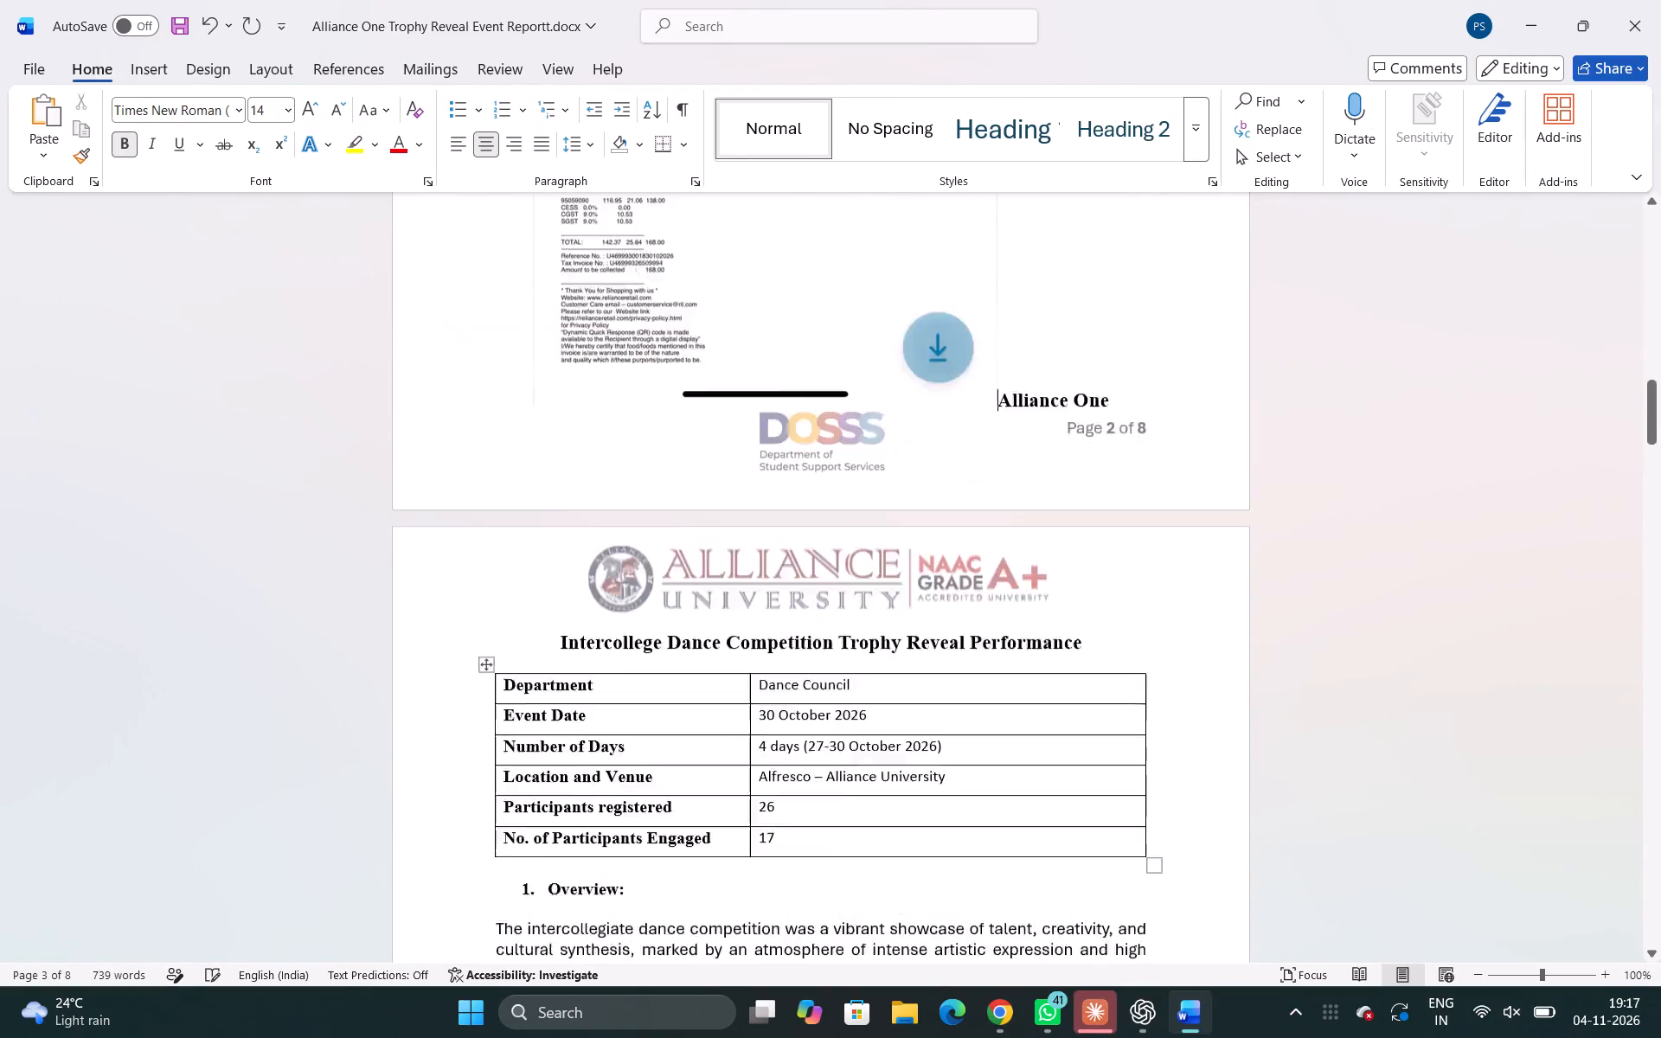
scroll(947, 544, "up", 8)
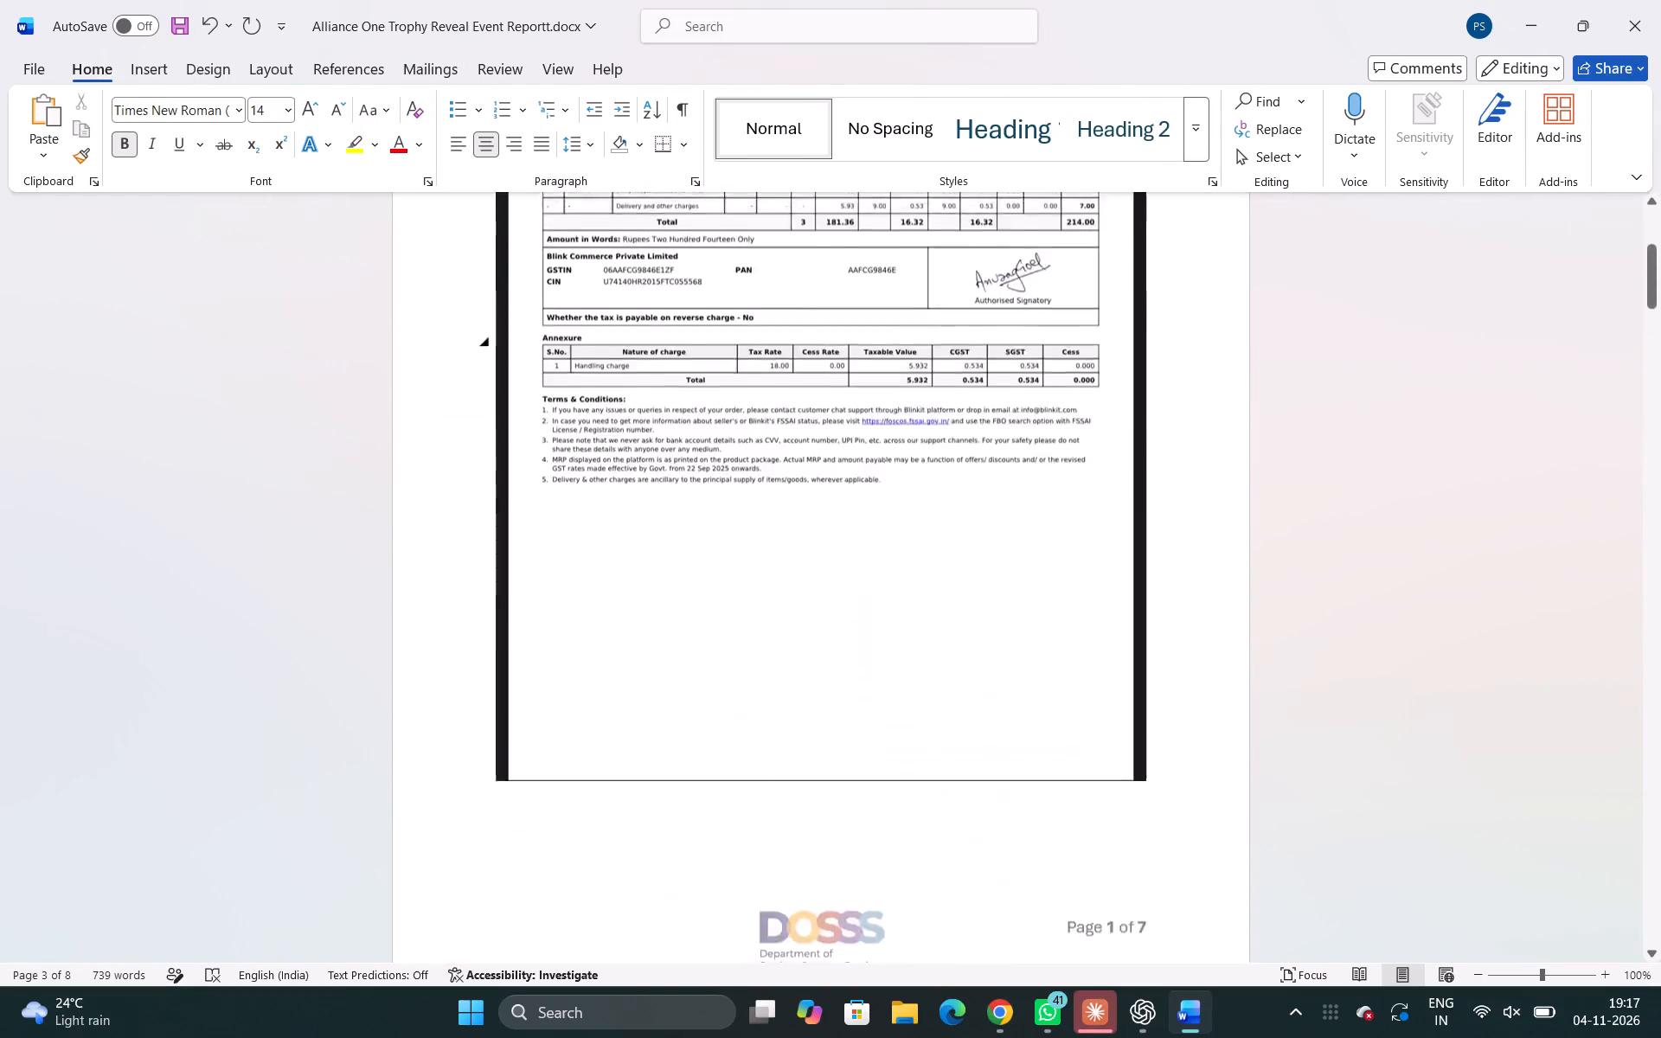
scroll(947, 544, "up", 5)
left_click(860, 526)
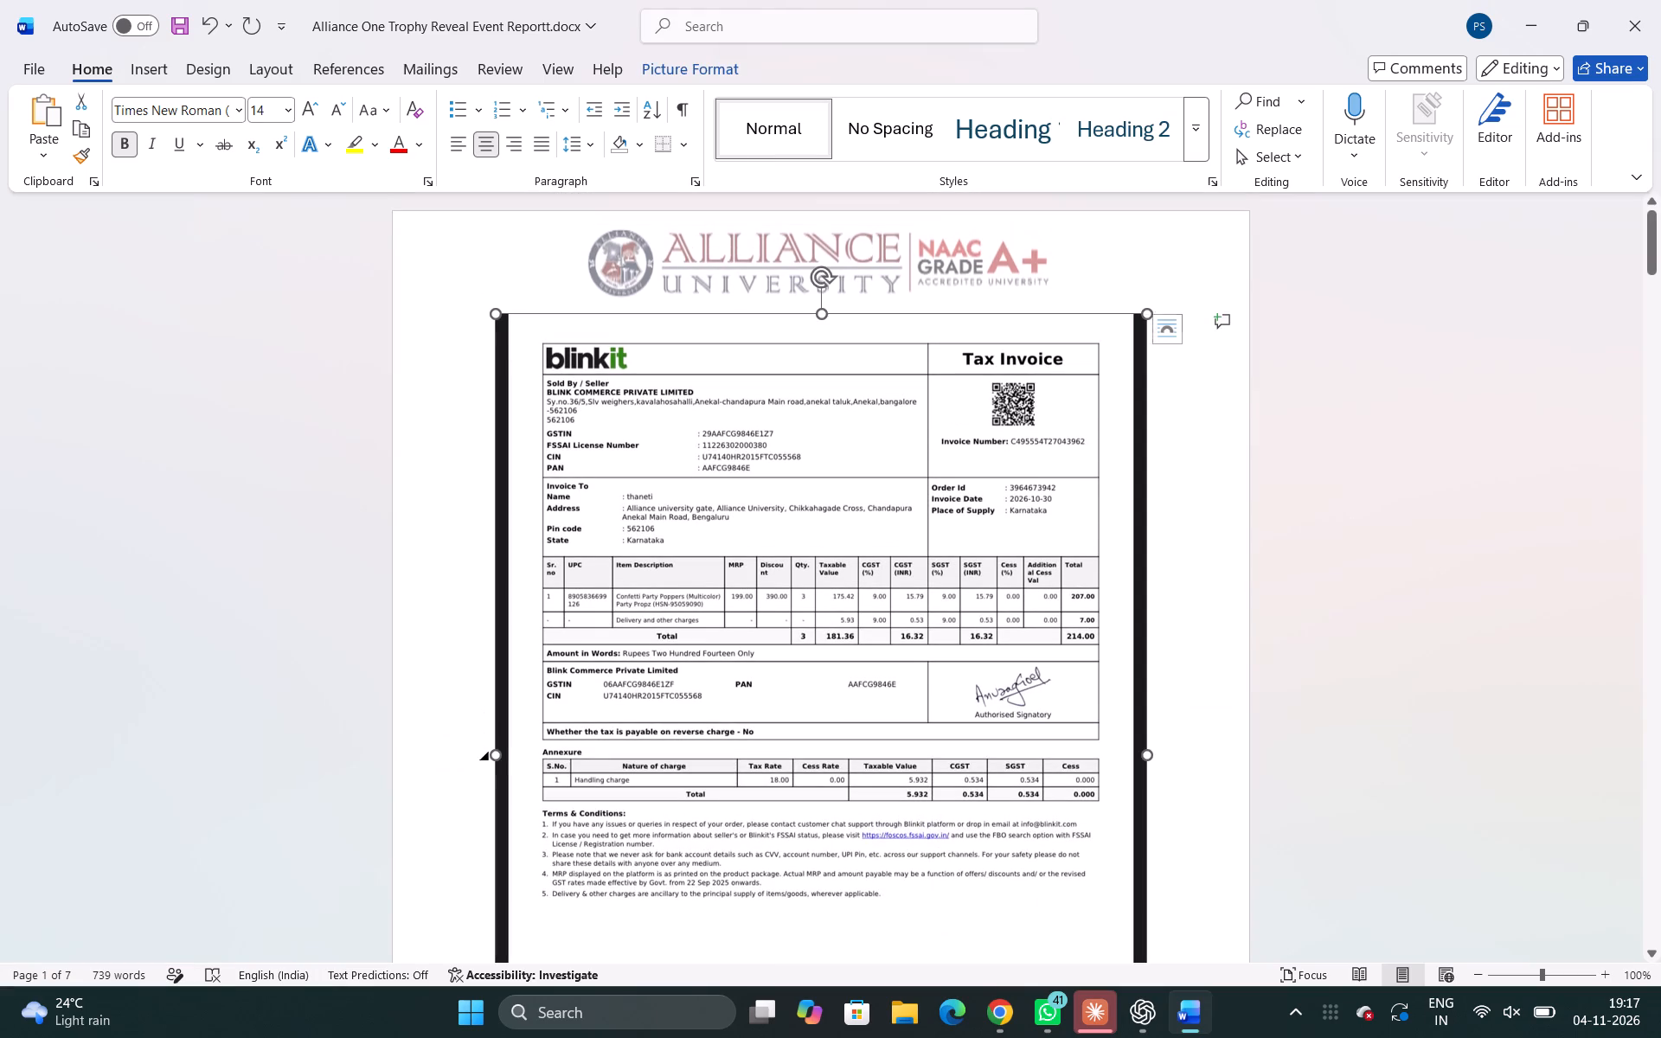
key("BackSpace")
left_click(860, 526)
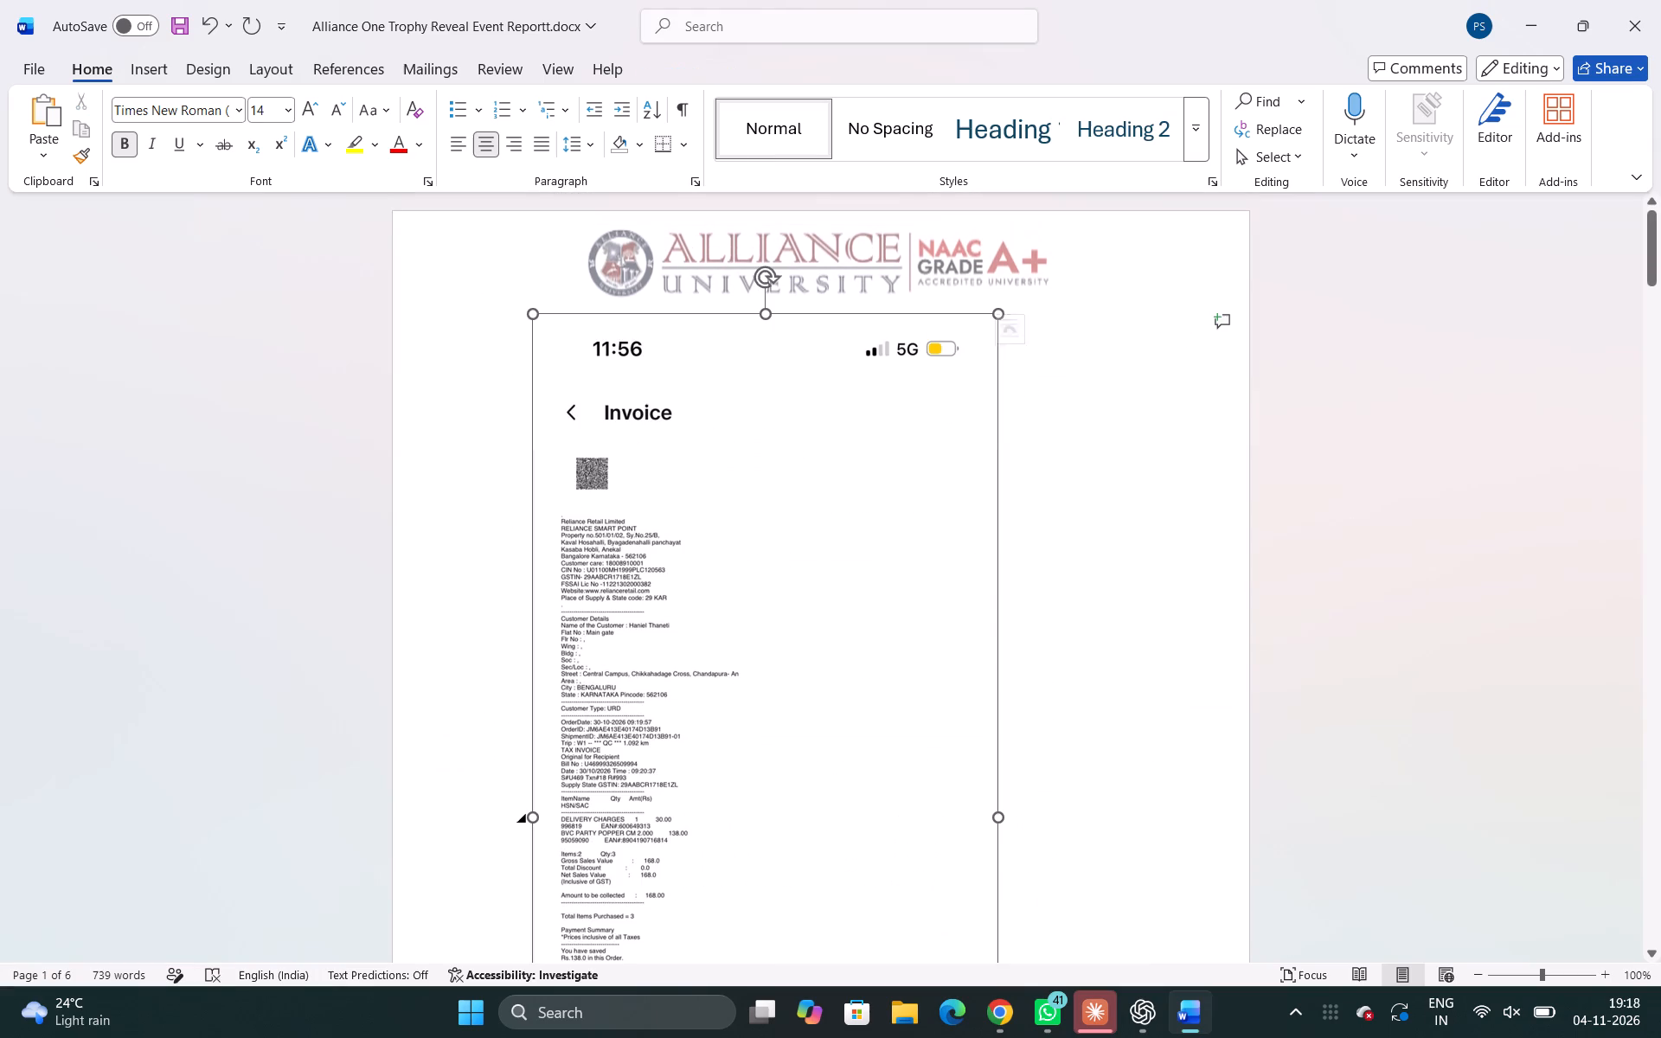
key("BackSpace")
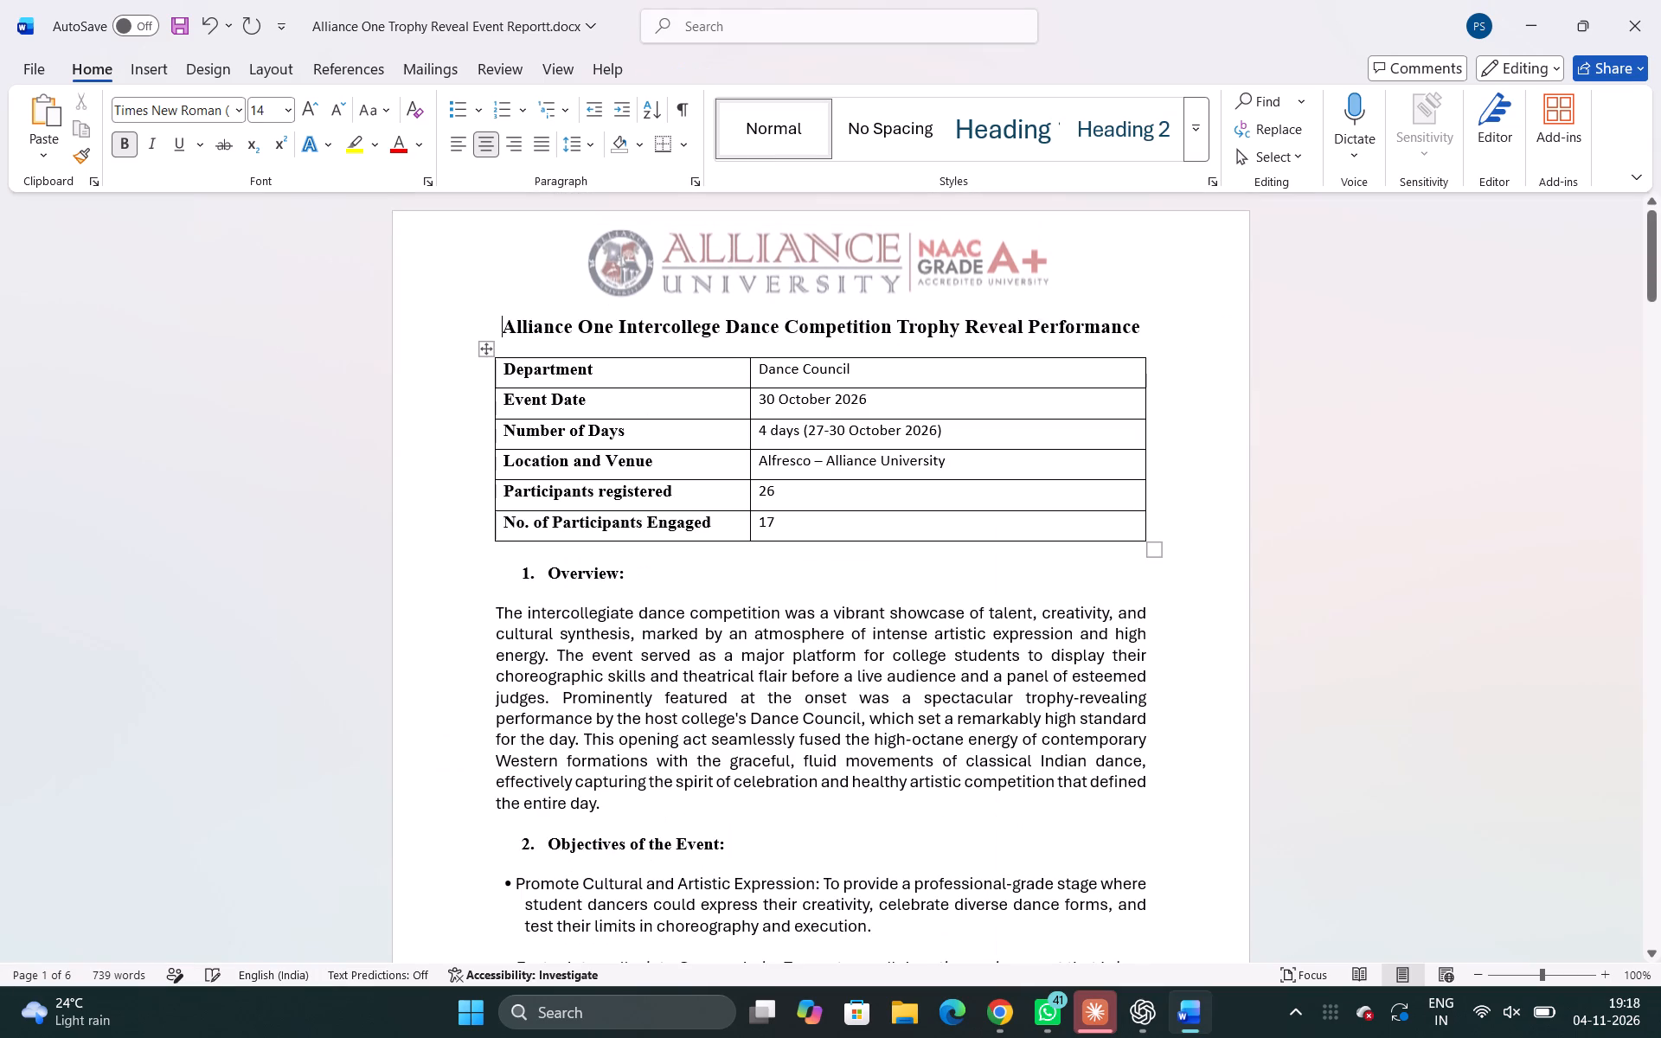
Insert the four WhatsApp images dated 2026-11-04 from Downloads on the blank line between 'Total Cost of the Event:' and the cost table.
scroll(984, 644, "down", 6)
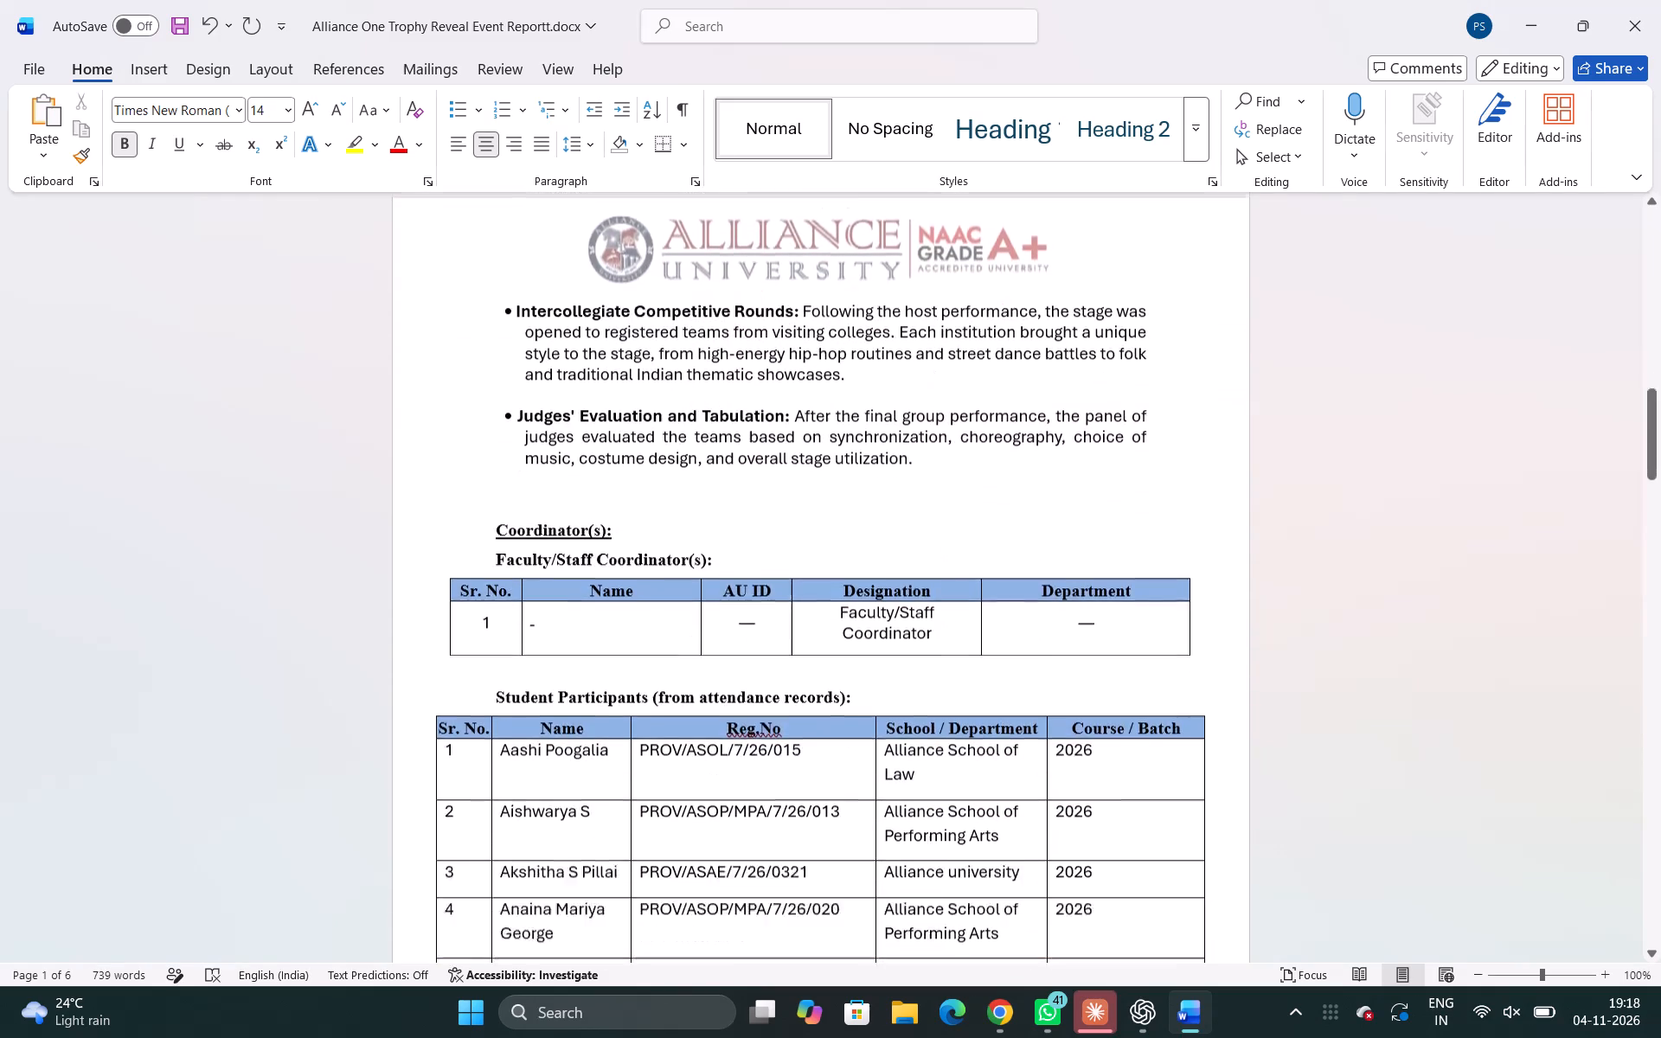
scroll(984, 644, "down", 8)
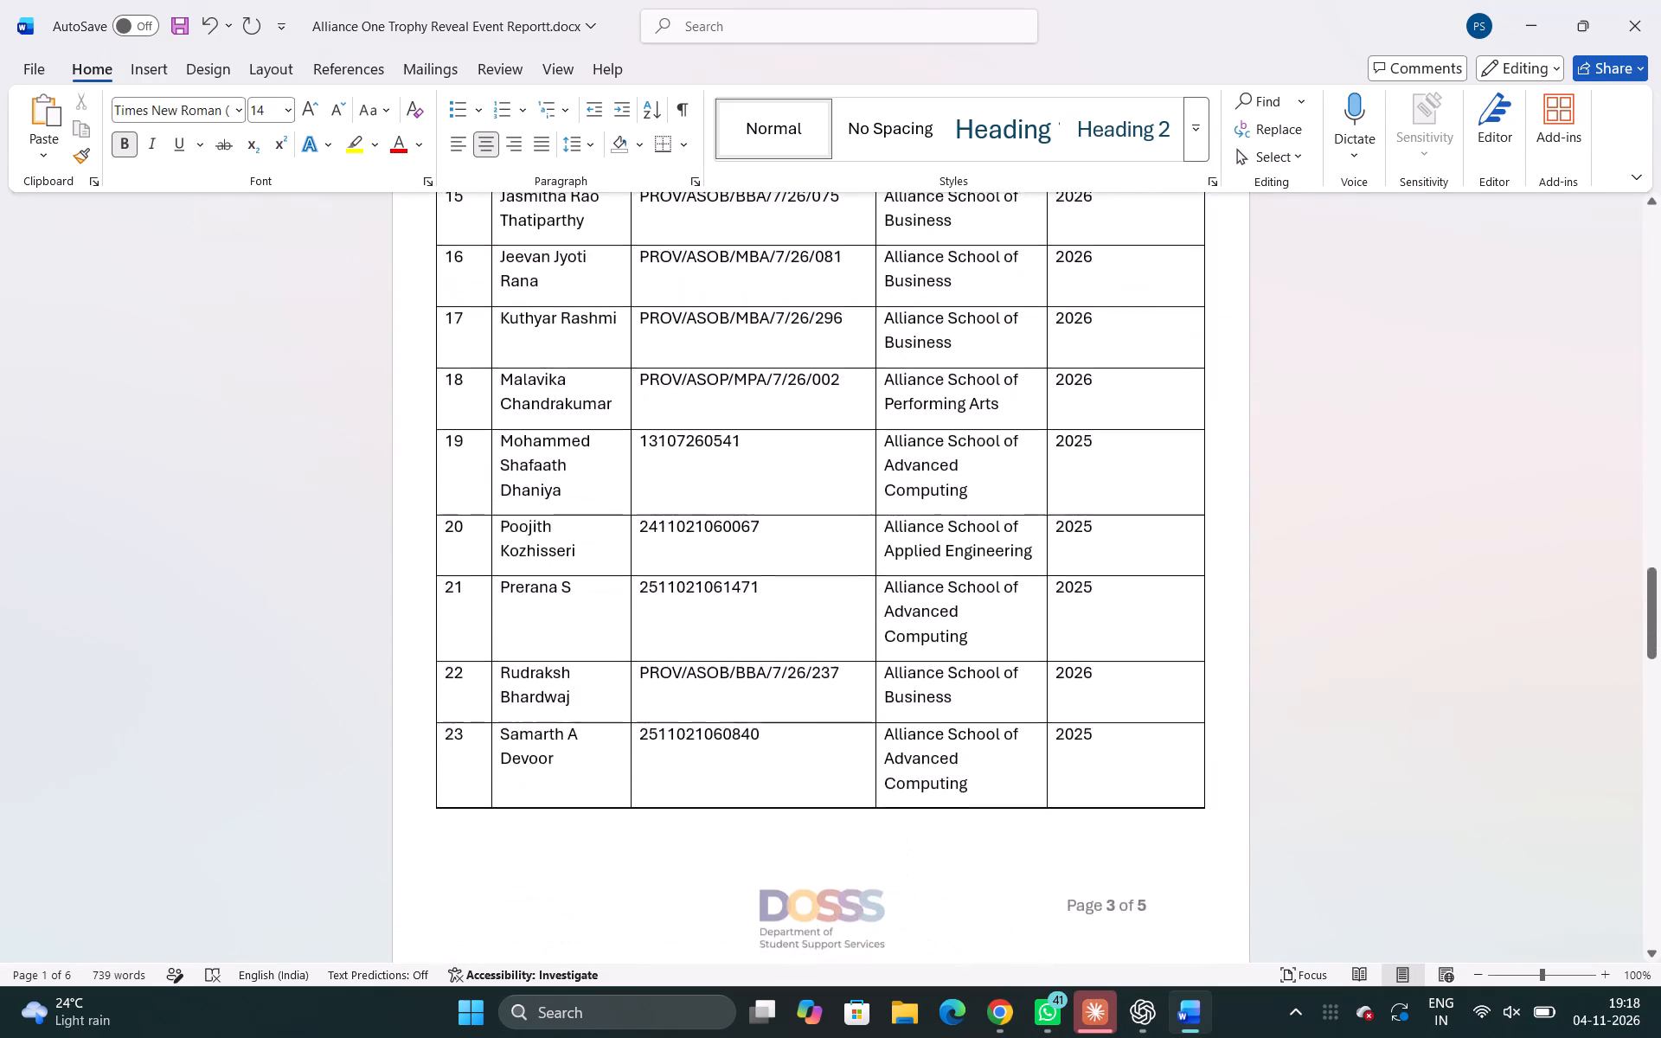
scroll(984, 644, "down", 6)
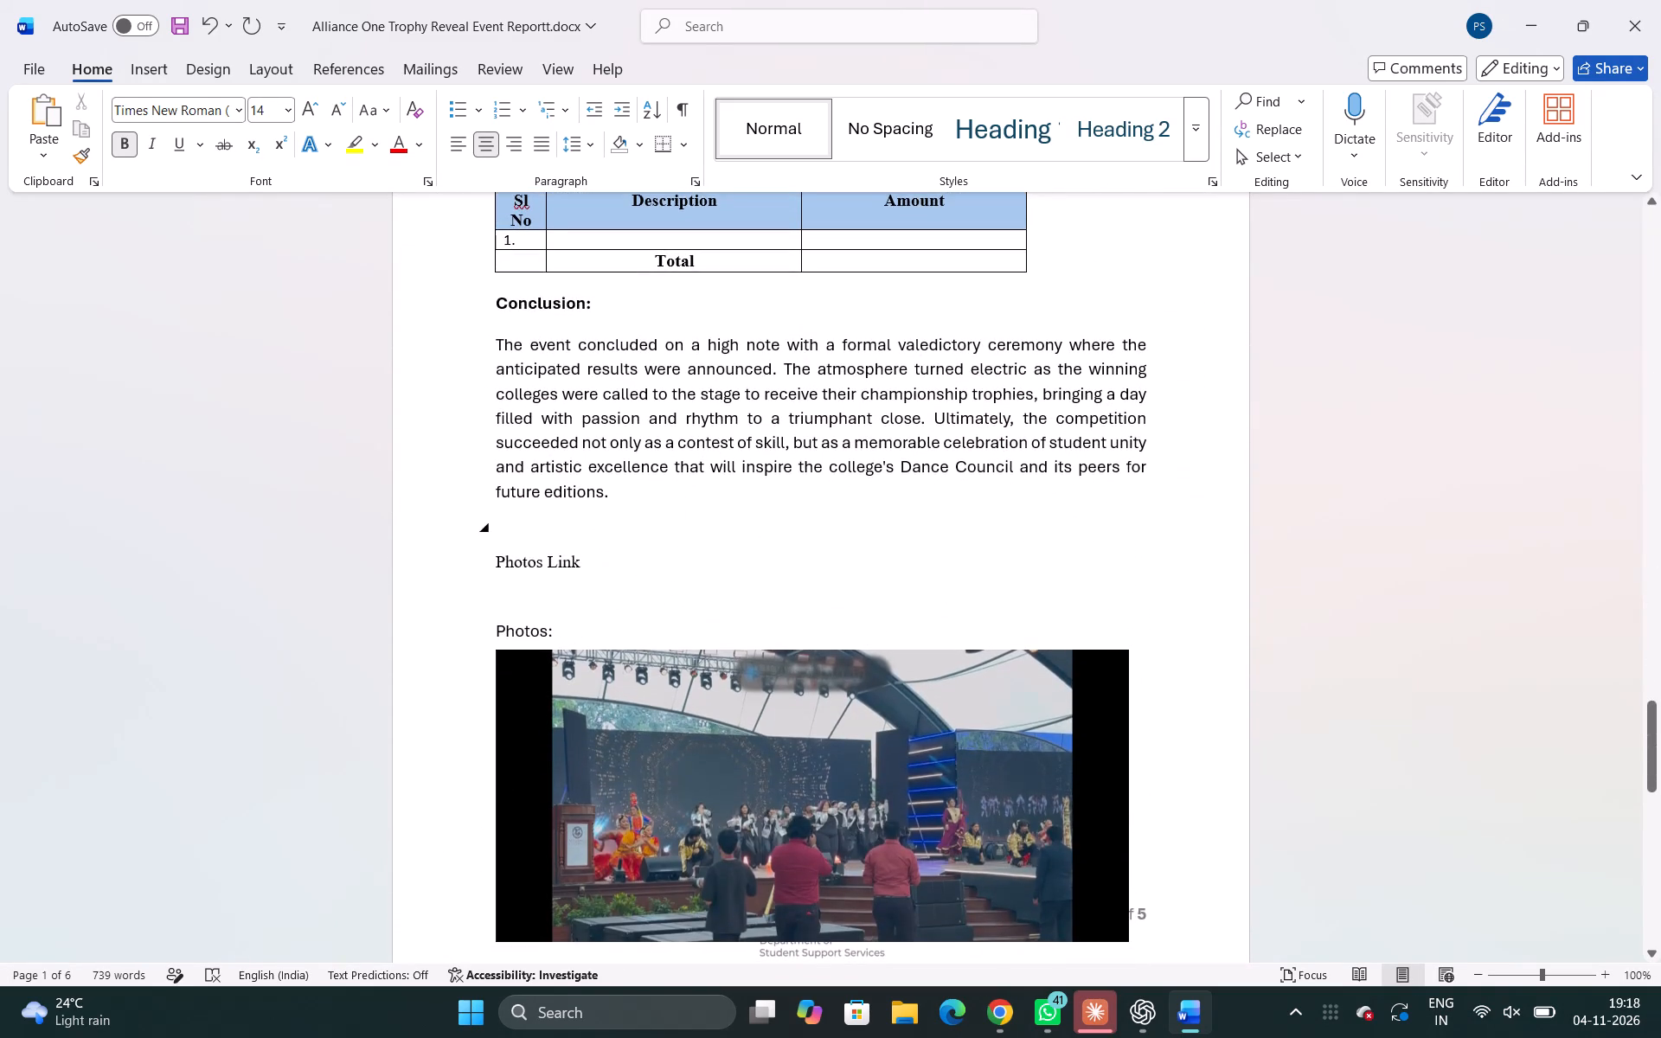
scroll(1034, 420, "up", 1)
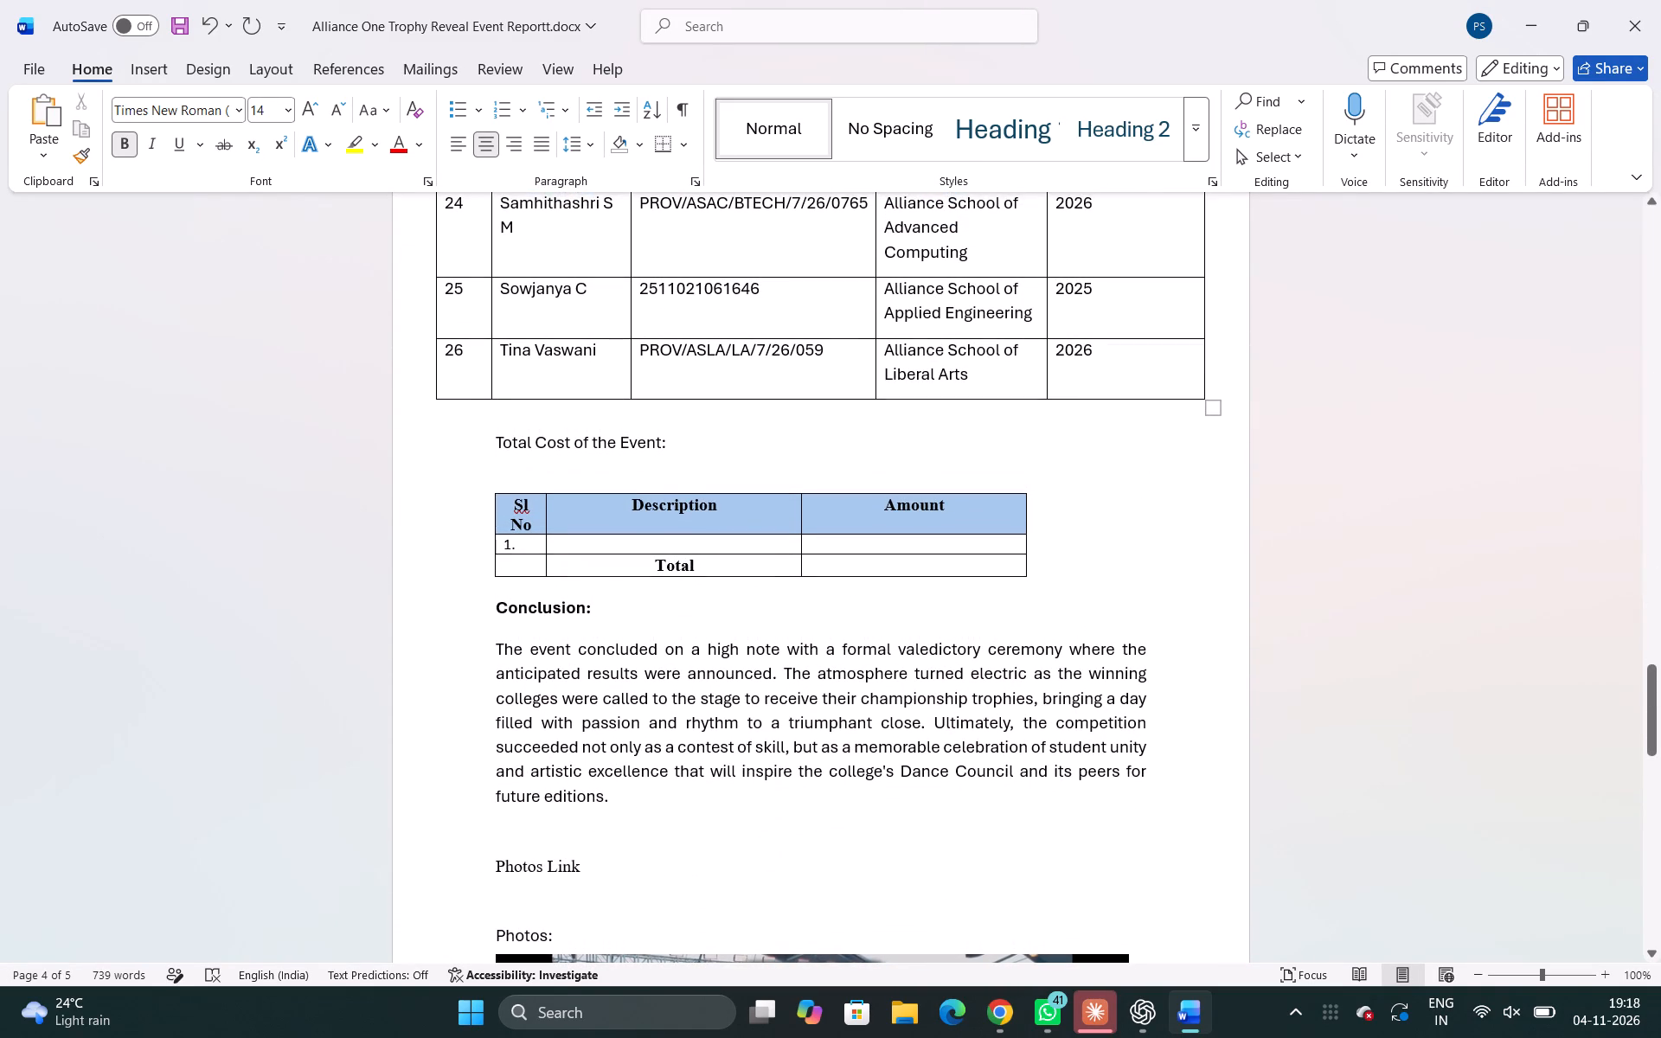
left_click(961, 475)
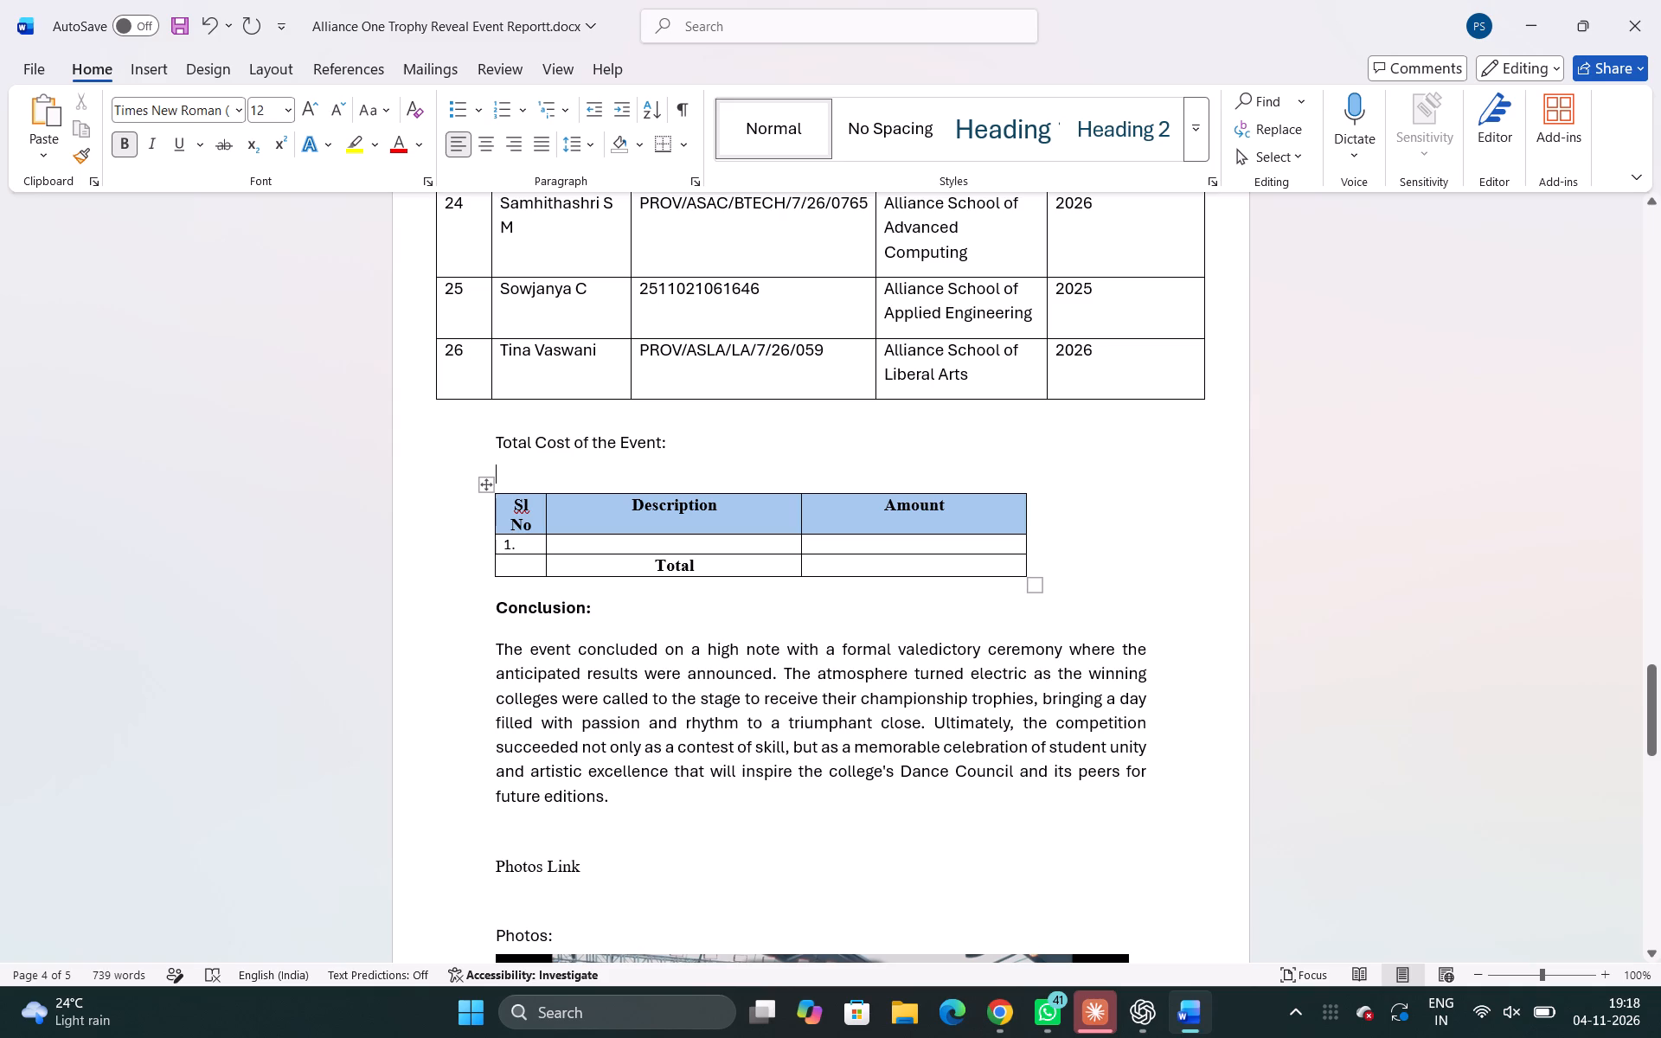
left_click(155, 82)
left_click(231, 138)
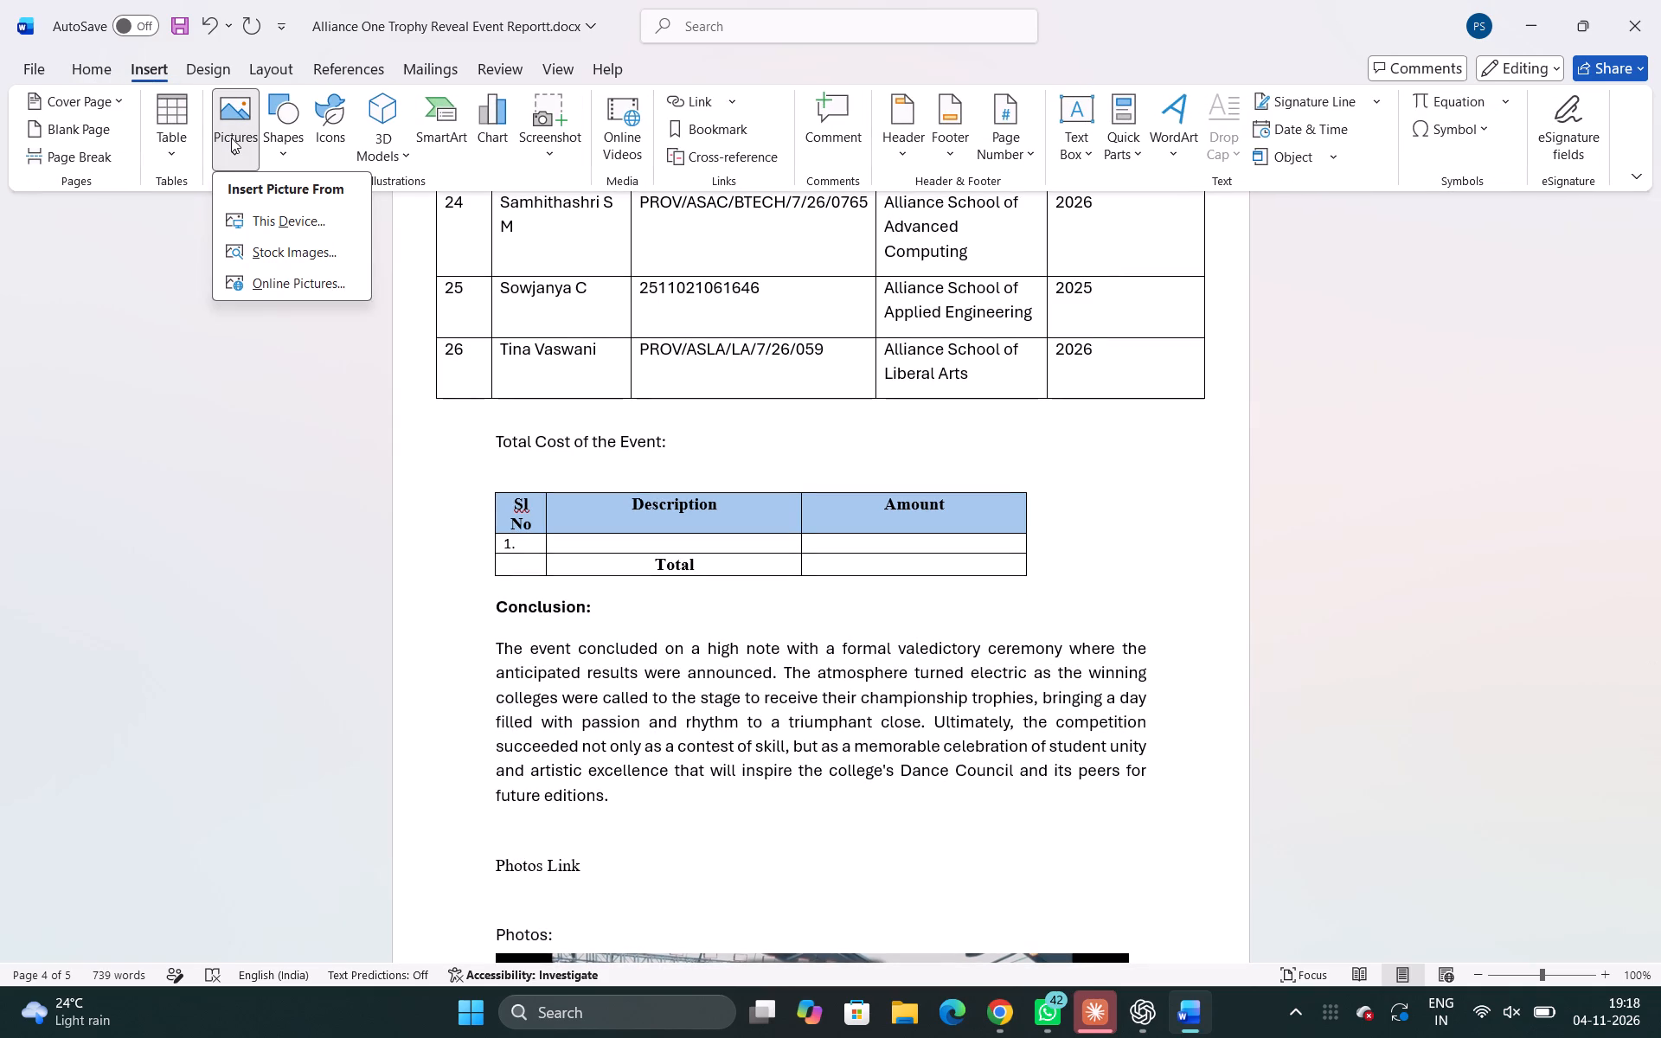
left_click(270, 215)
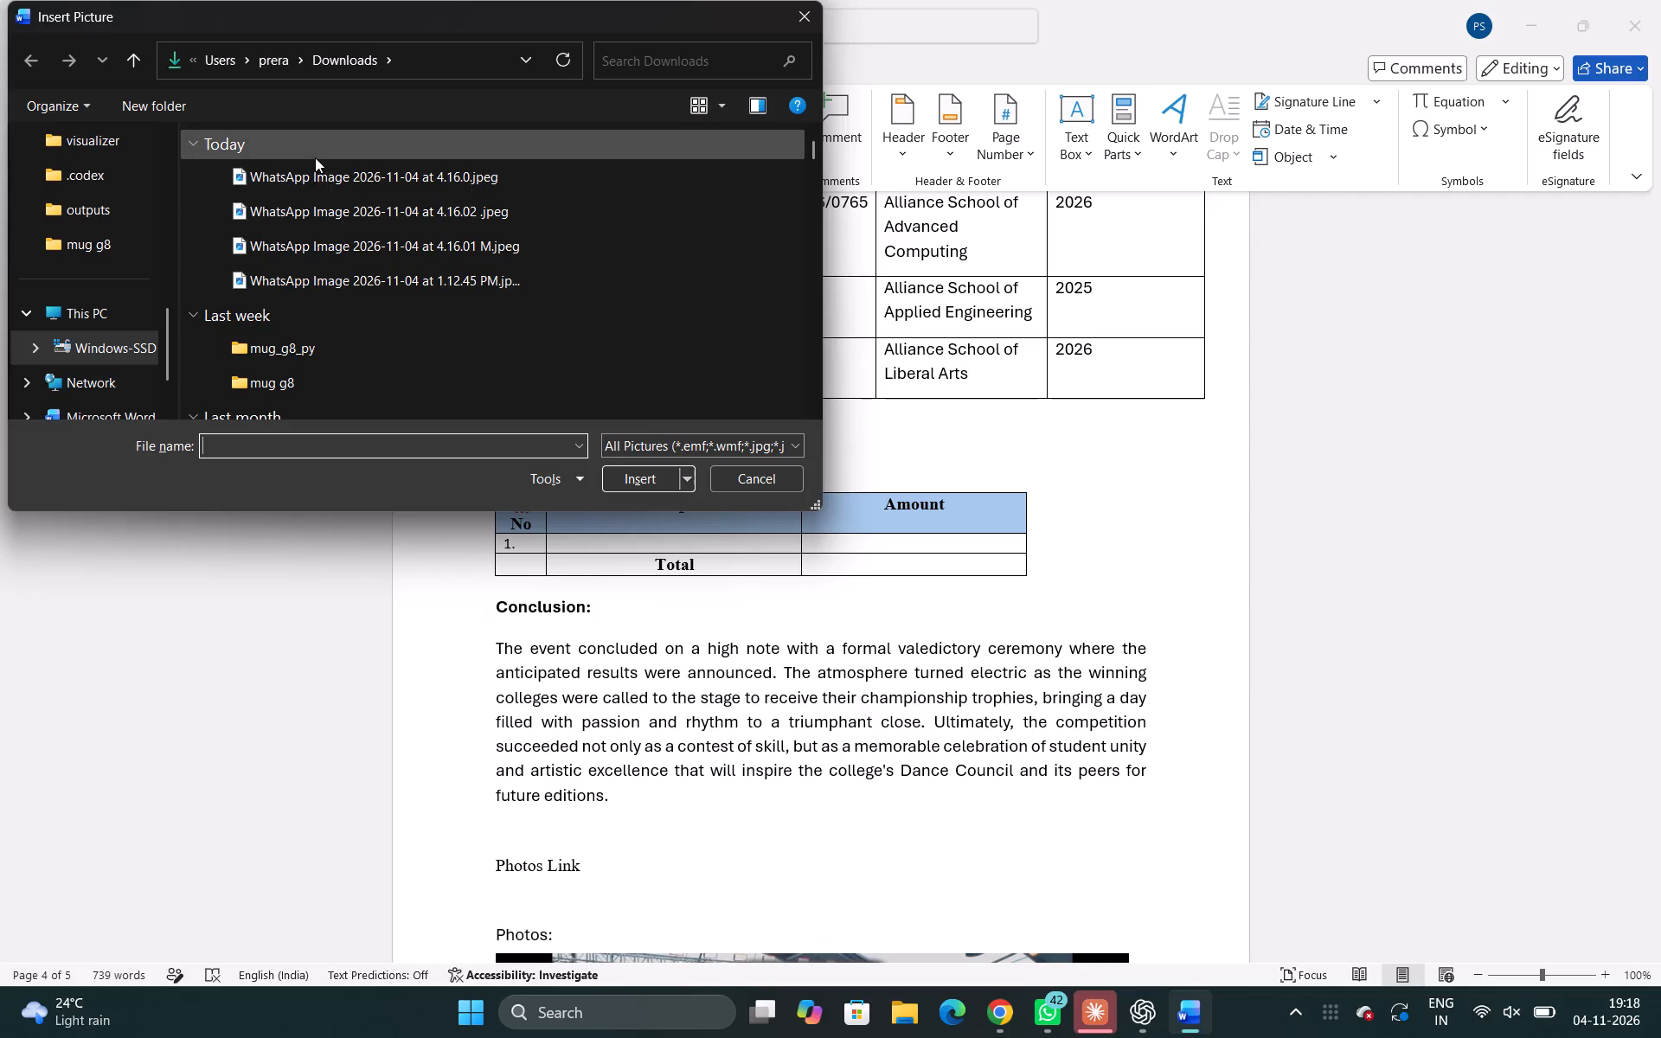
left_click_drag(240, 164, 328, 269)
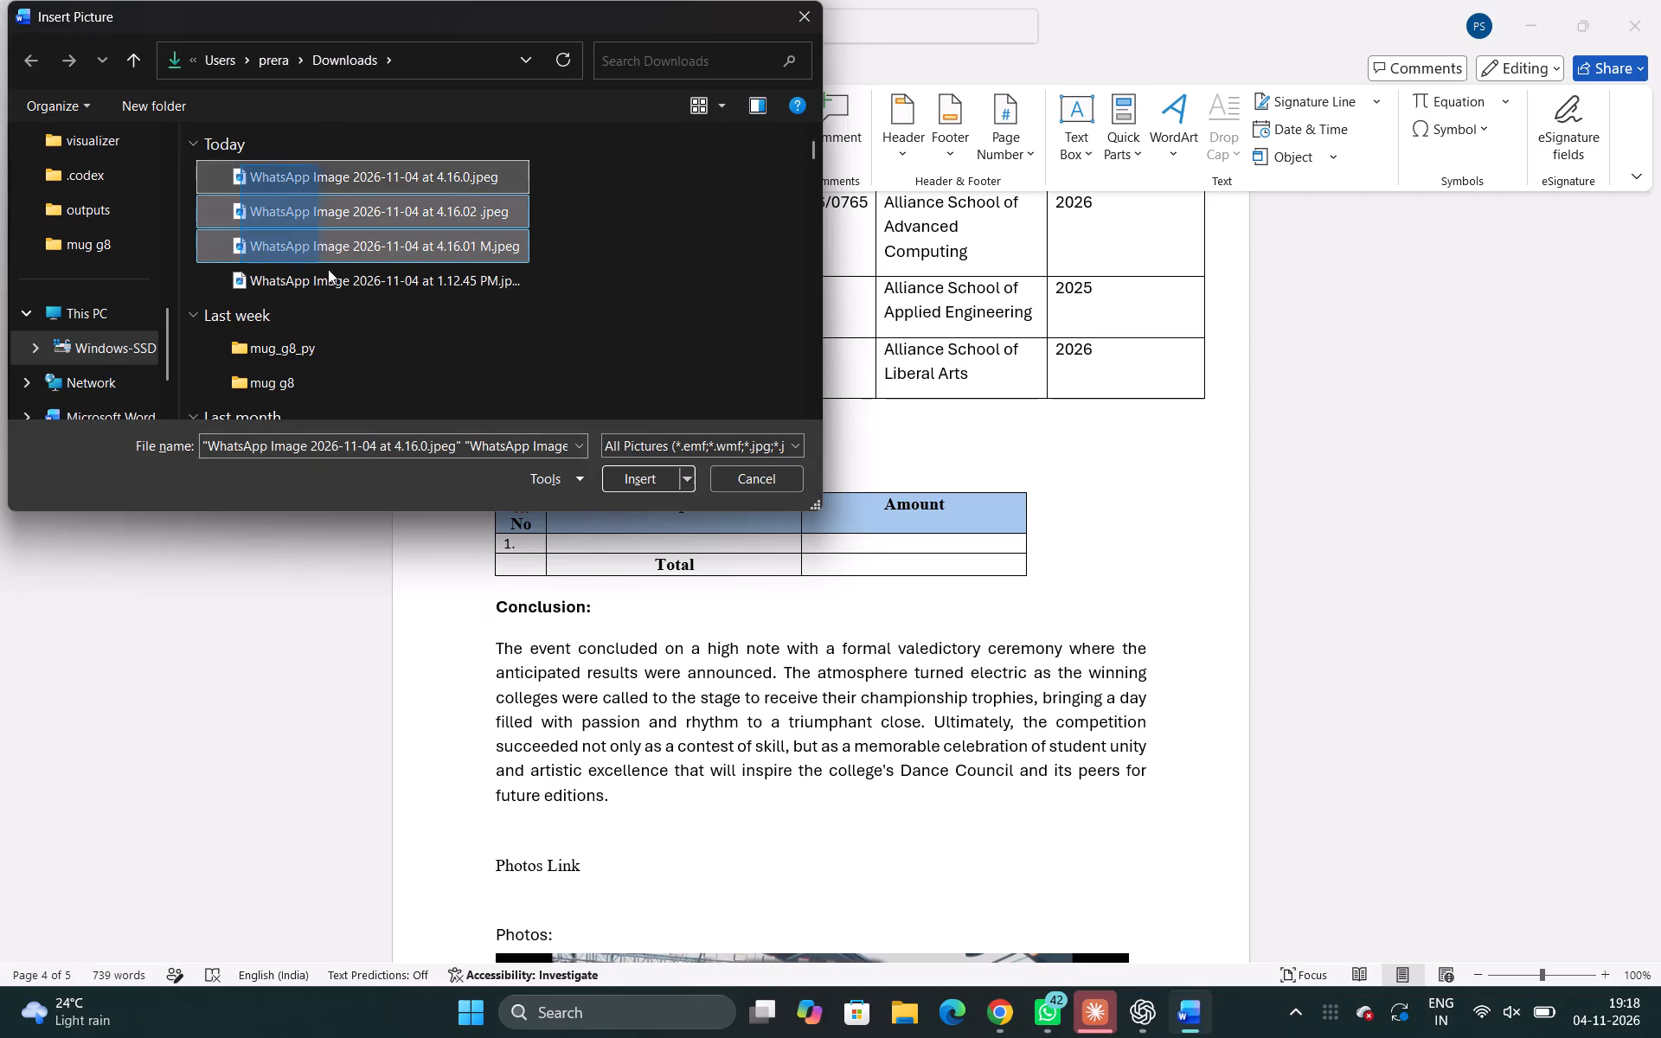
left_click_drag(328, 269, 332, 273)
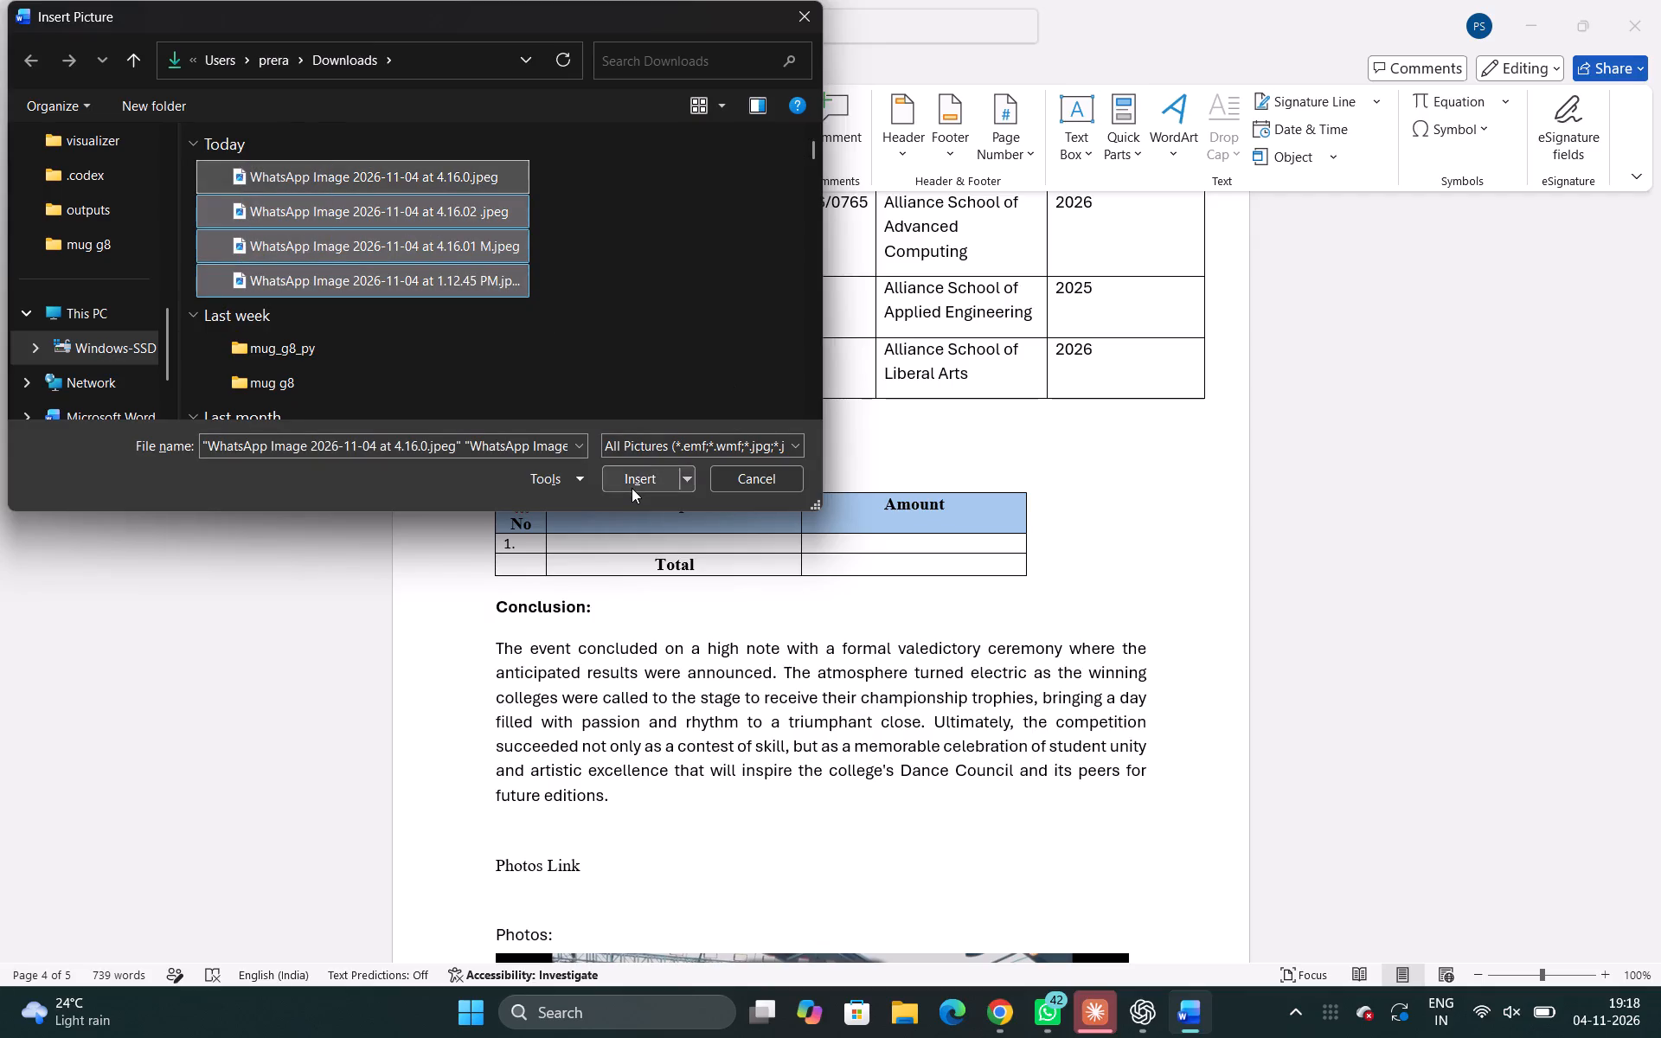
left_click(632, 488)
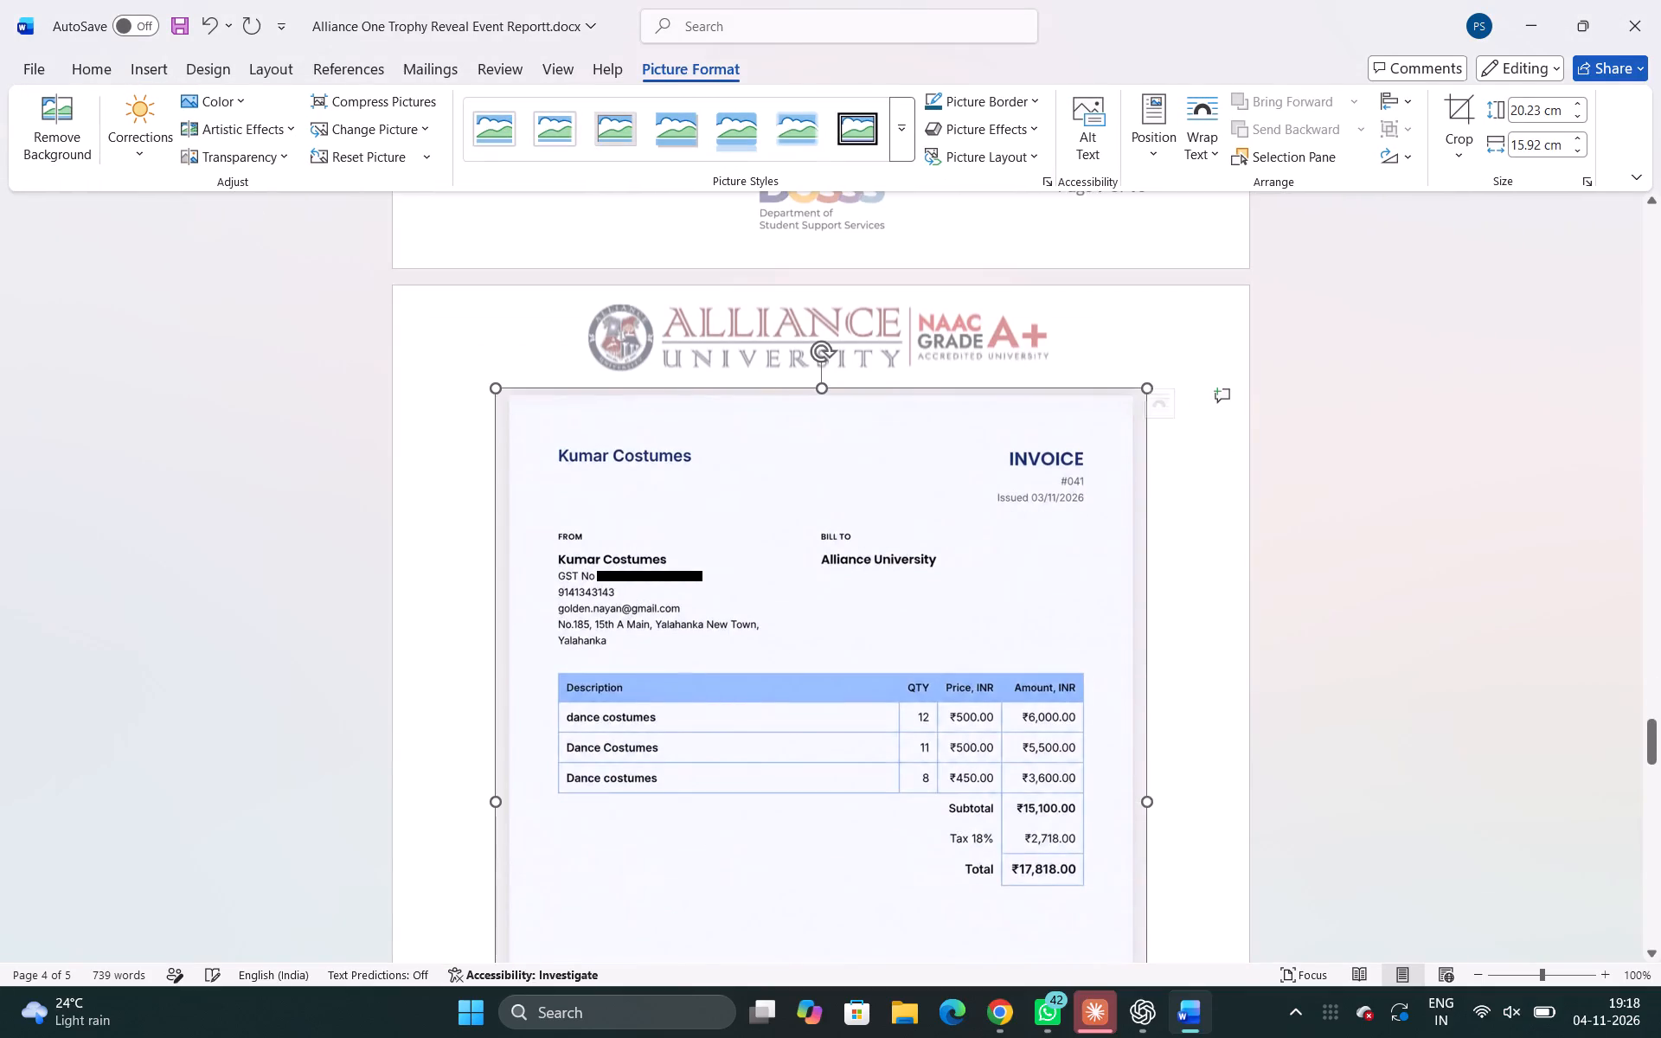
Select the Blinkit party popper invoice picture on page 5 and bring up its picture options.
scroll(869, 449, "up", 7)
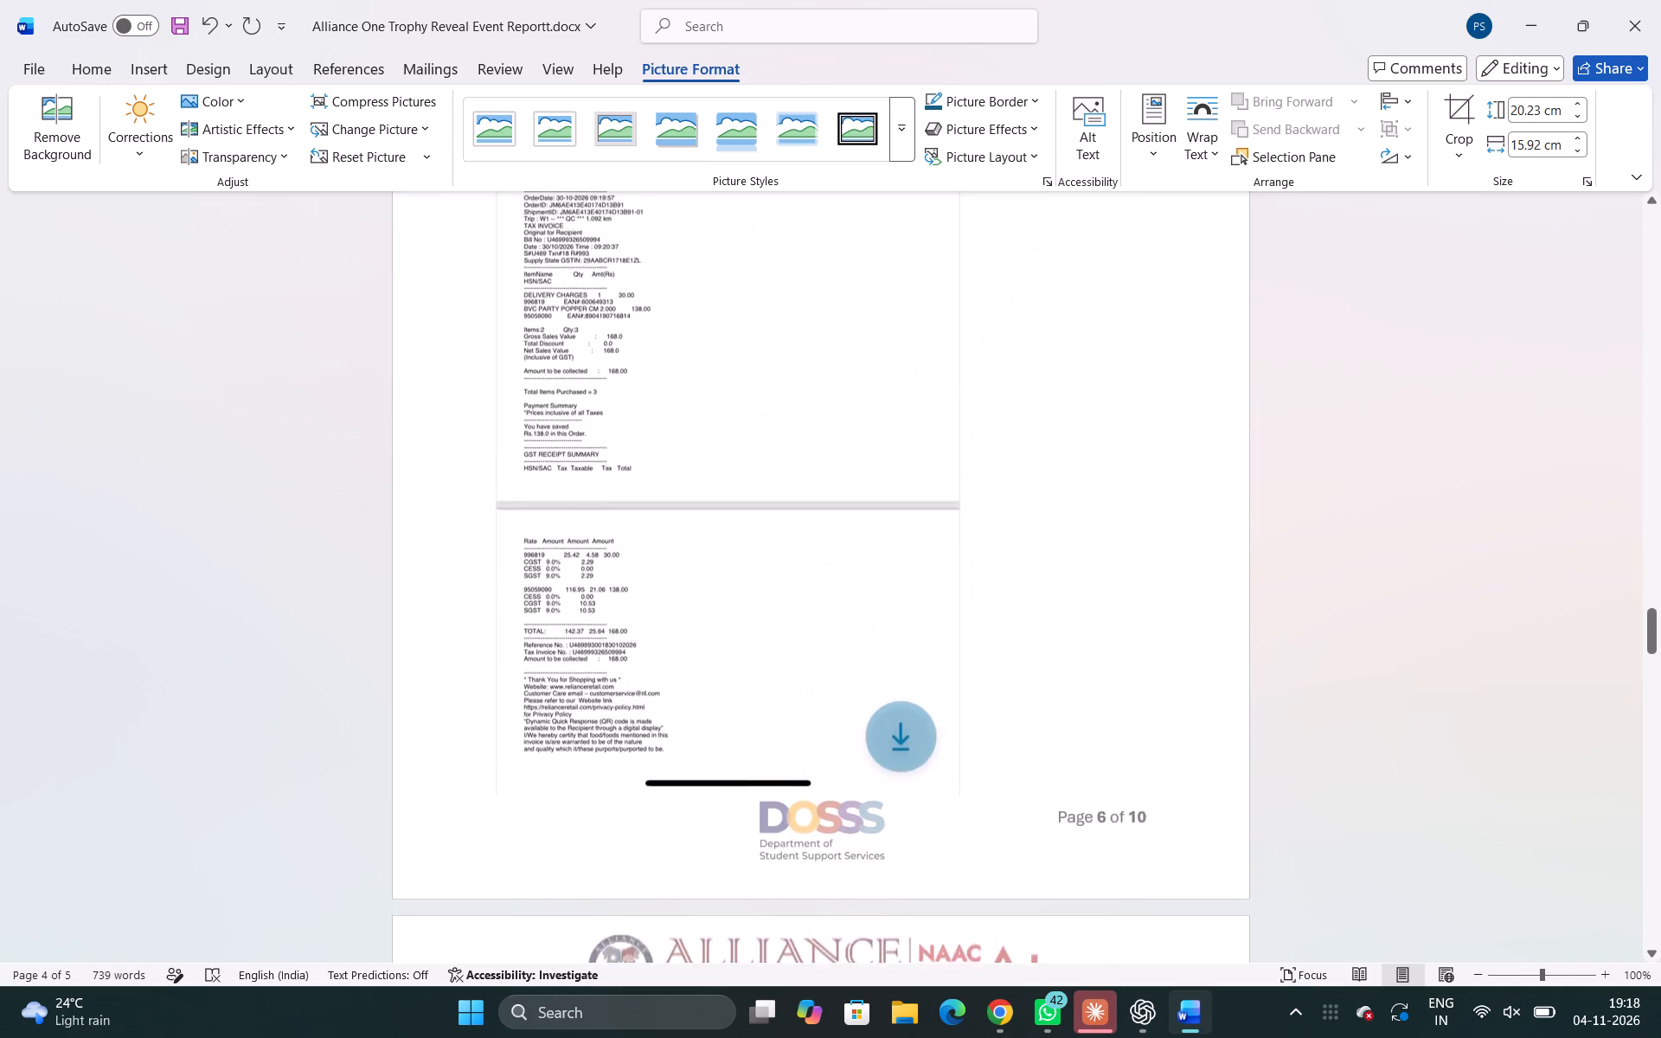
scroll(869, 449, "up", 7)
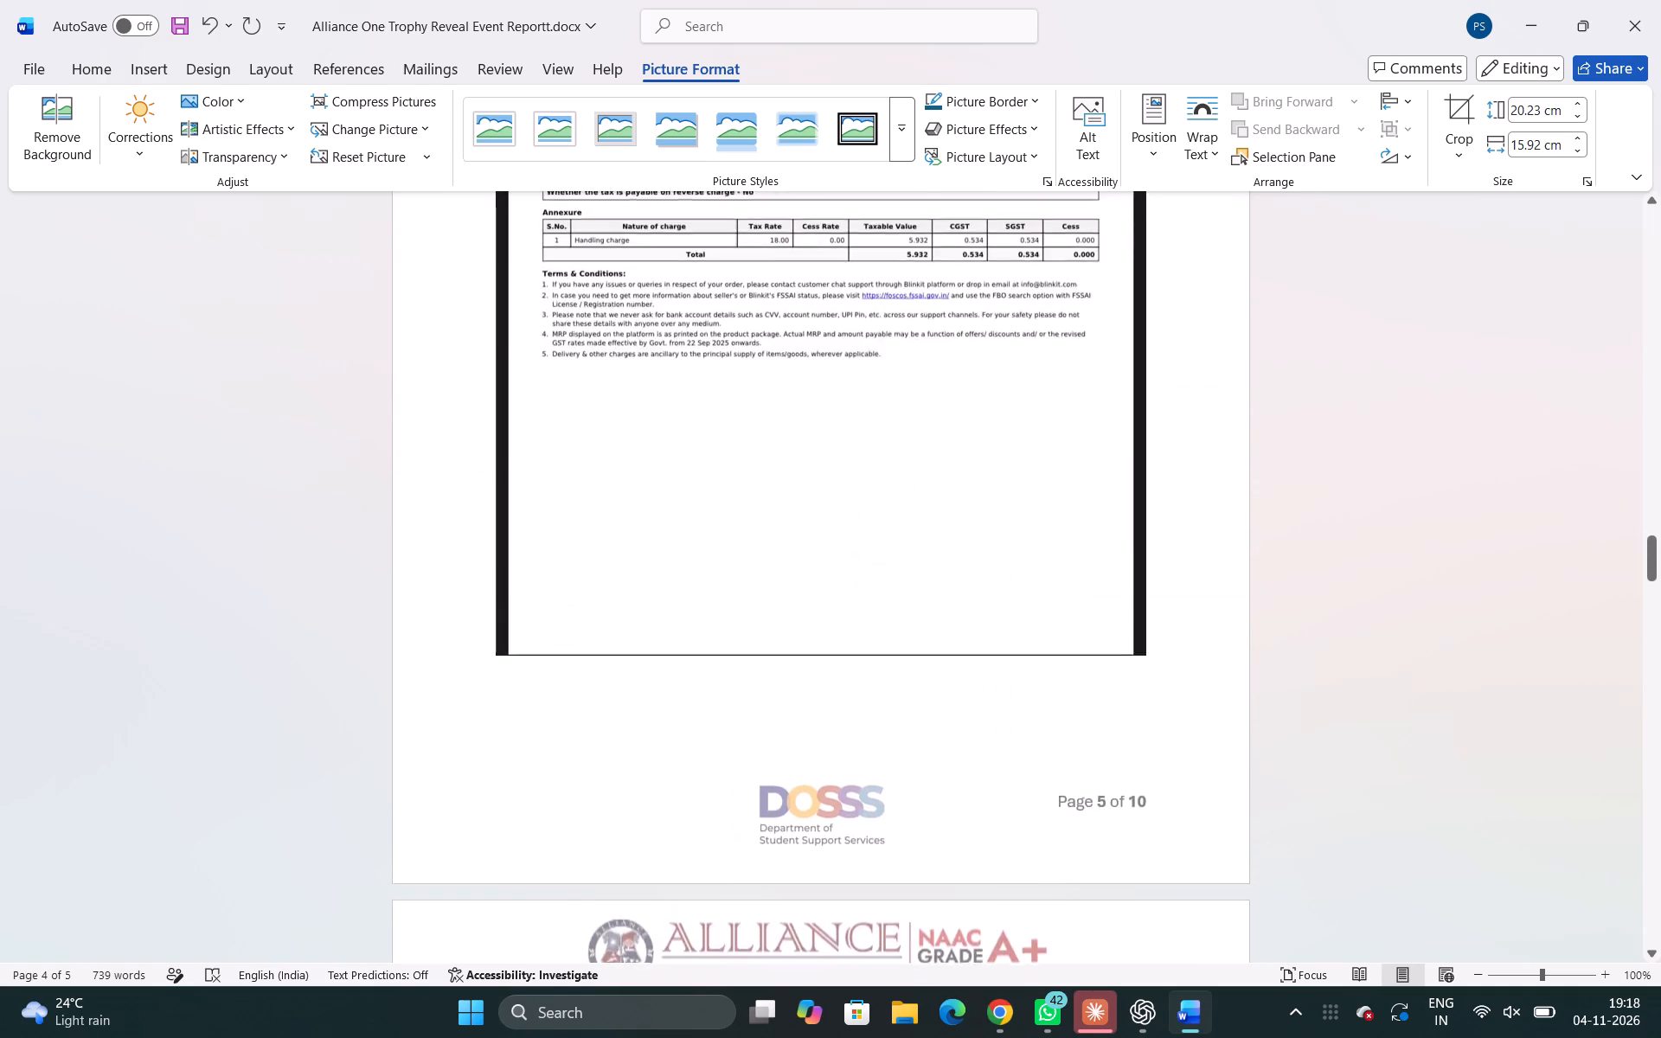
scroll(869, 449, "up", 5)
scroll(869, 449, "down", 1)
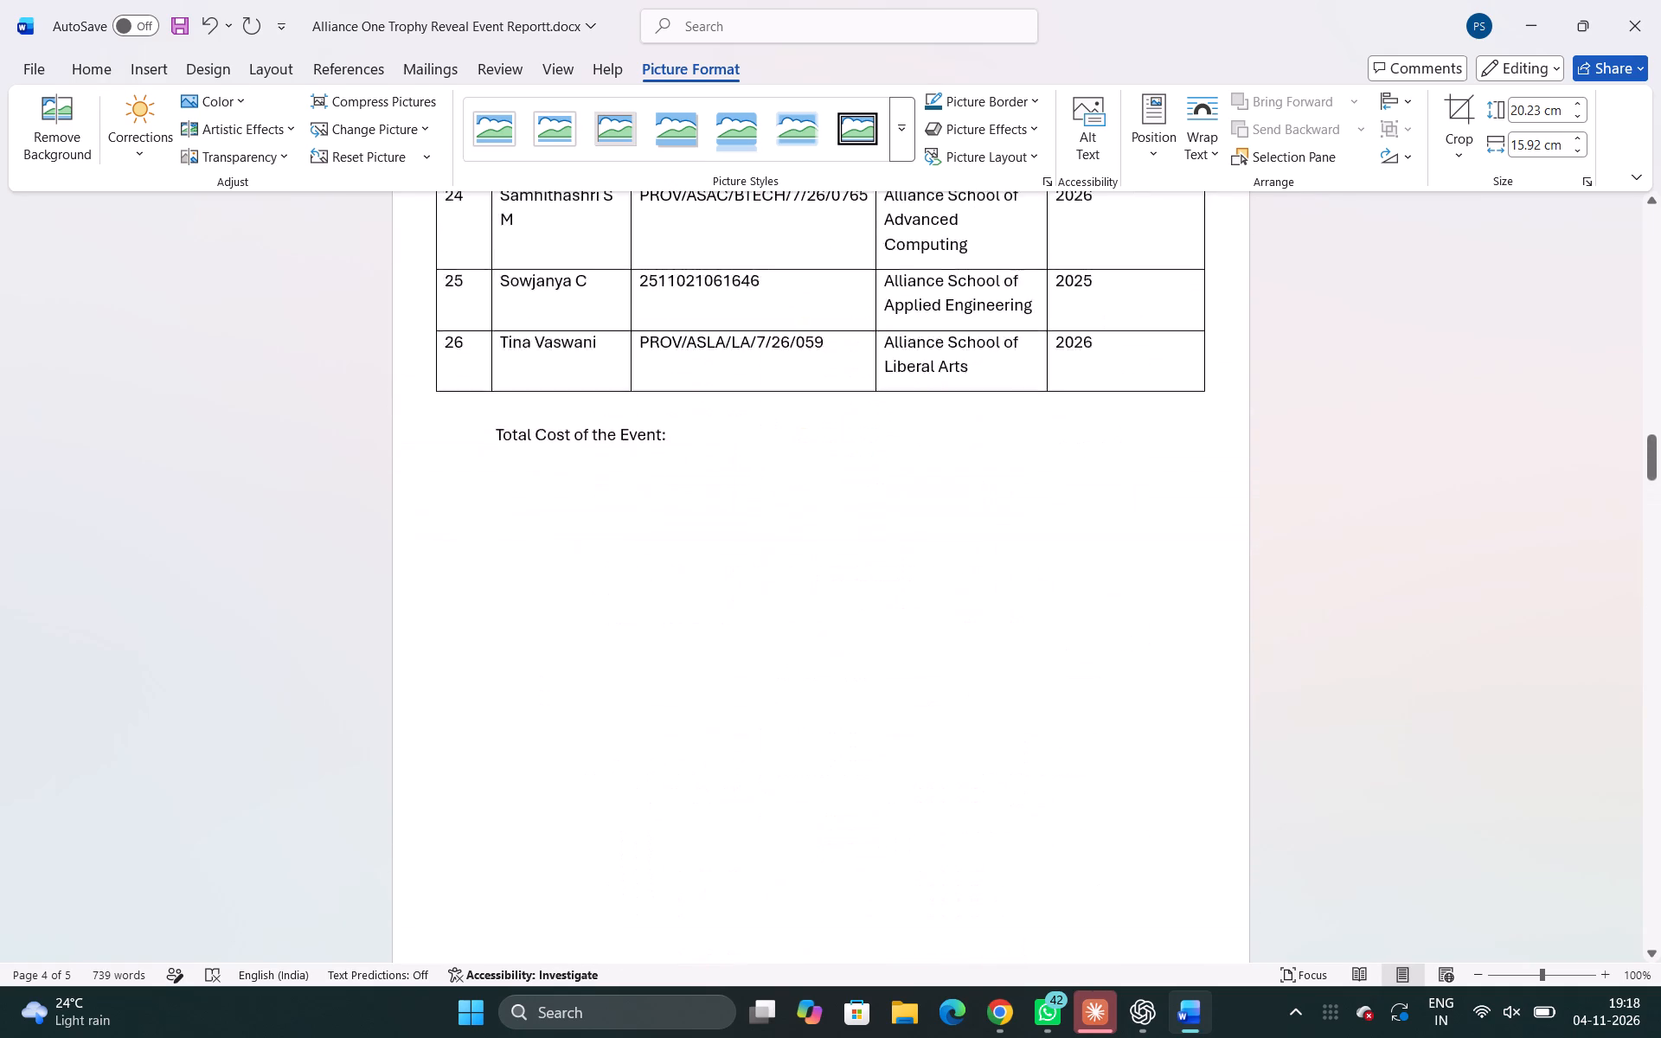
scroll(869, 449, "down", 4)
scroll(869, 449, "up", 2)
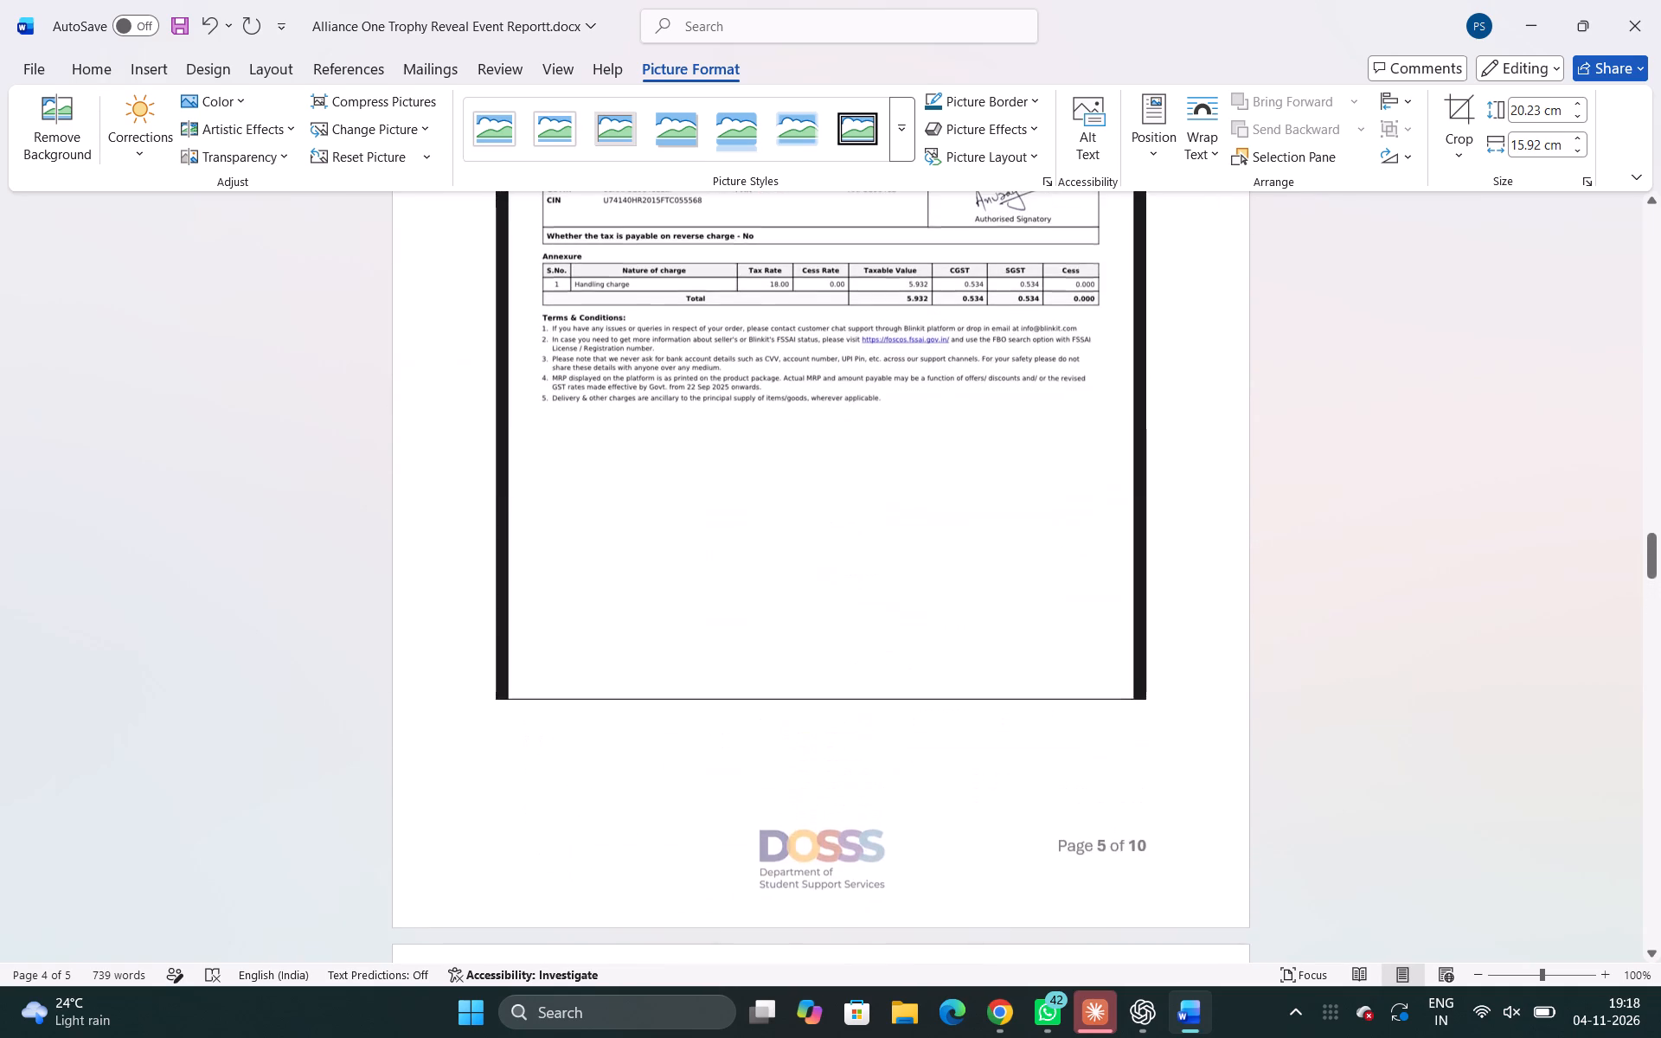
scroll(869, 449, "up", 1)
left_click(834, 539)
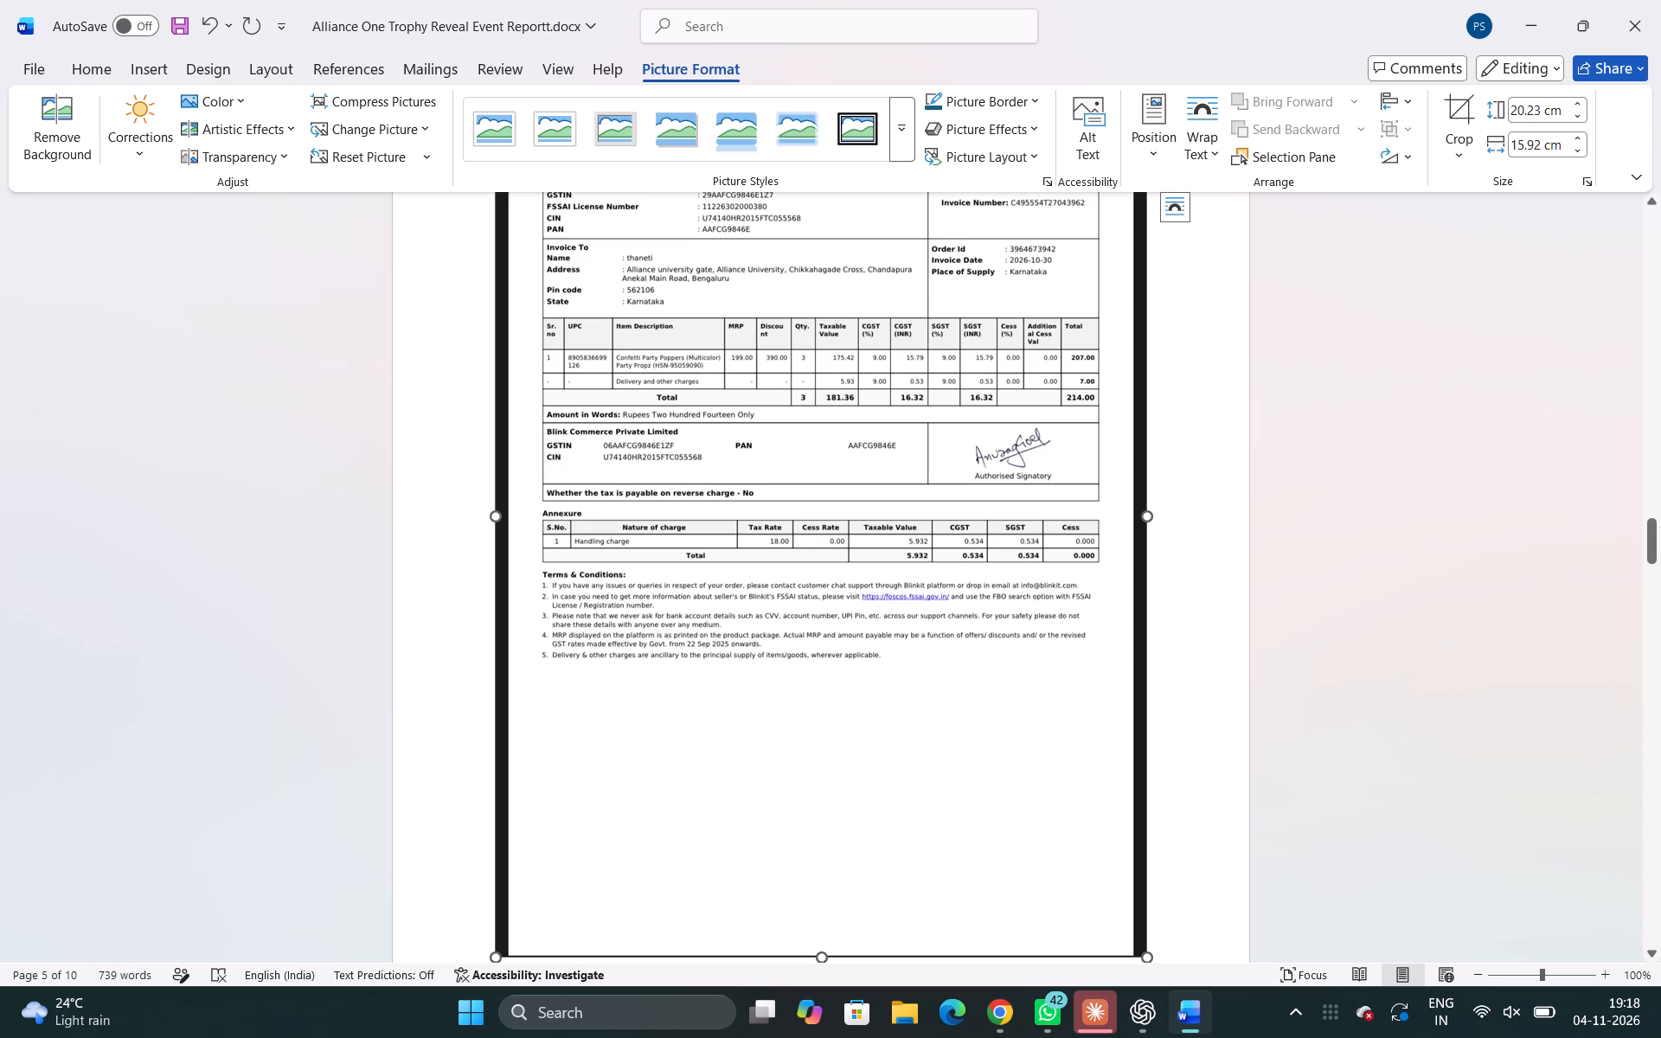
right_click(751, 364)
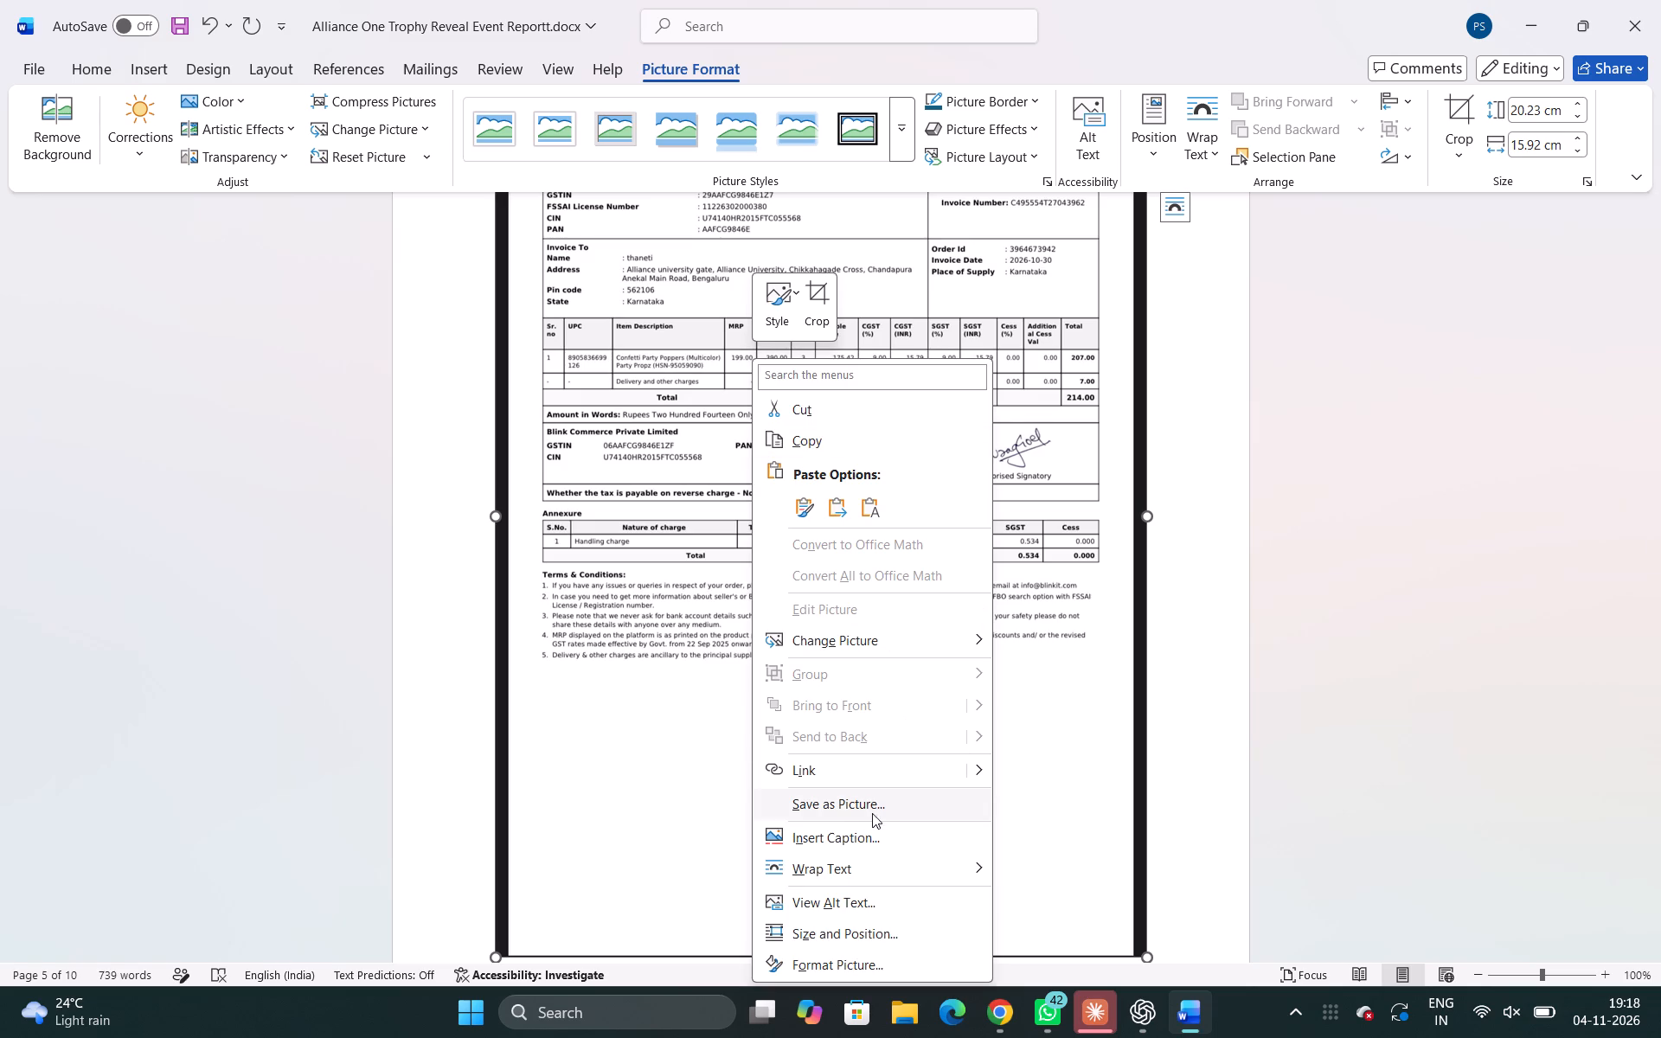
Crop the blank area below the terms and conditions off the Blinkit confetti party poppers invoice, to a height of about 14.8 cm.
left_click(820, 306)
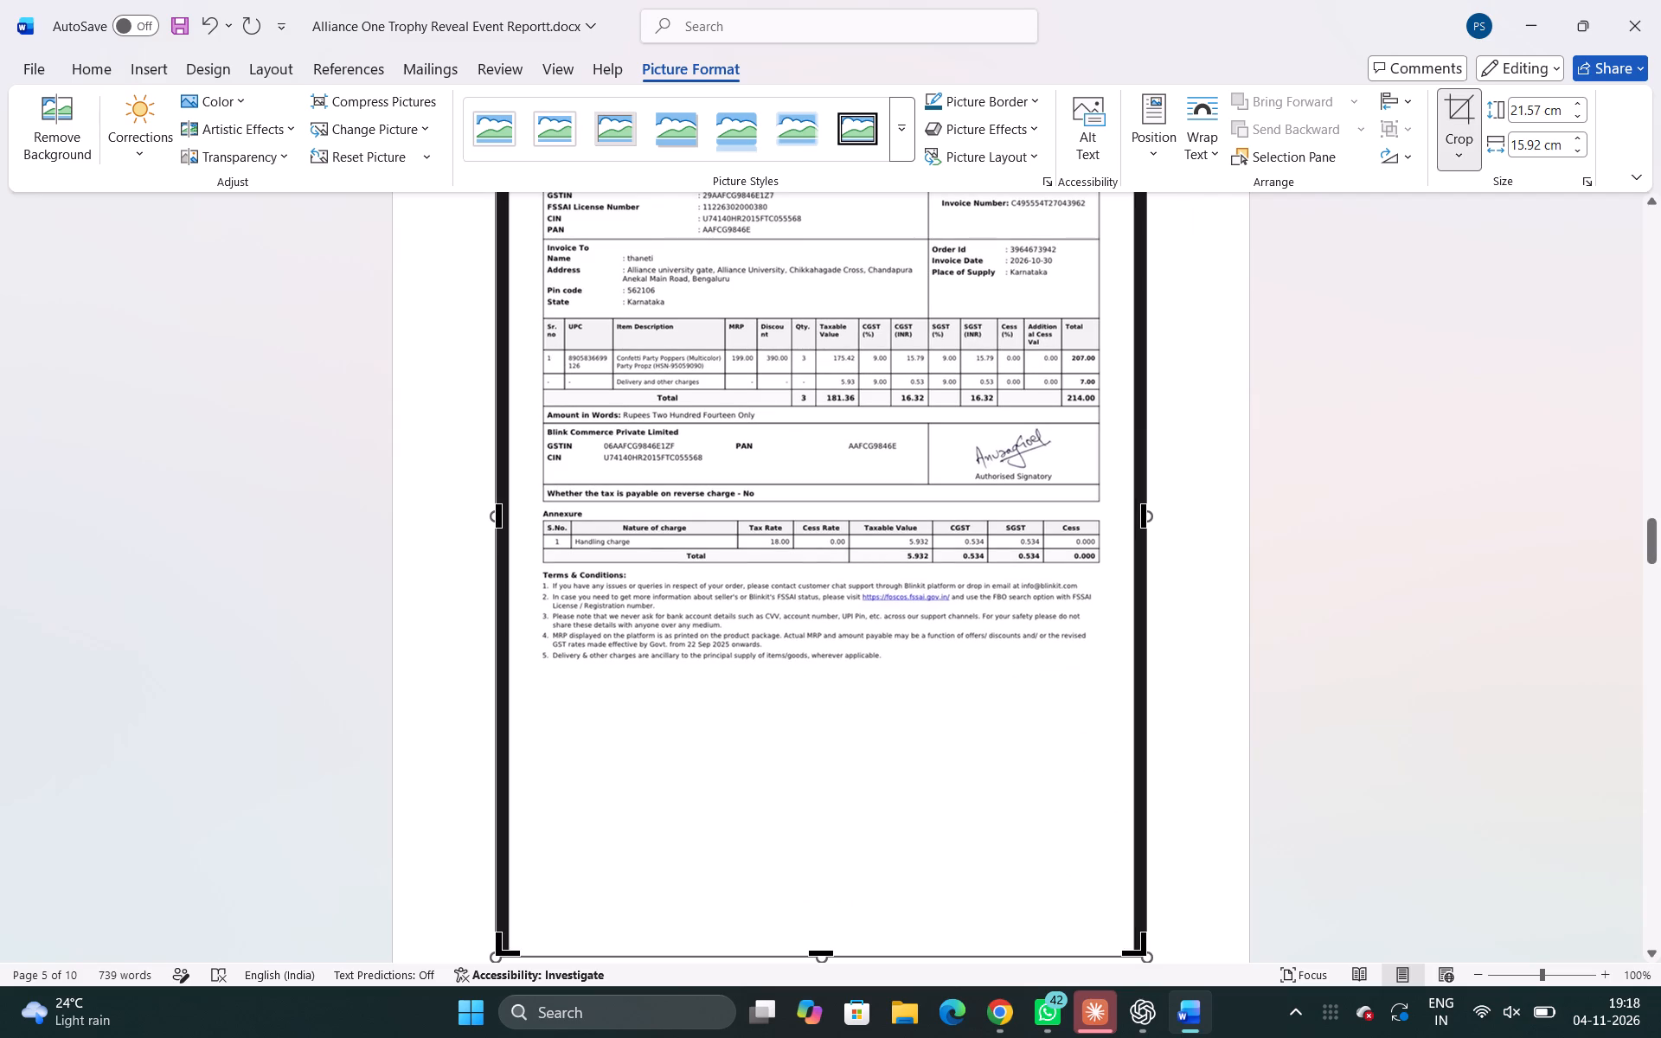
left_click_drag(824, 954, 814, 836)
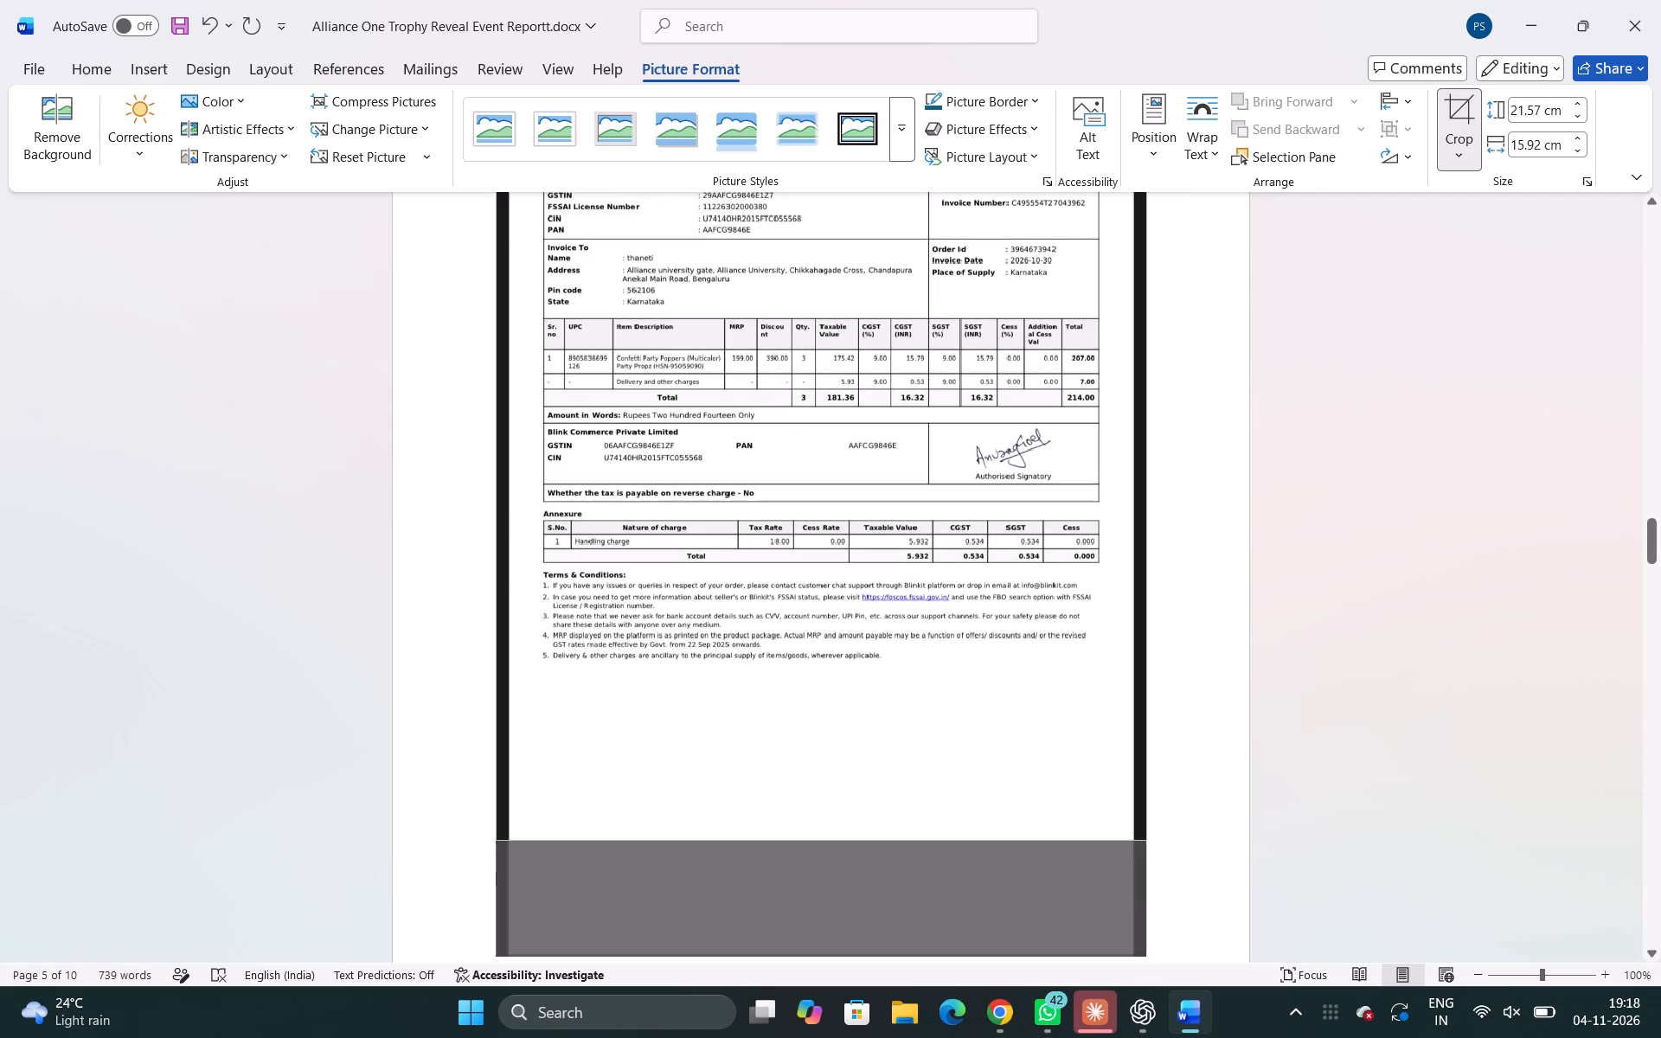
left_click_drag(814, 836, 840, 682)
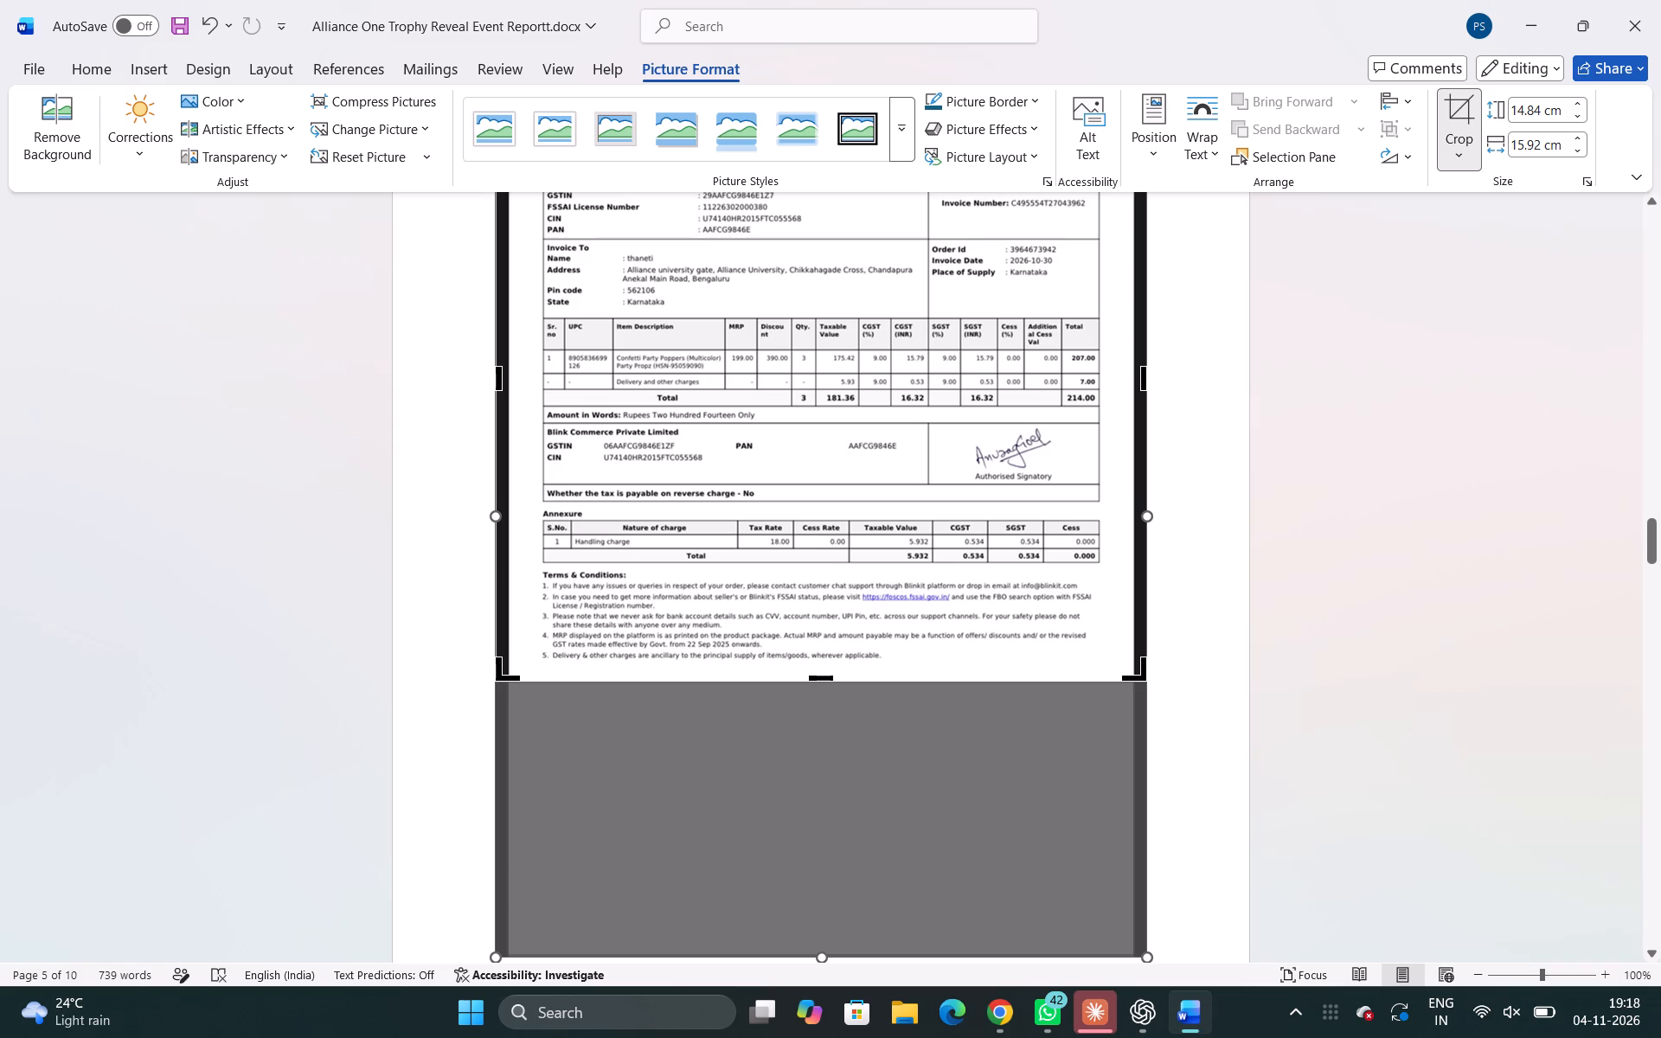
key("Return")
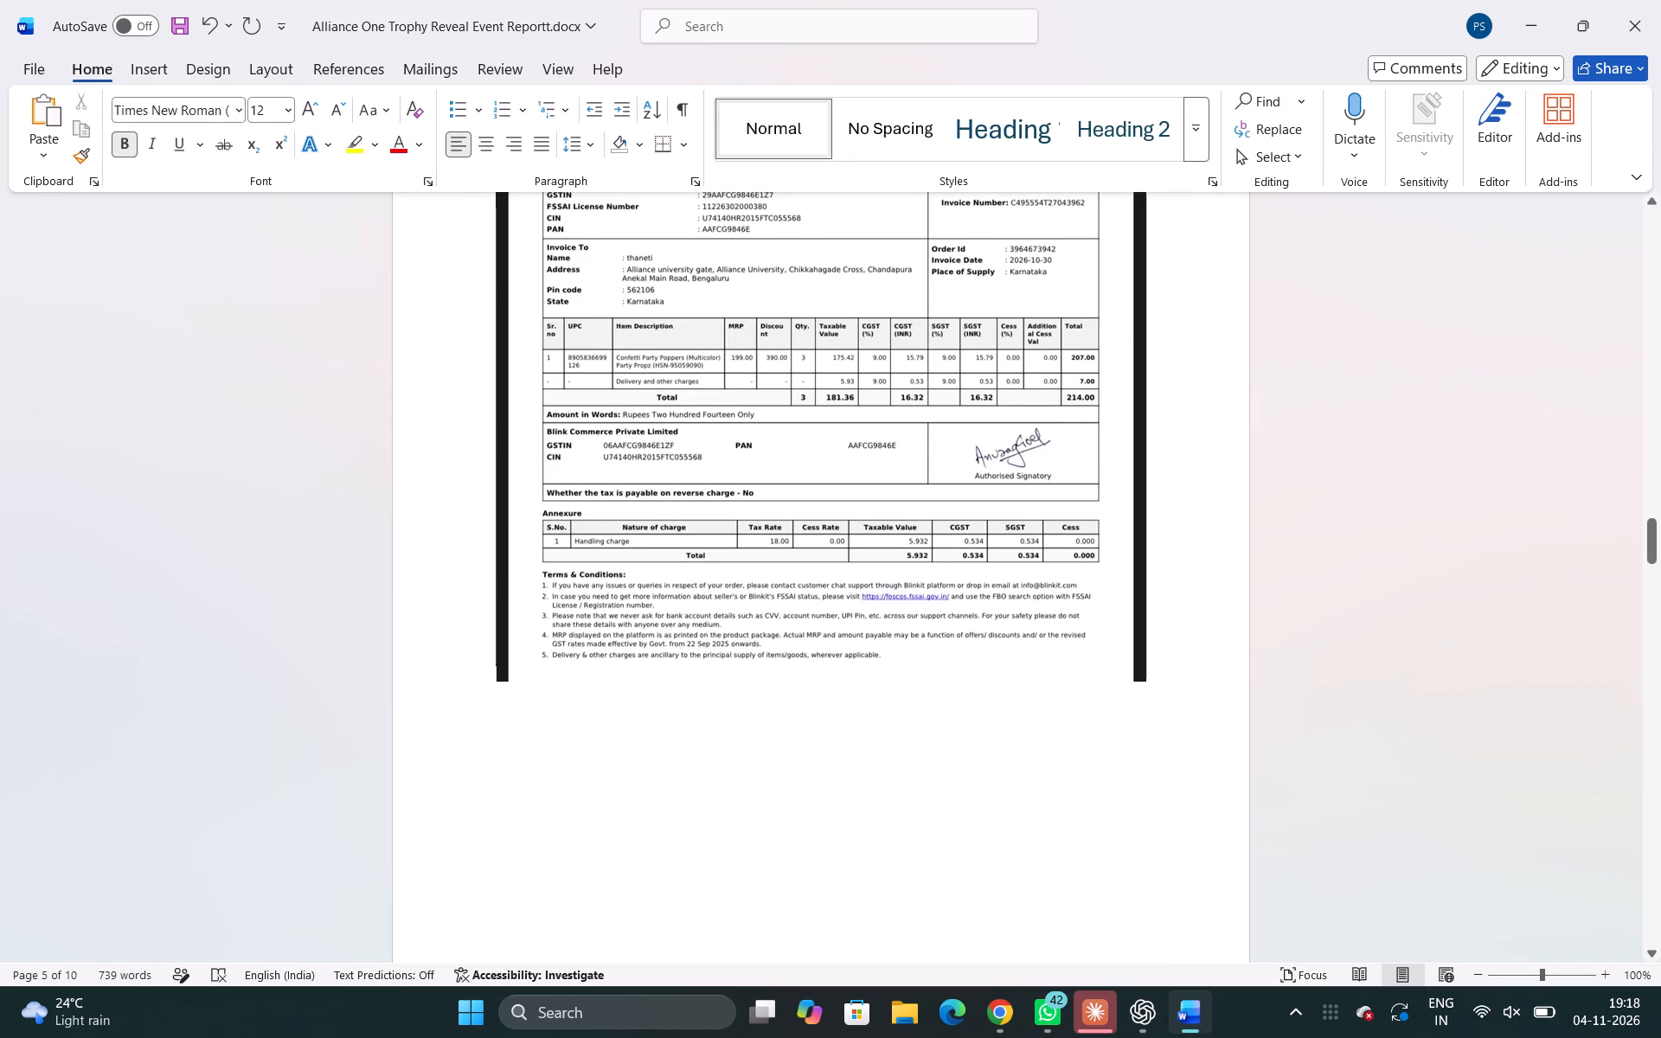
Crop the black borders off both sides of the Blinkit confetti party poppers invoice image.
scroll(1109, 483, "up", 1)
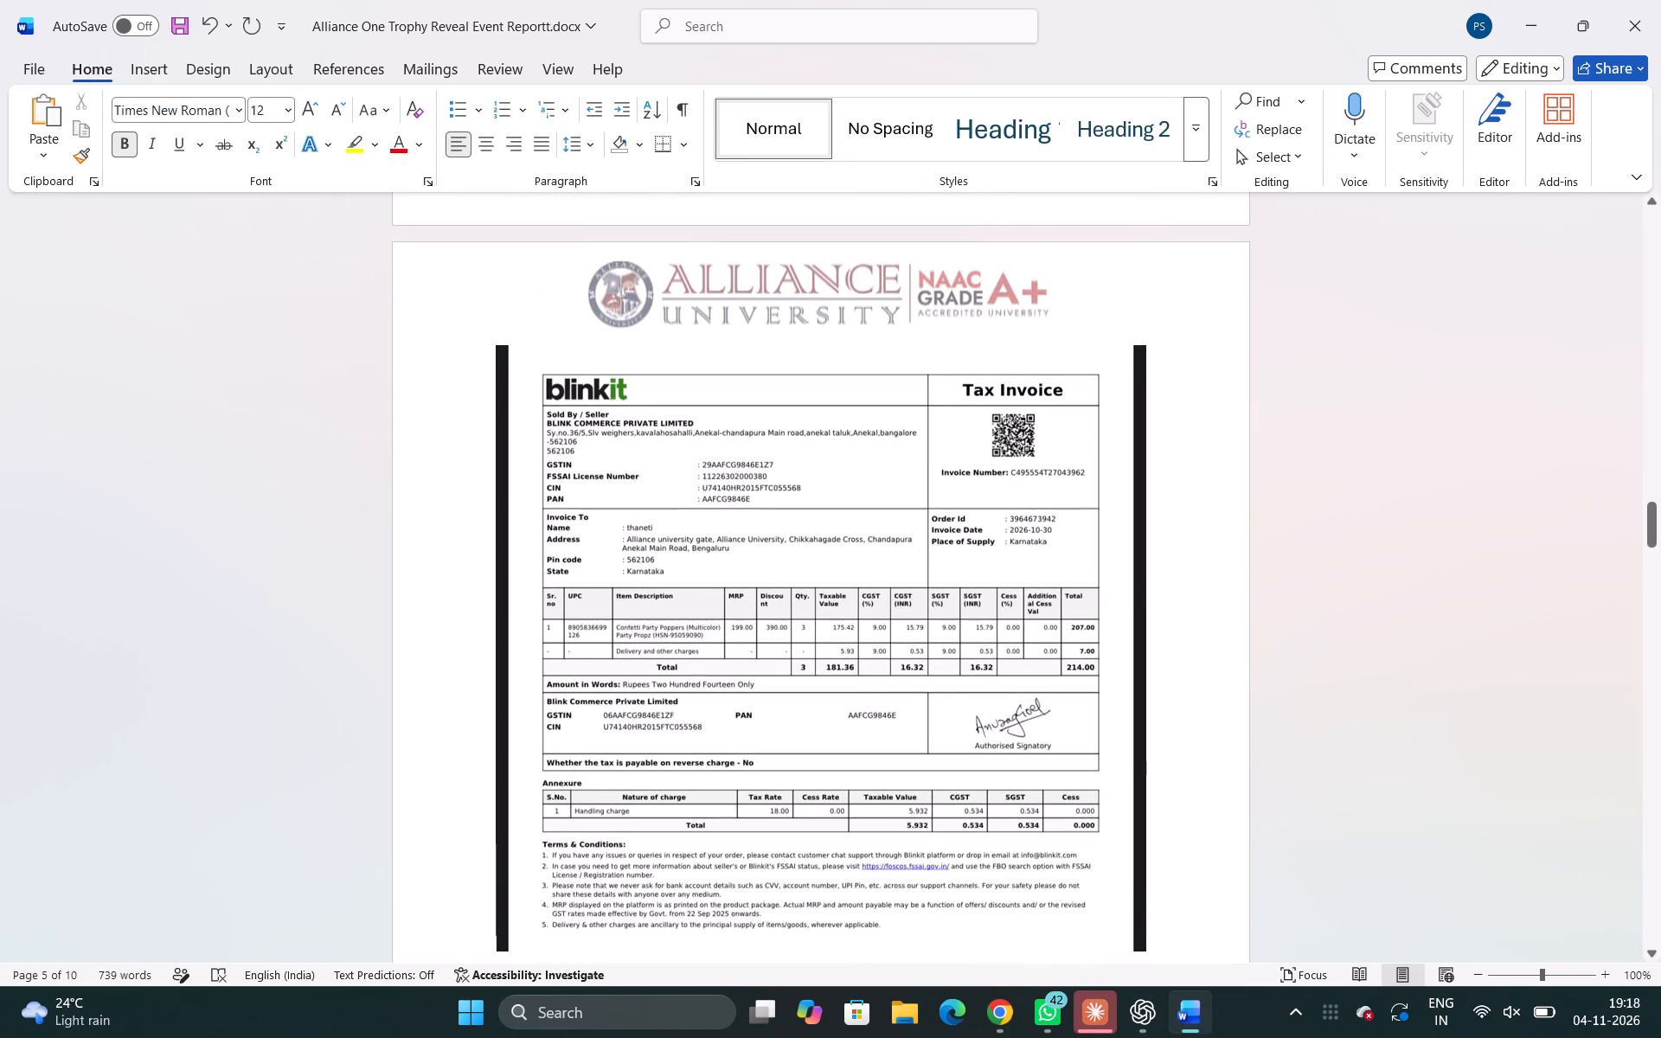
left_click(854, 675)
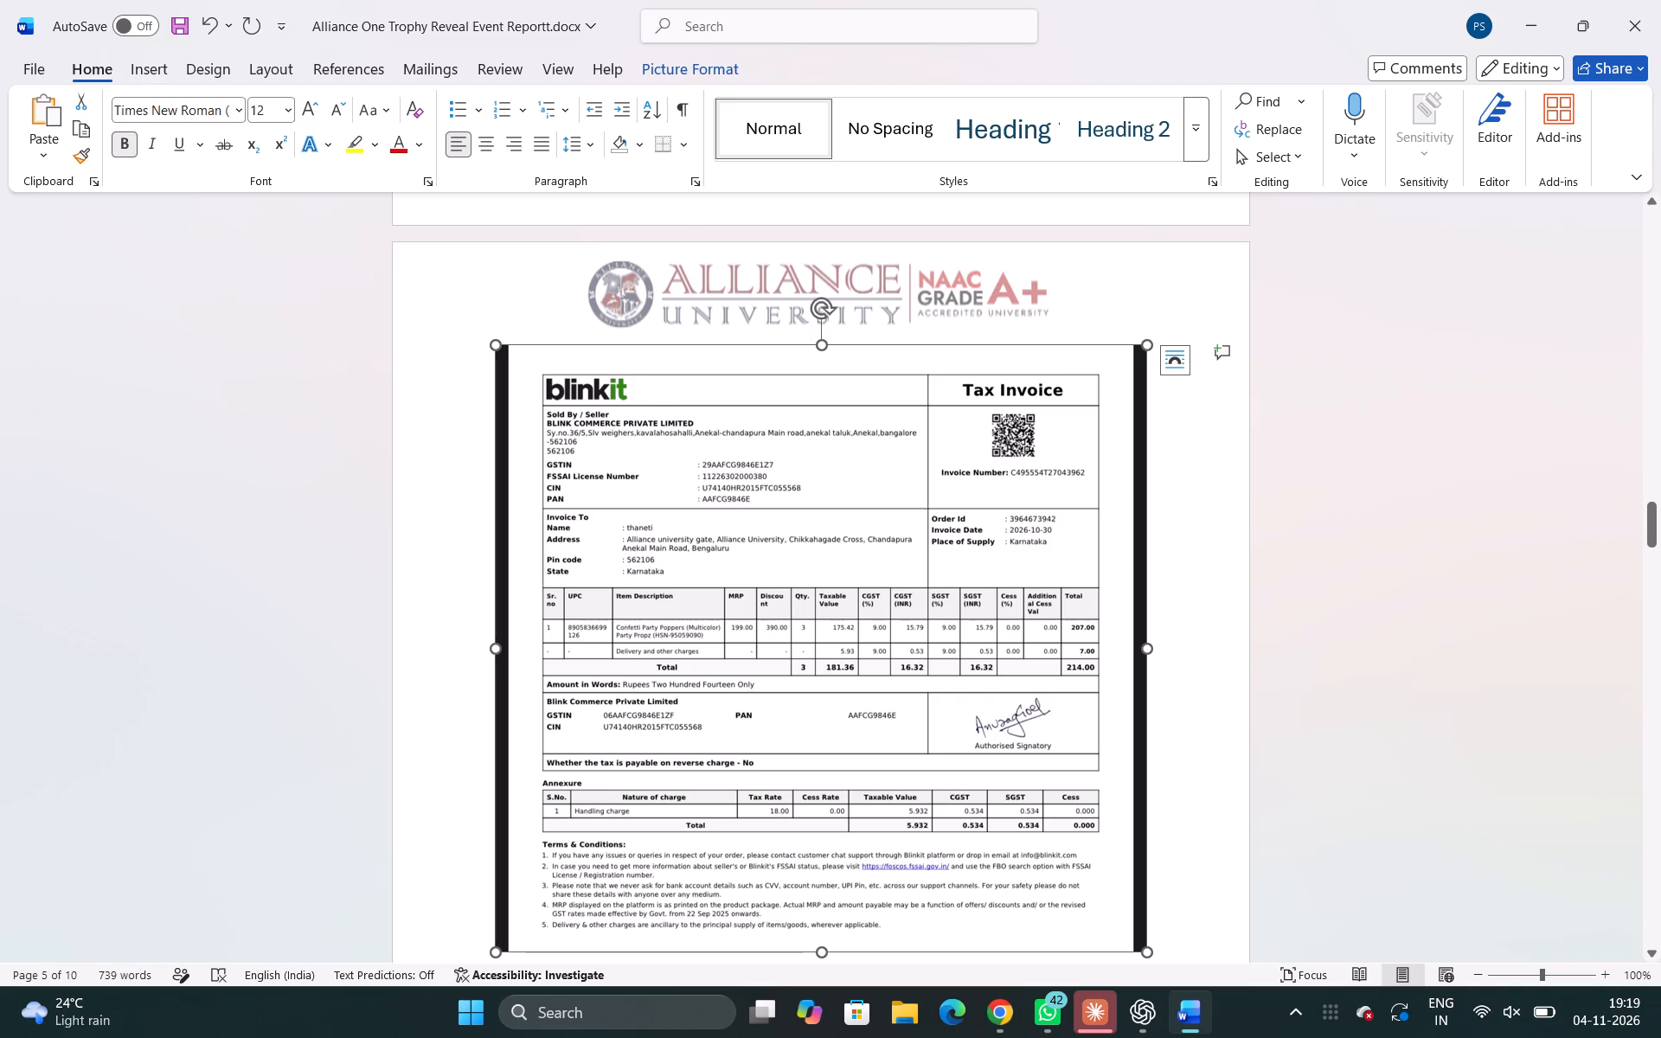
right_click(877, 467)
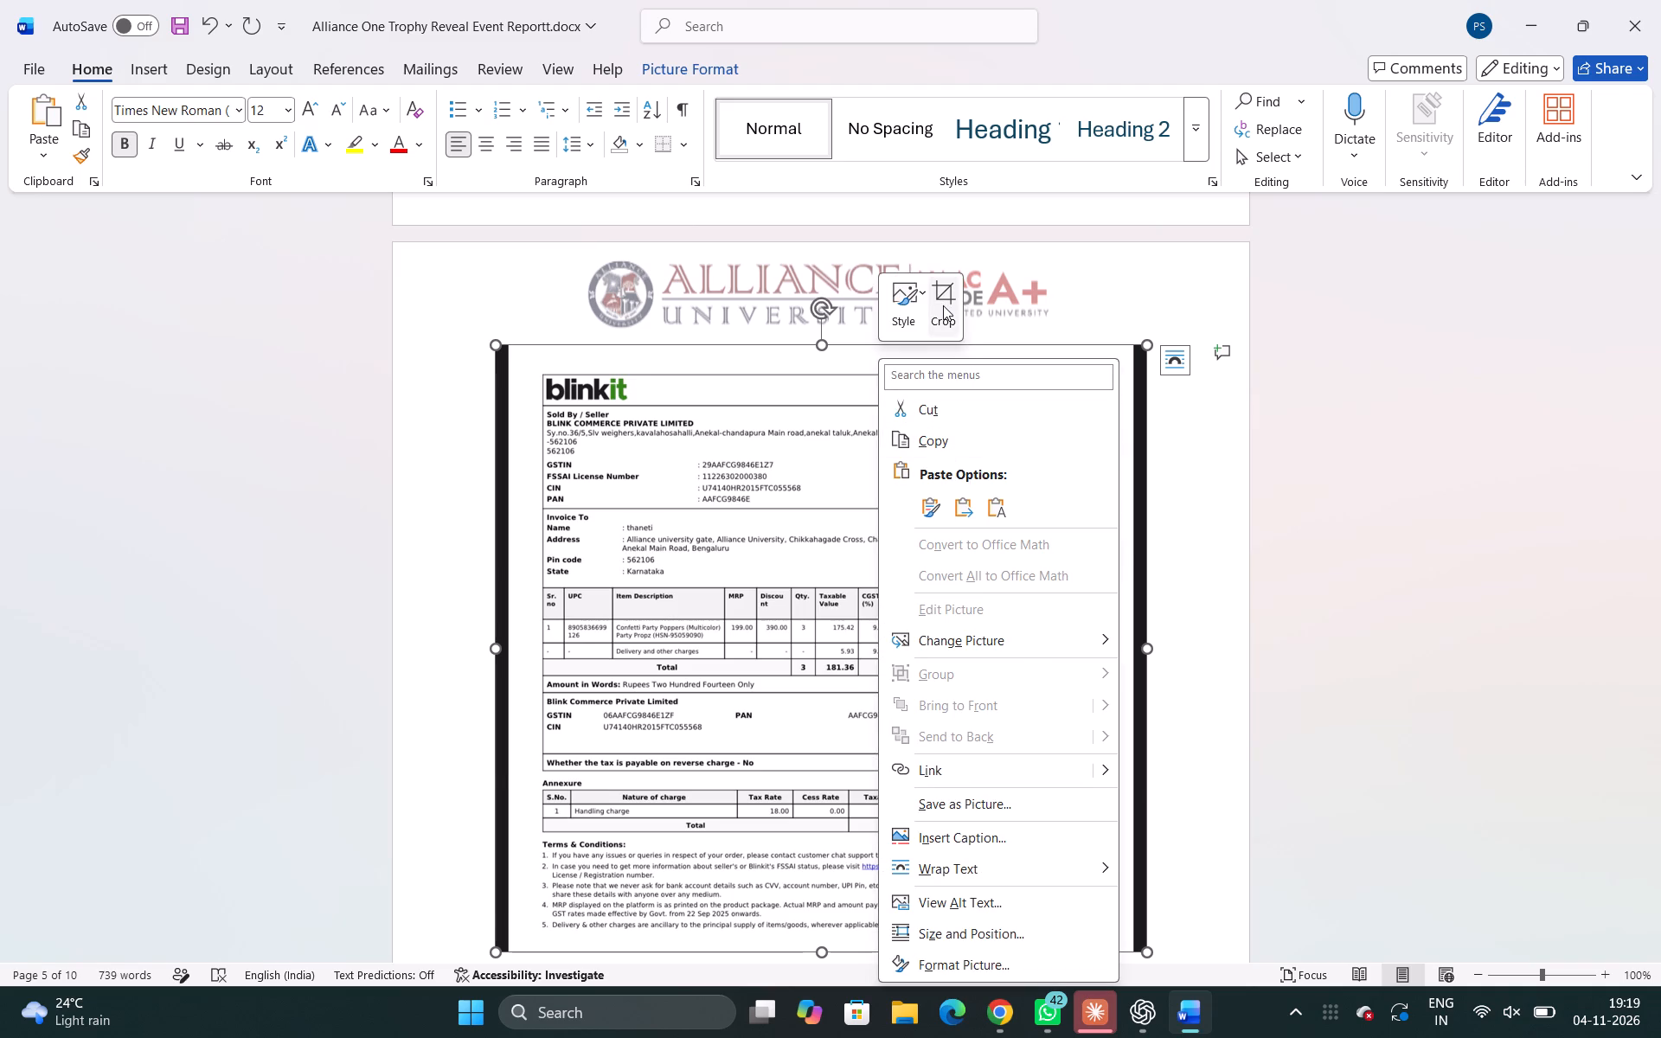
left_click(943, 305)
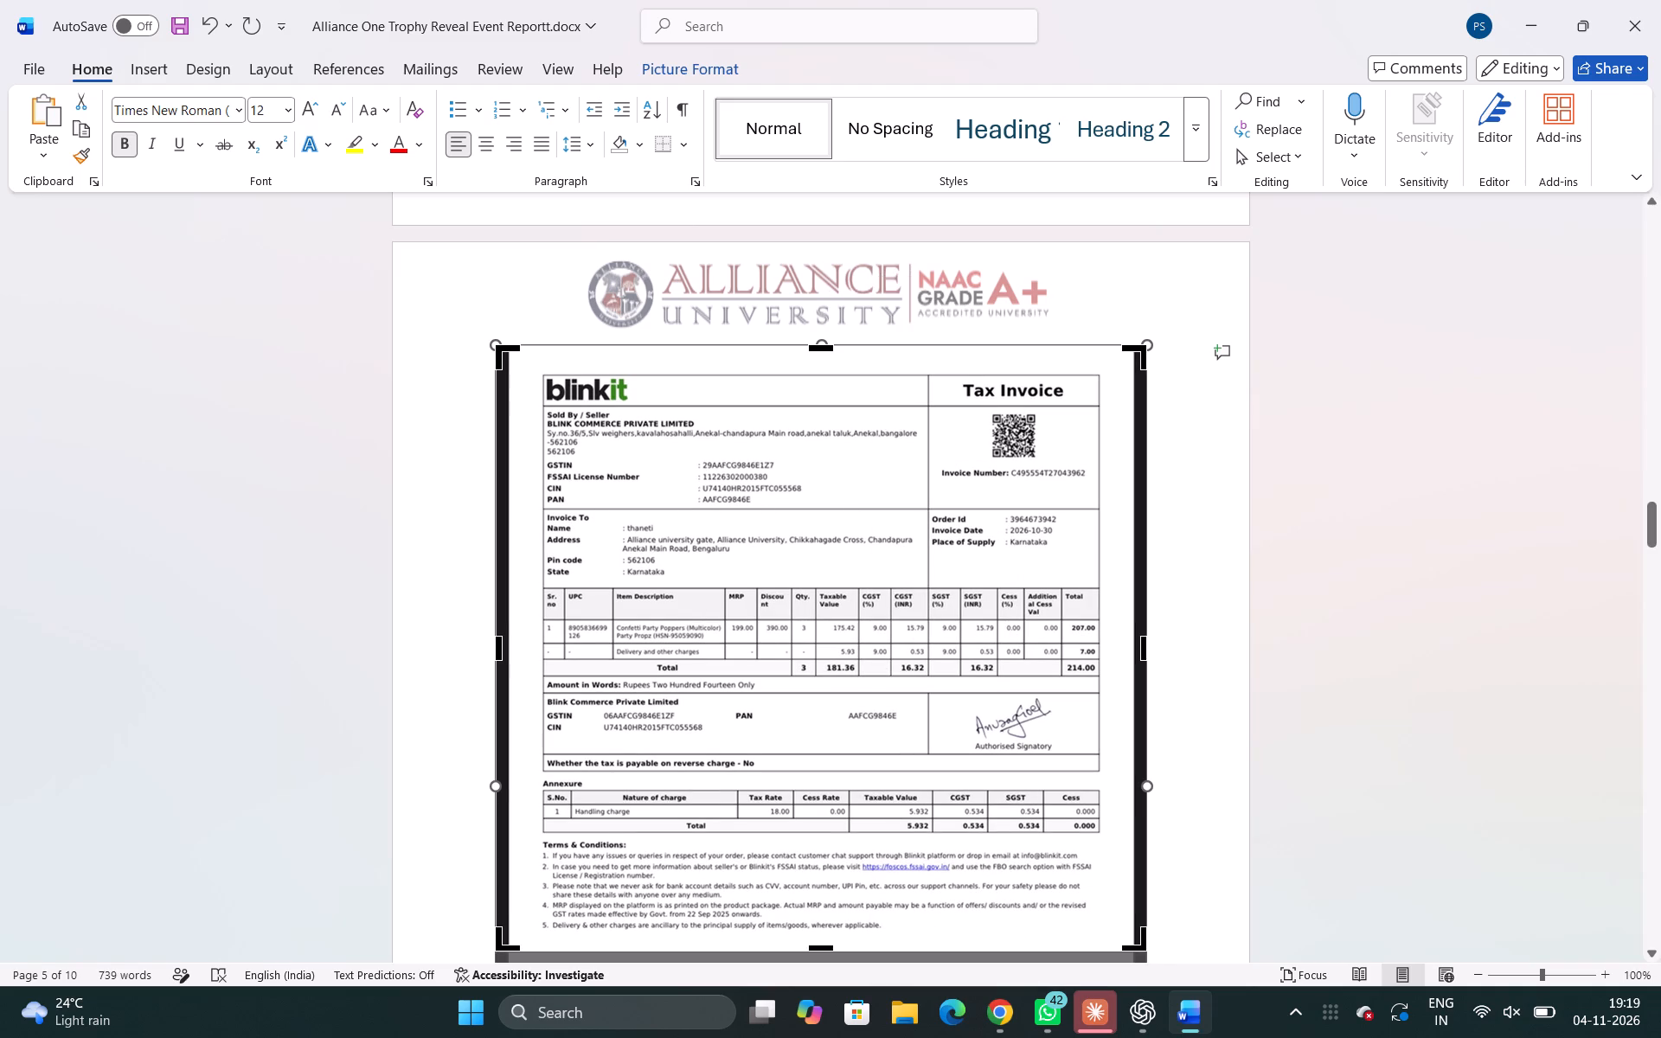
left_click_drag(1140, 647, 1119, 640)
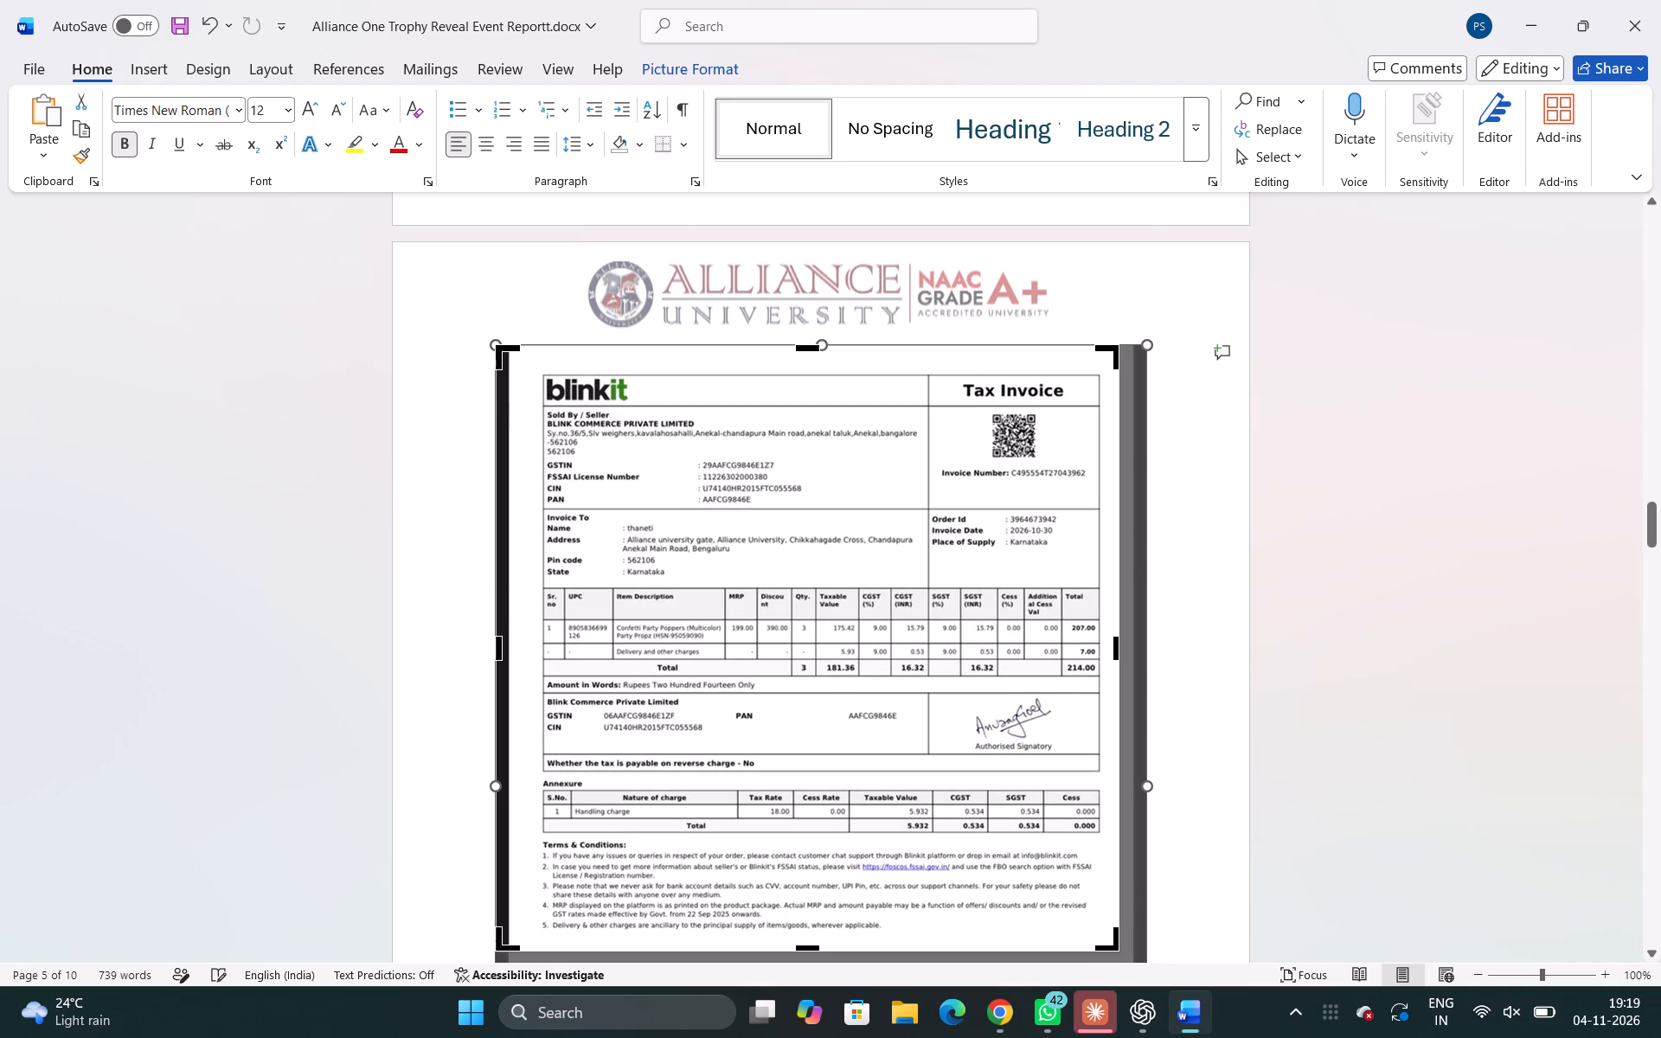
left_click_drag(500, 644, 523, 652)
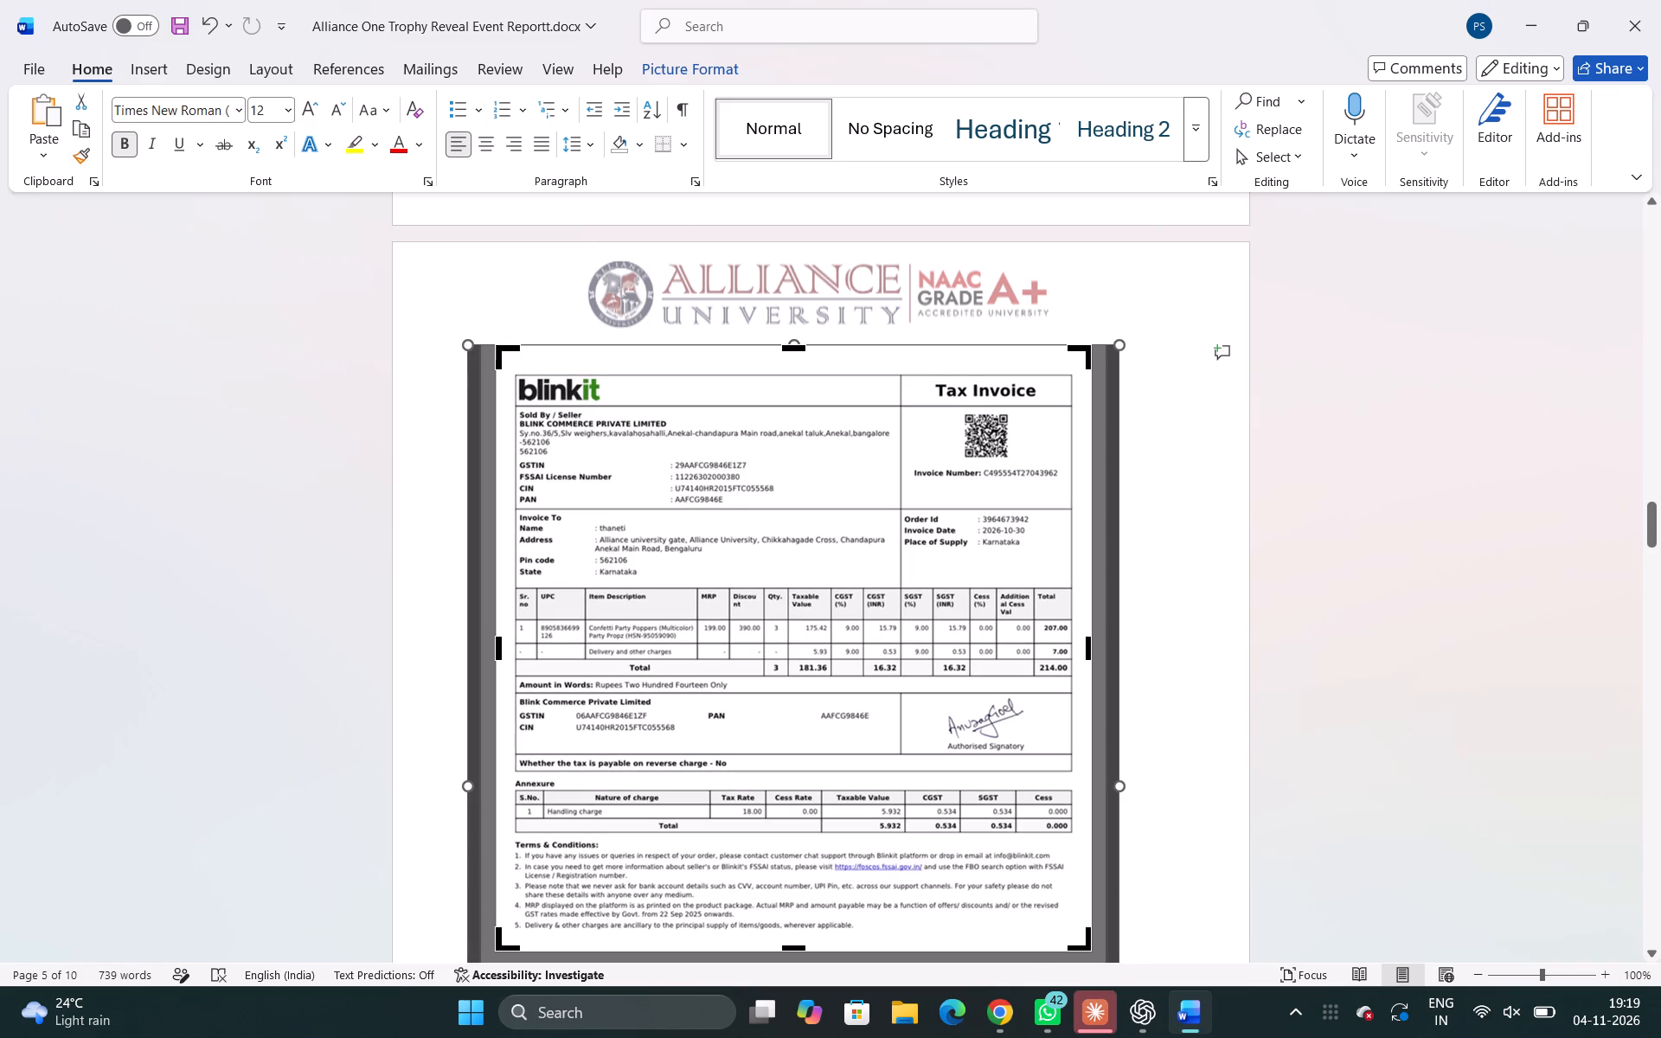
key("Return")
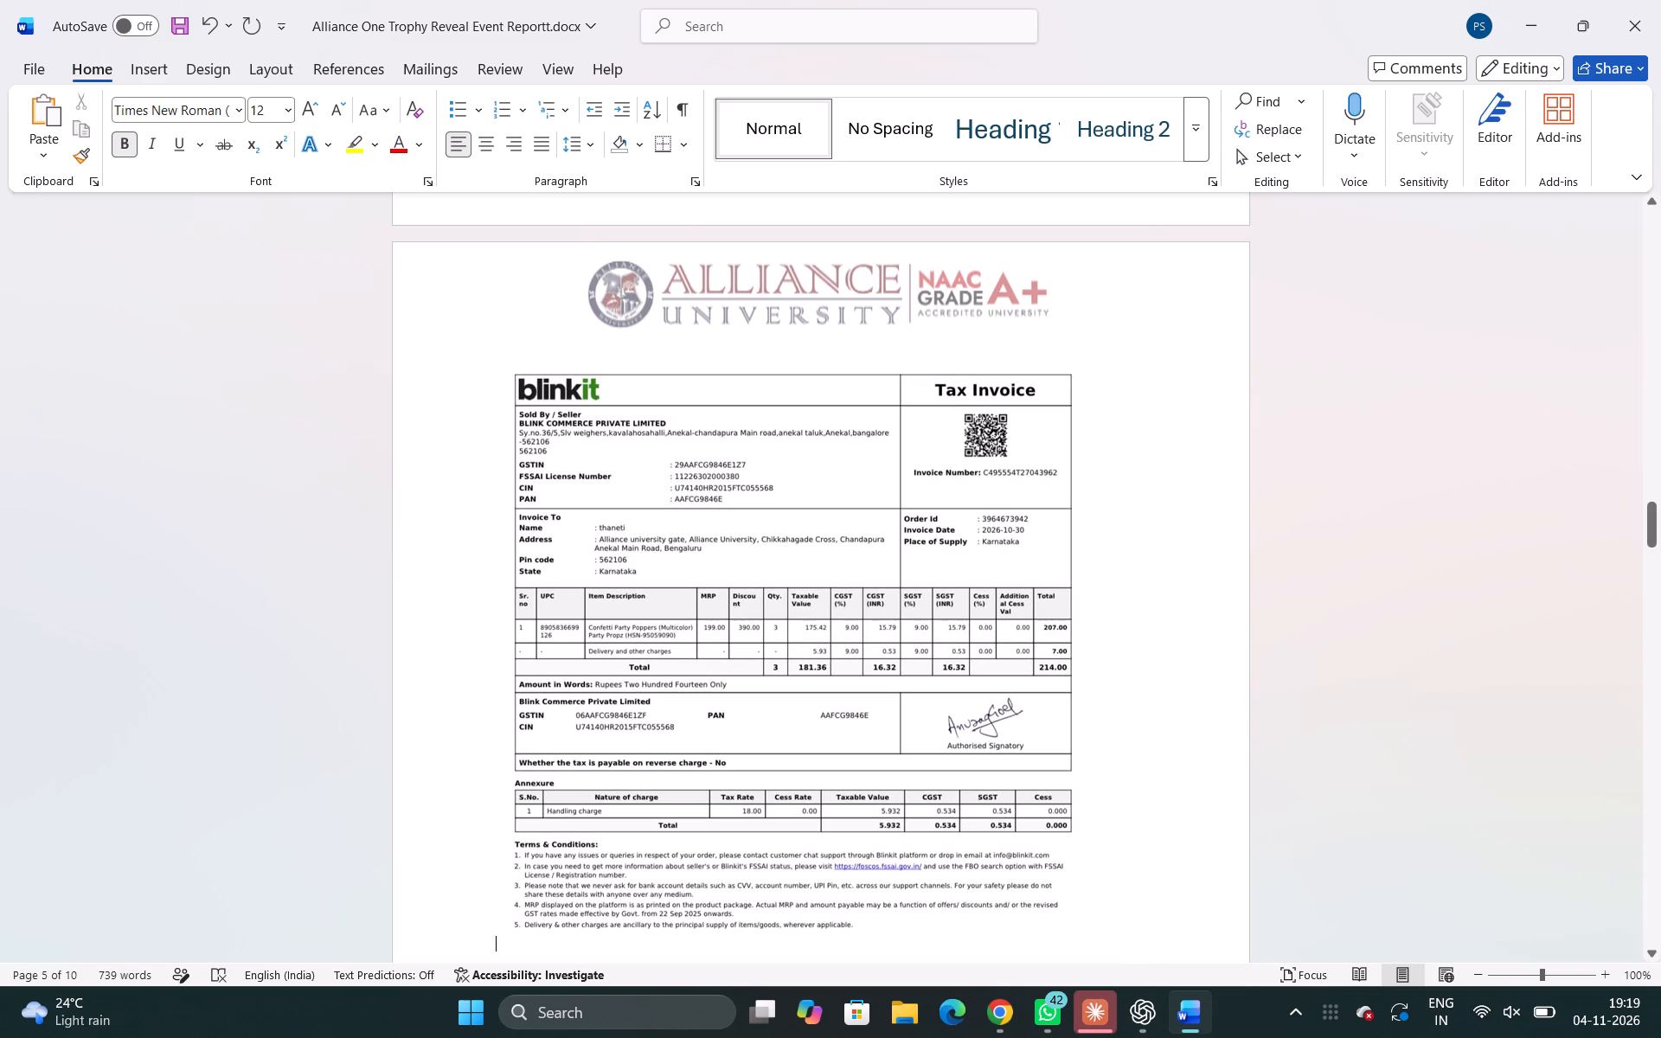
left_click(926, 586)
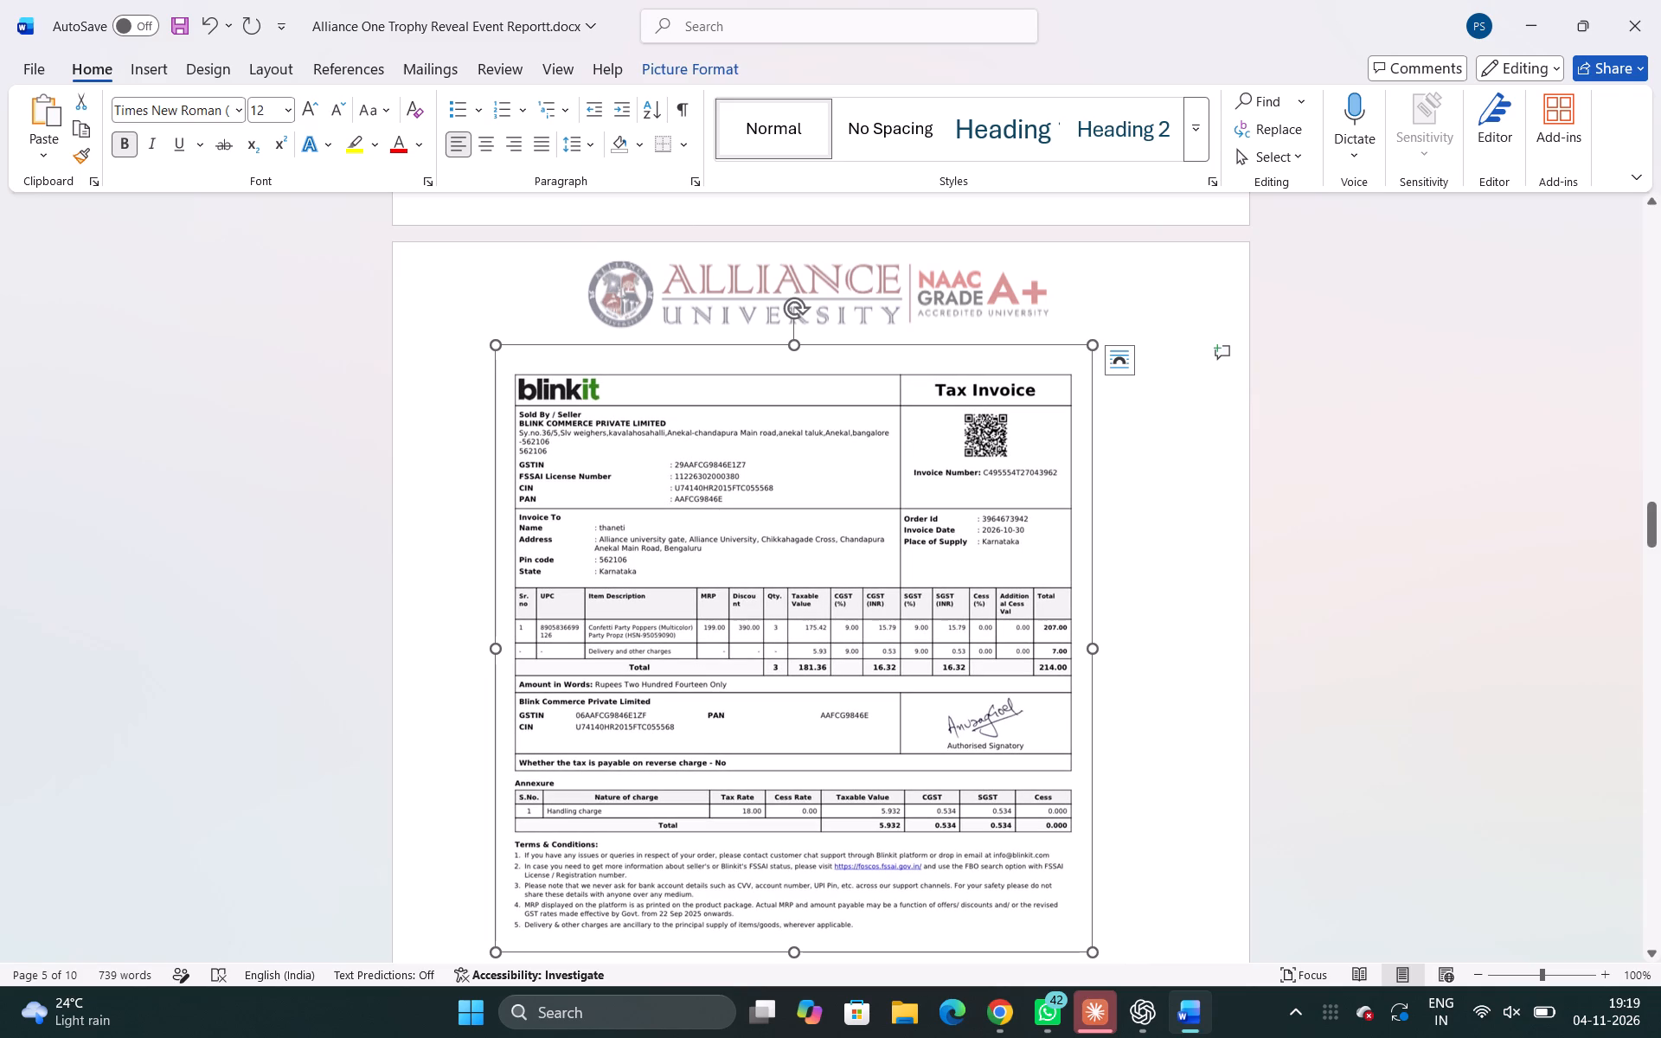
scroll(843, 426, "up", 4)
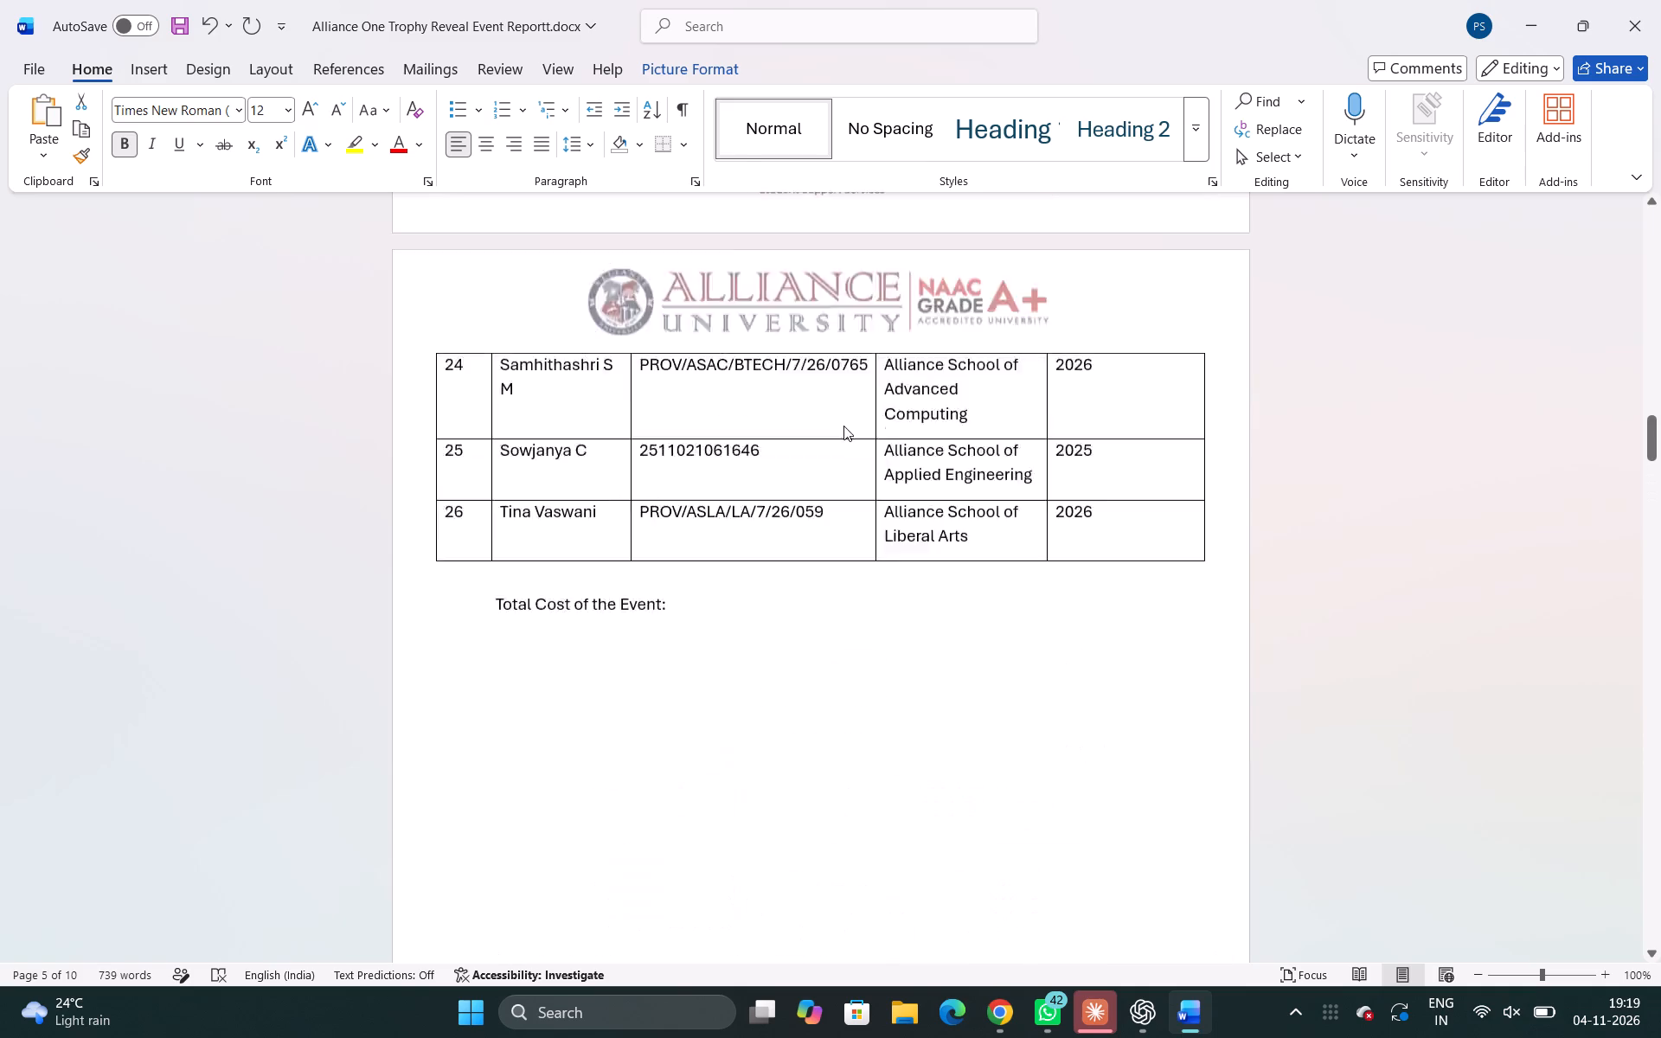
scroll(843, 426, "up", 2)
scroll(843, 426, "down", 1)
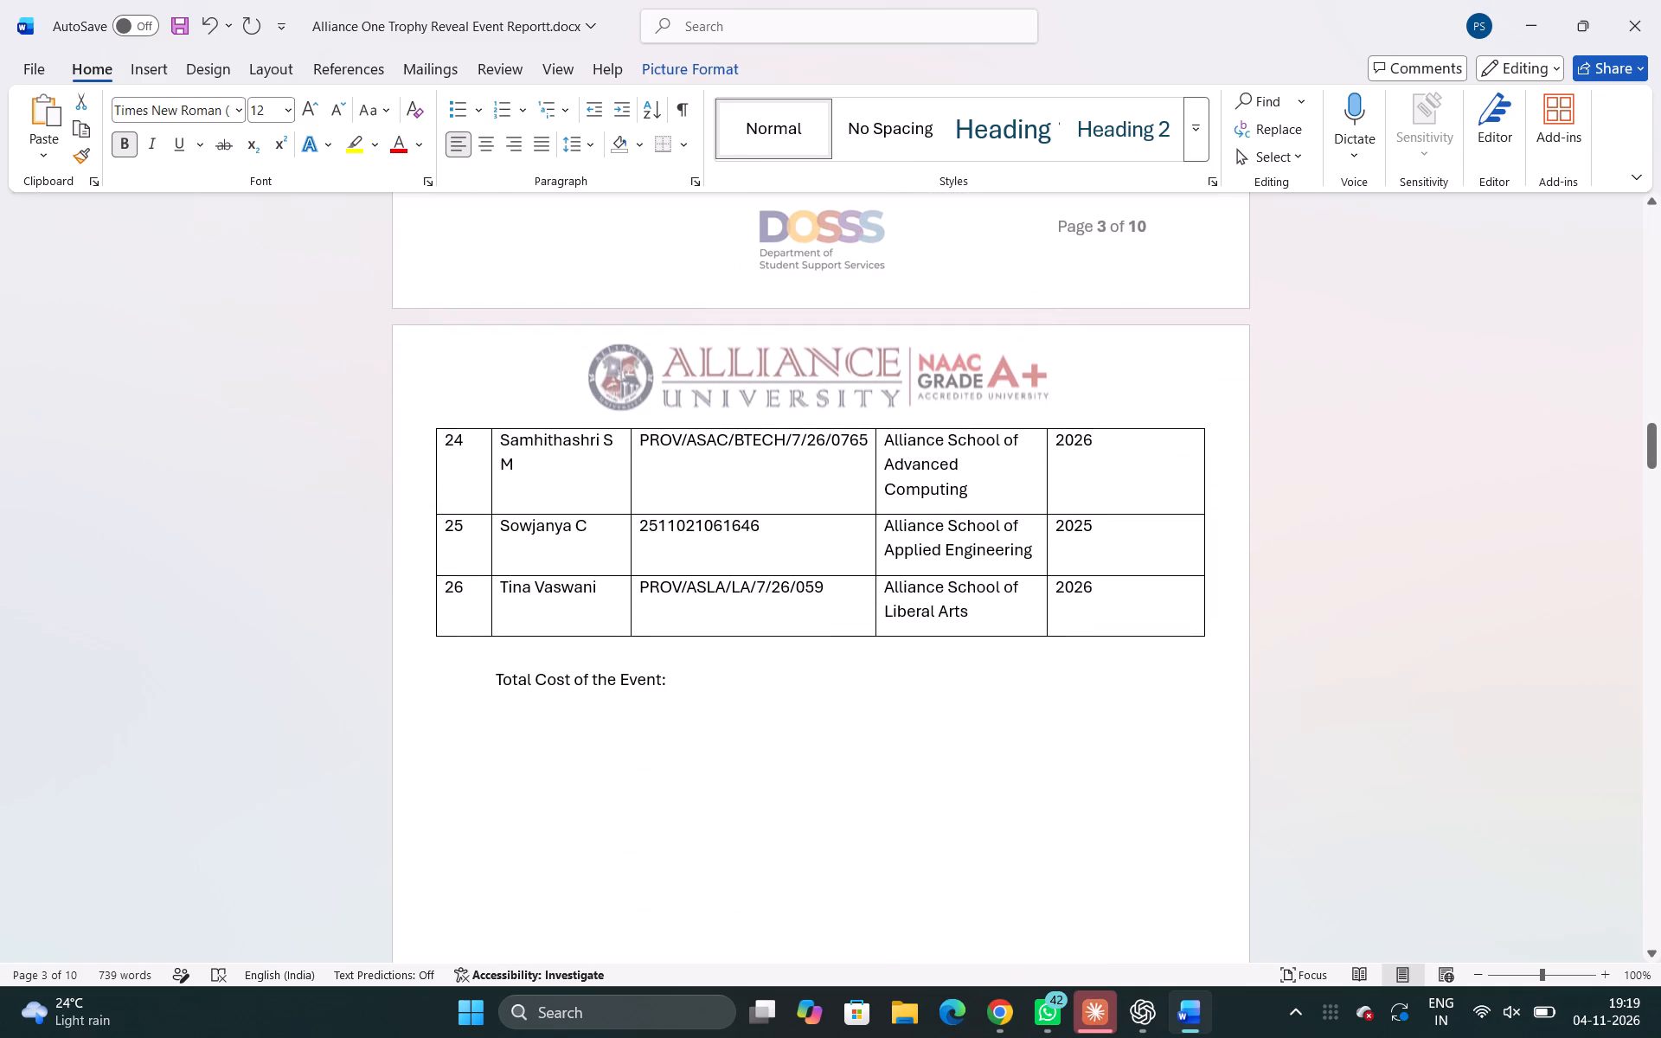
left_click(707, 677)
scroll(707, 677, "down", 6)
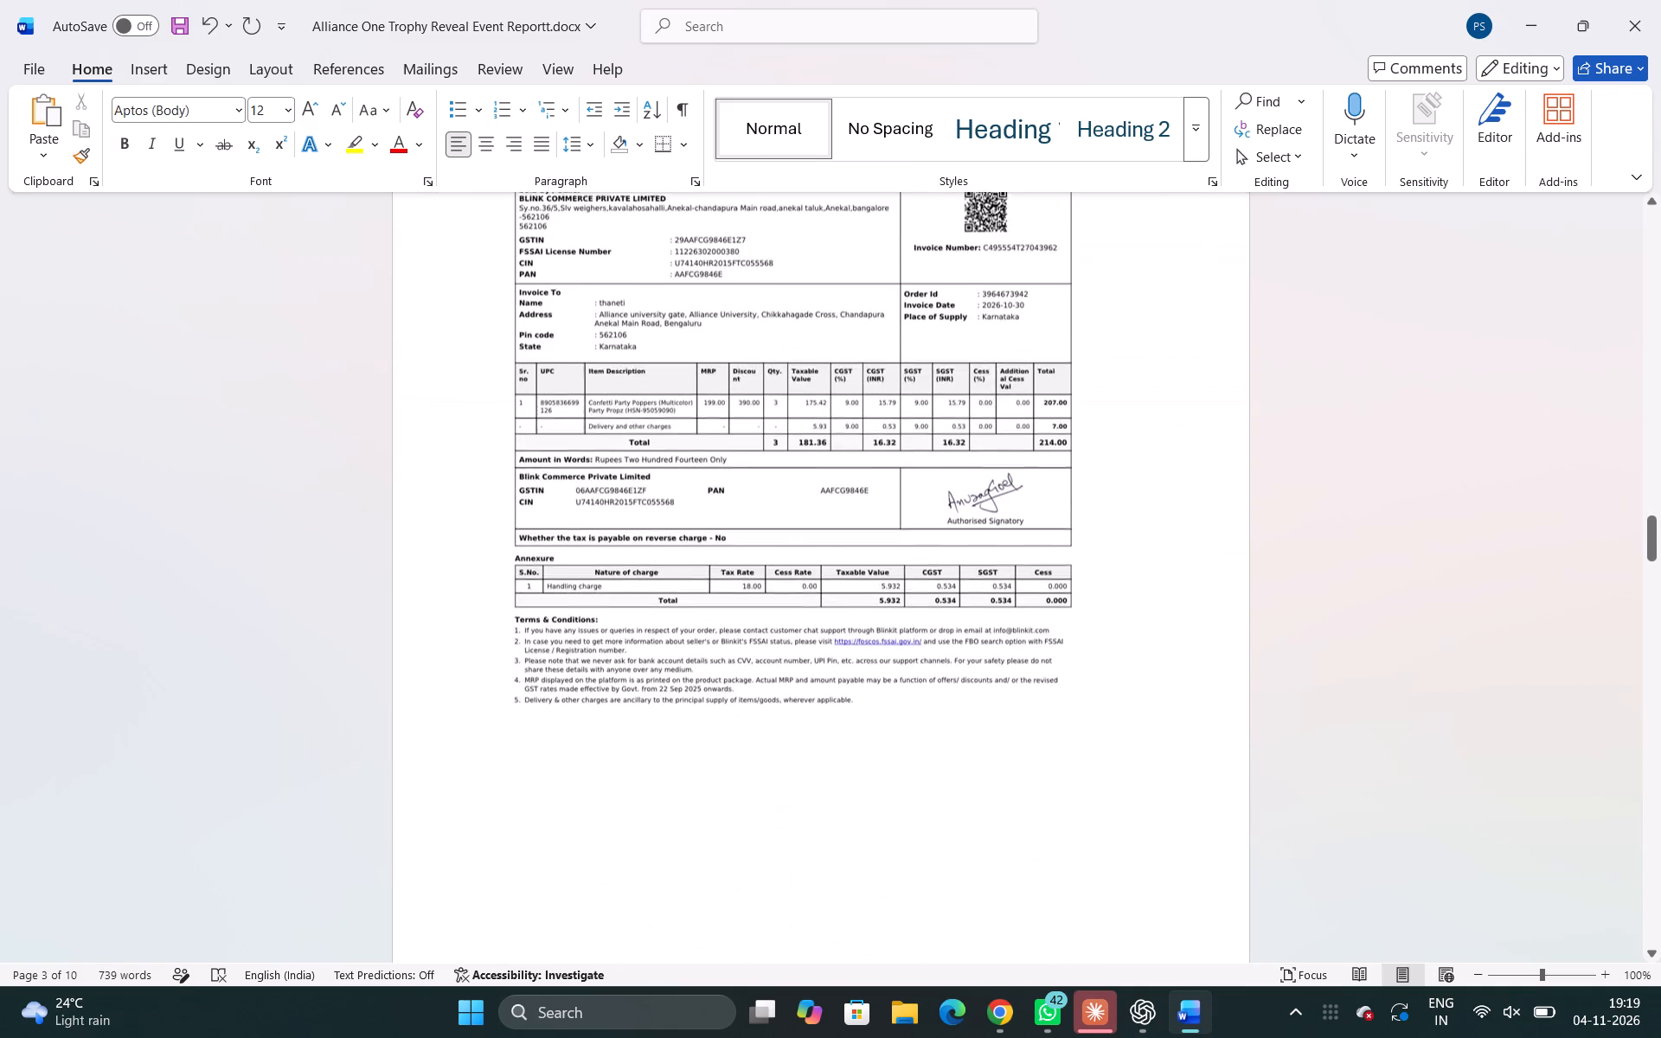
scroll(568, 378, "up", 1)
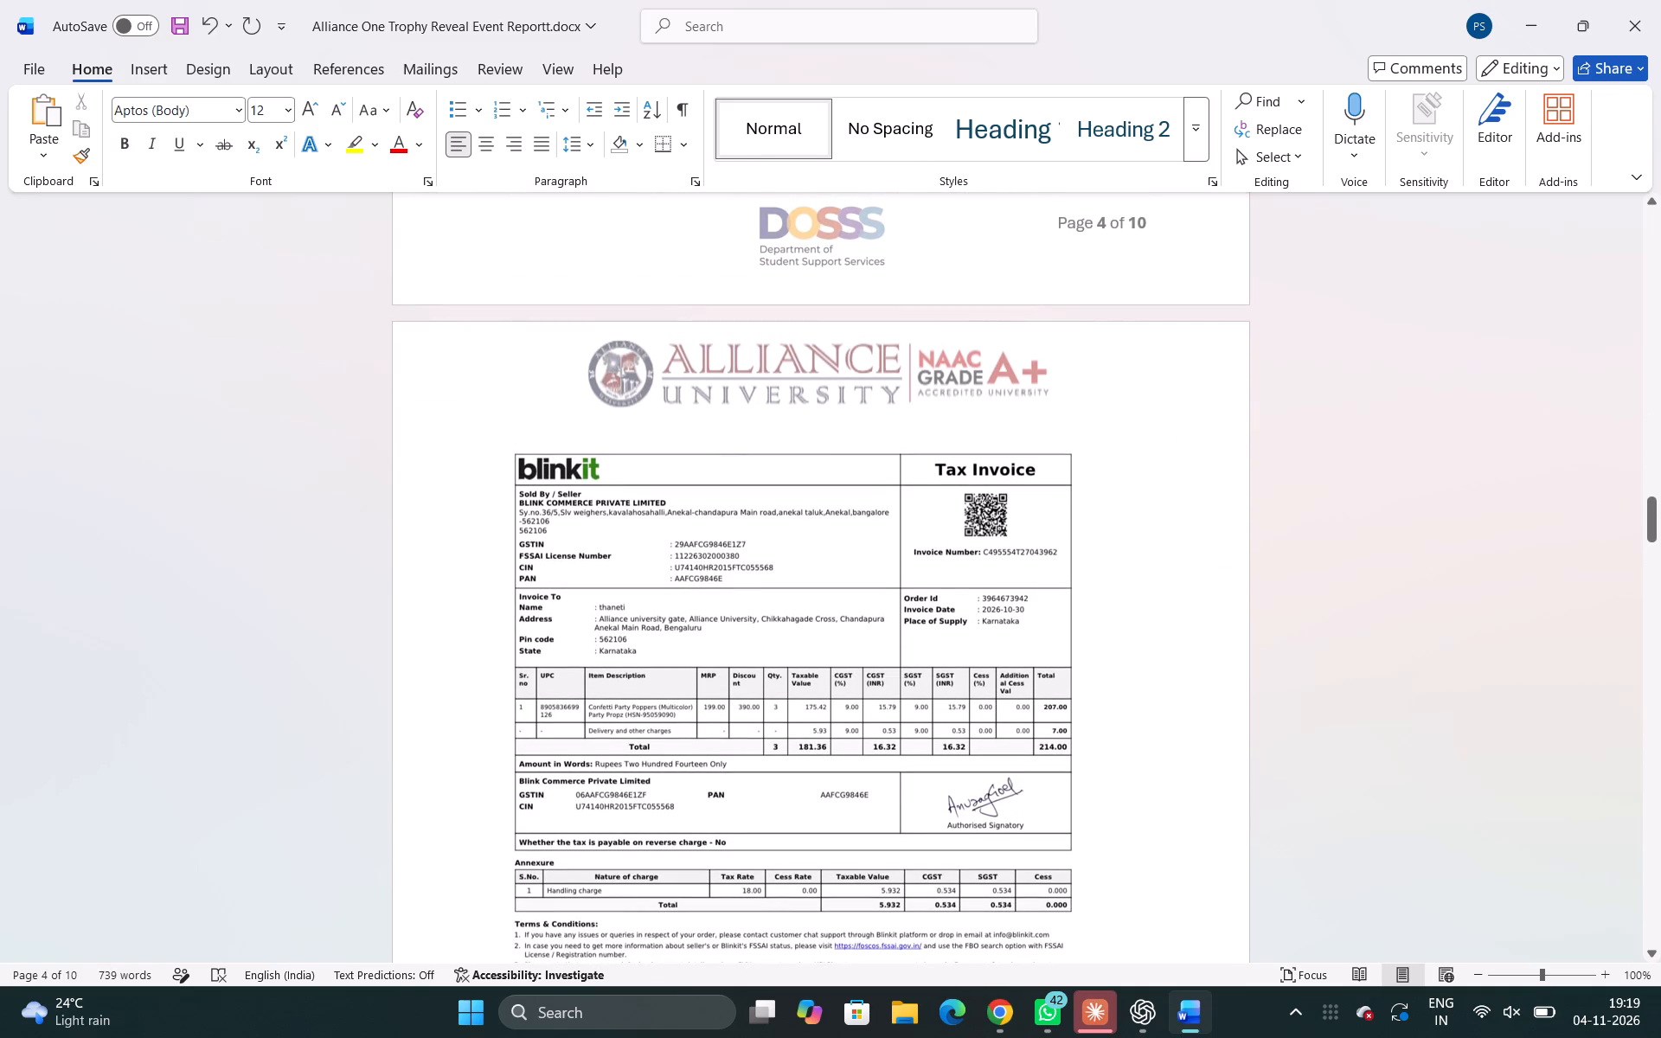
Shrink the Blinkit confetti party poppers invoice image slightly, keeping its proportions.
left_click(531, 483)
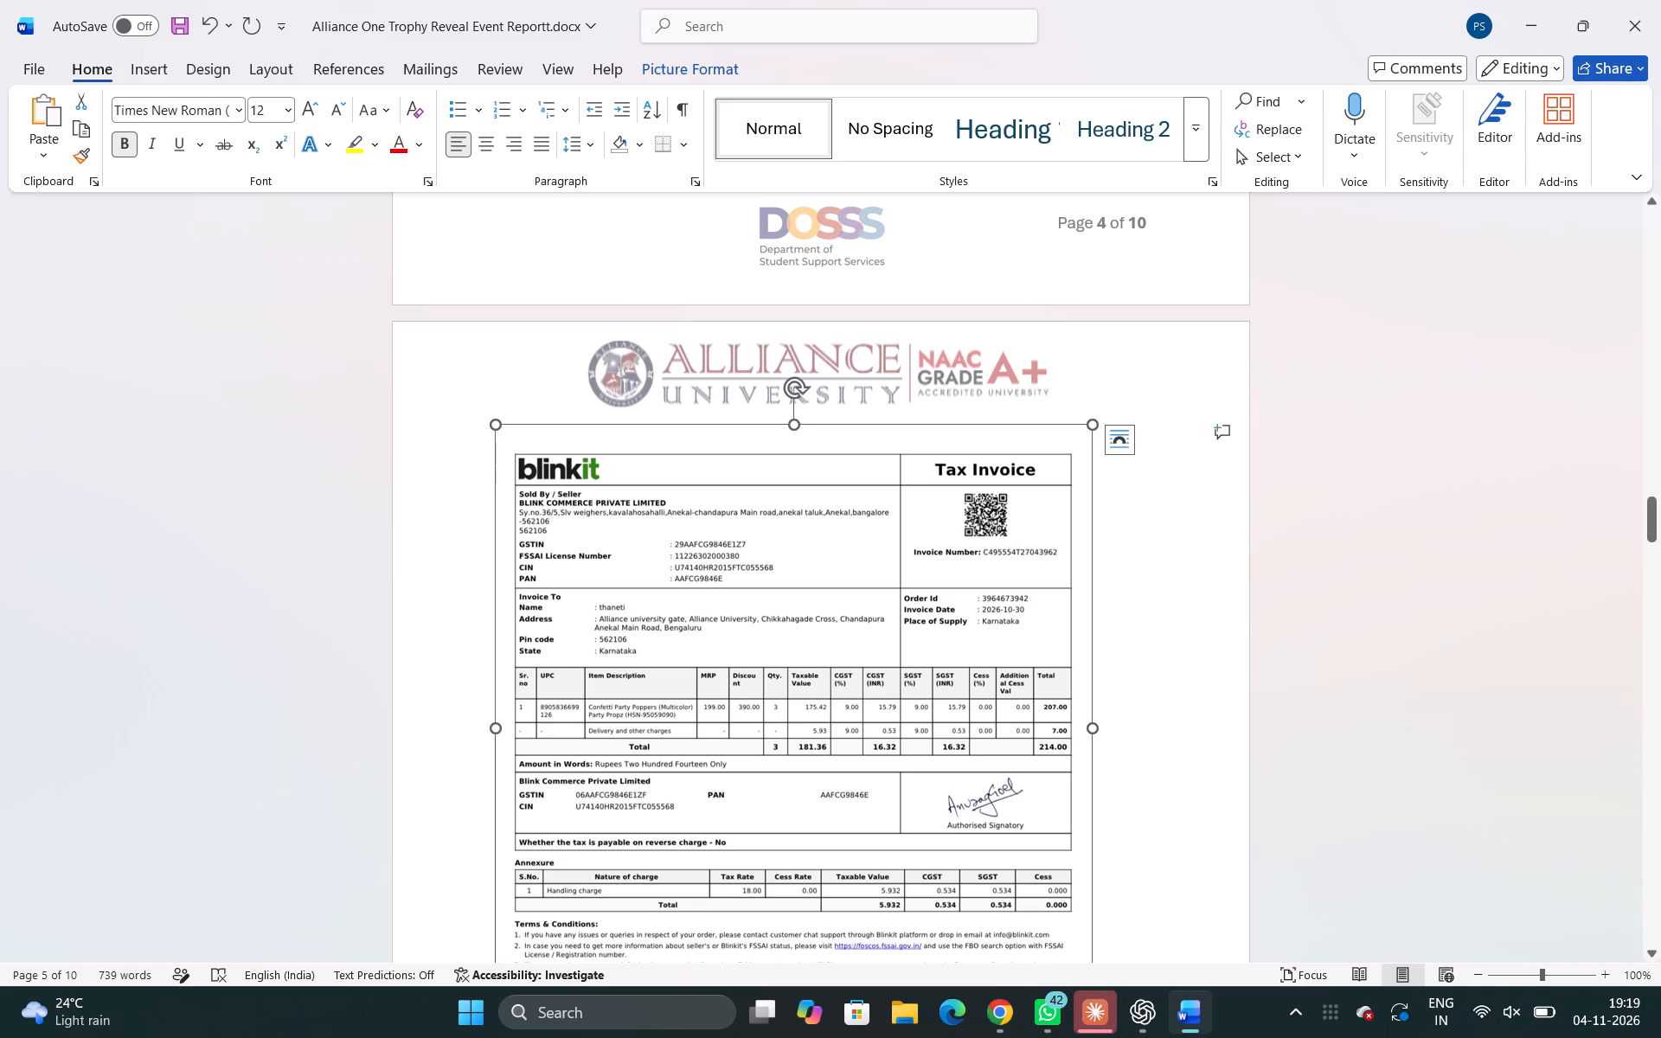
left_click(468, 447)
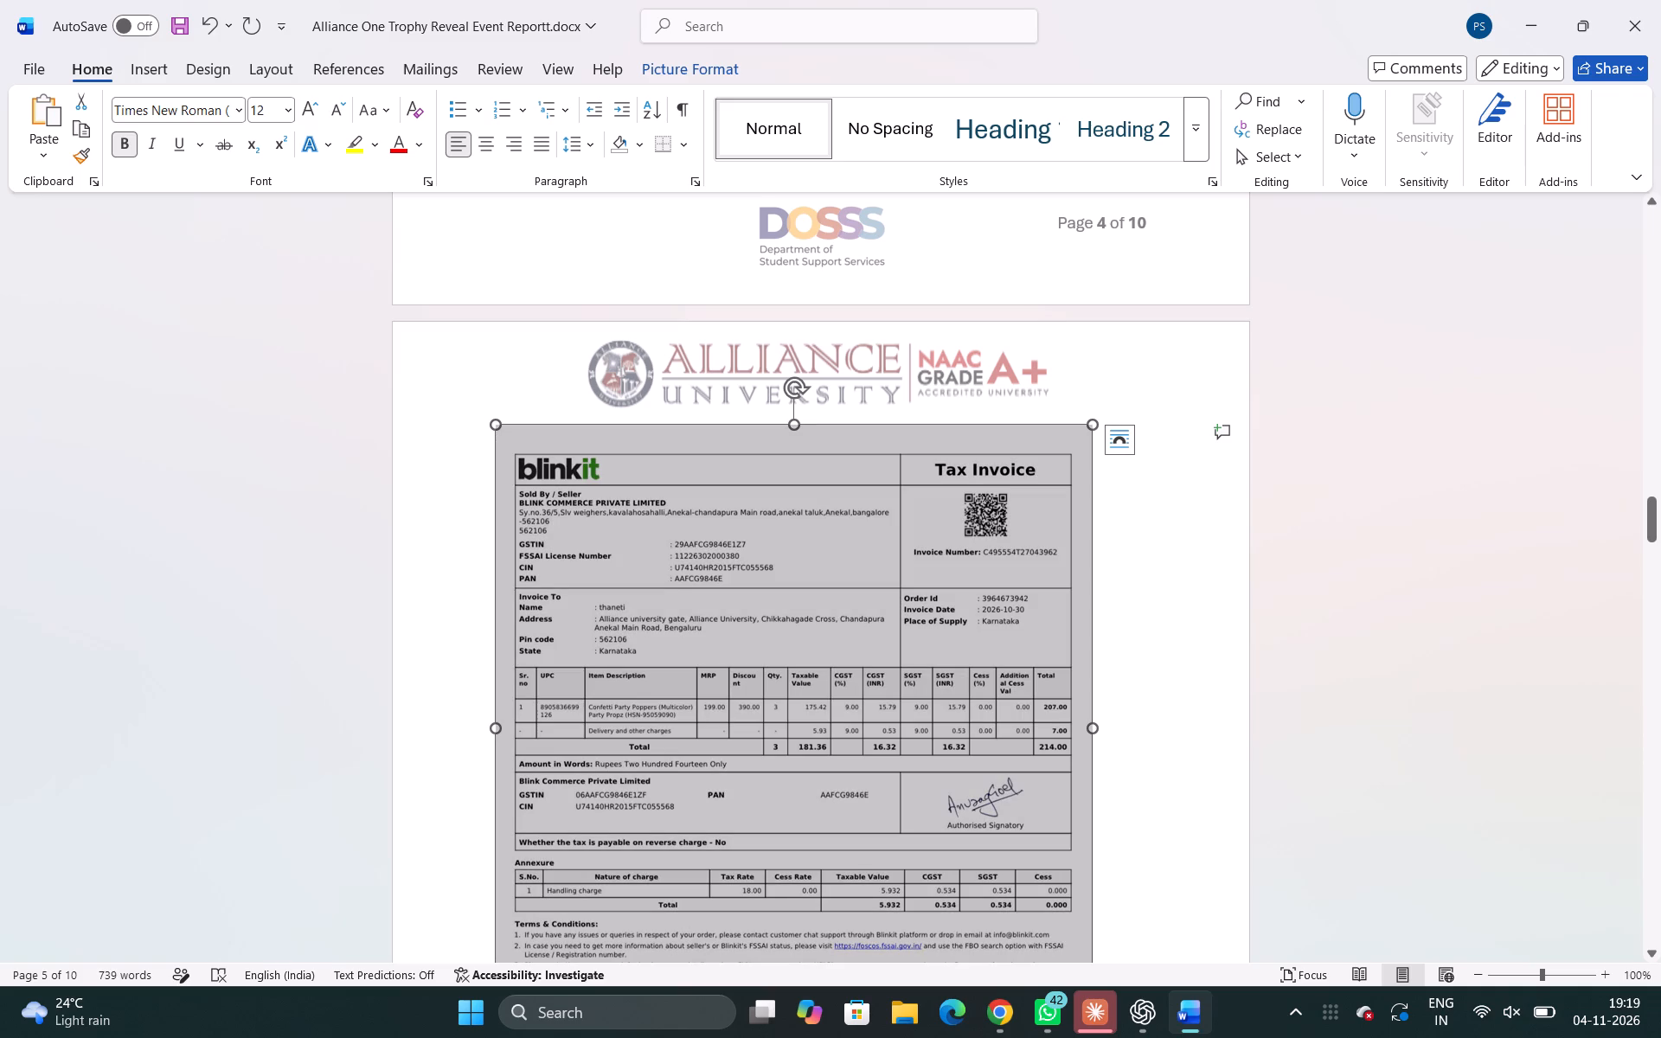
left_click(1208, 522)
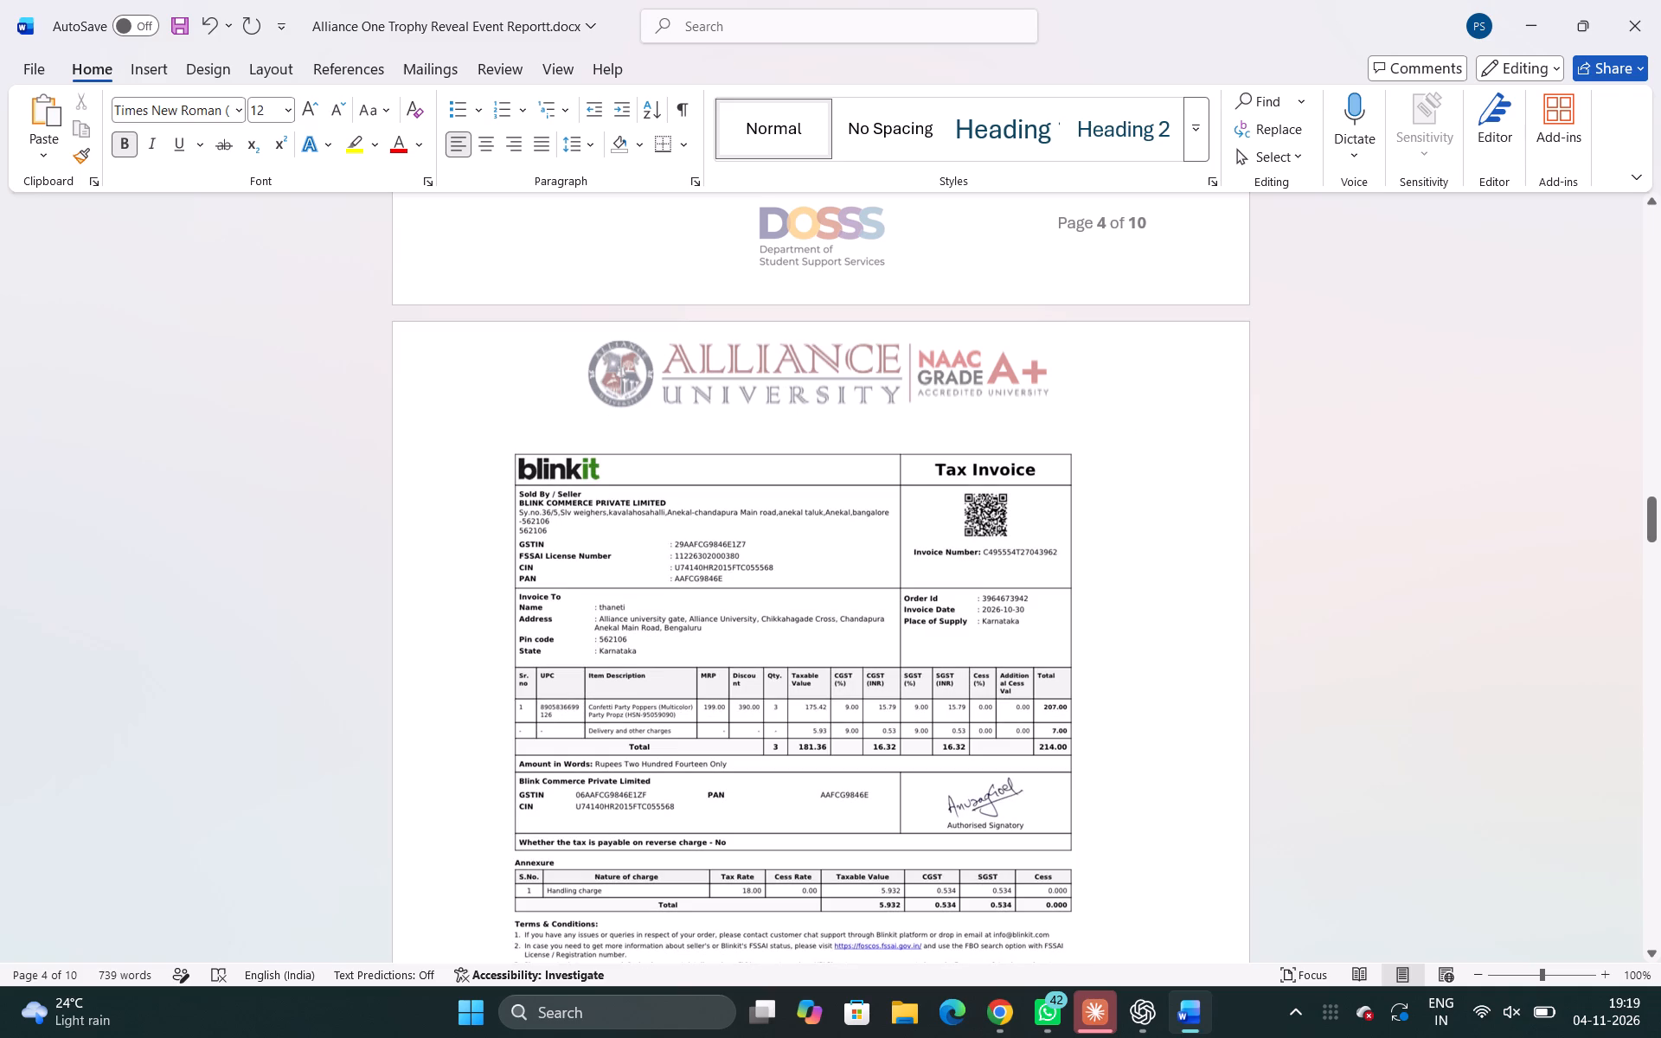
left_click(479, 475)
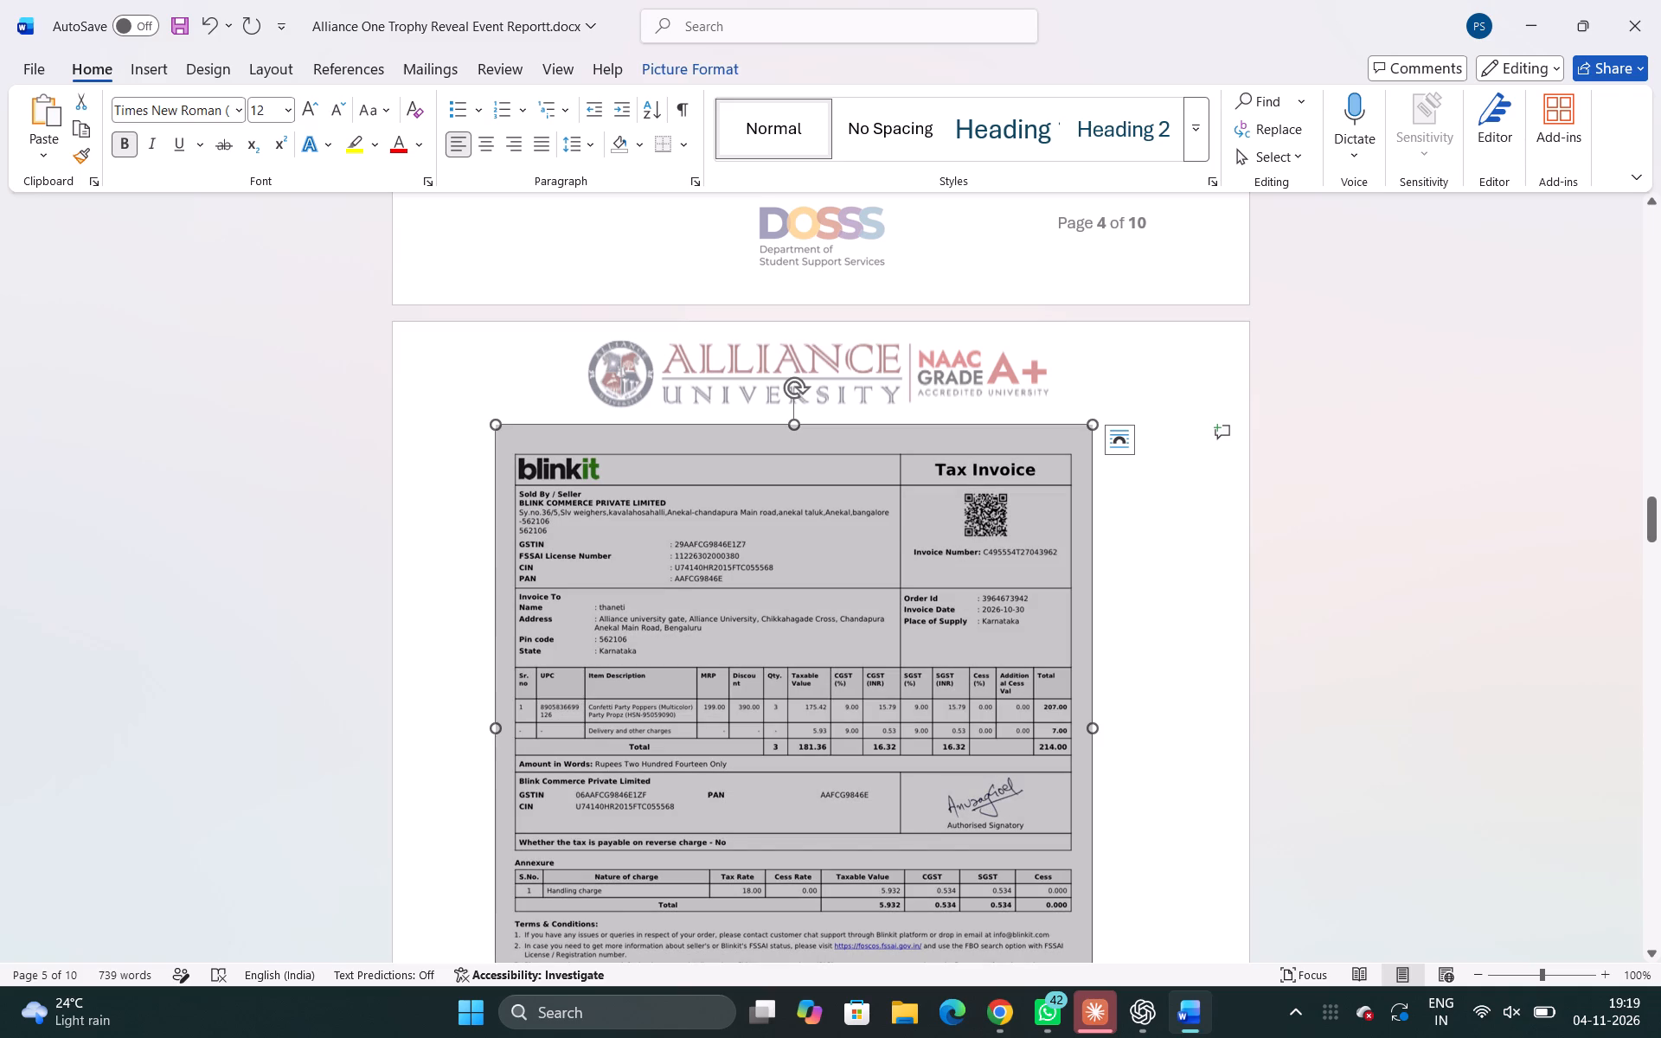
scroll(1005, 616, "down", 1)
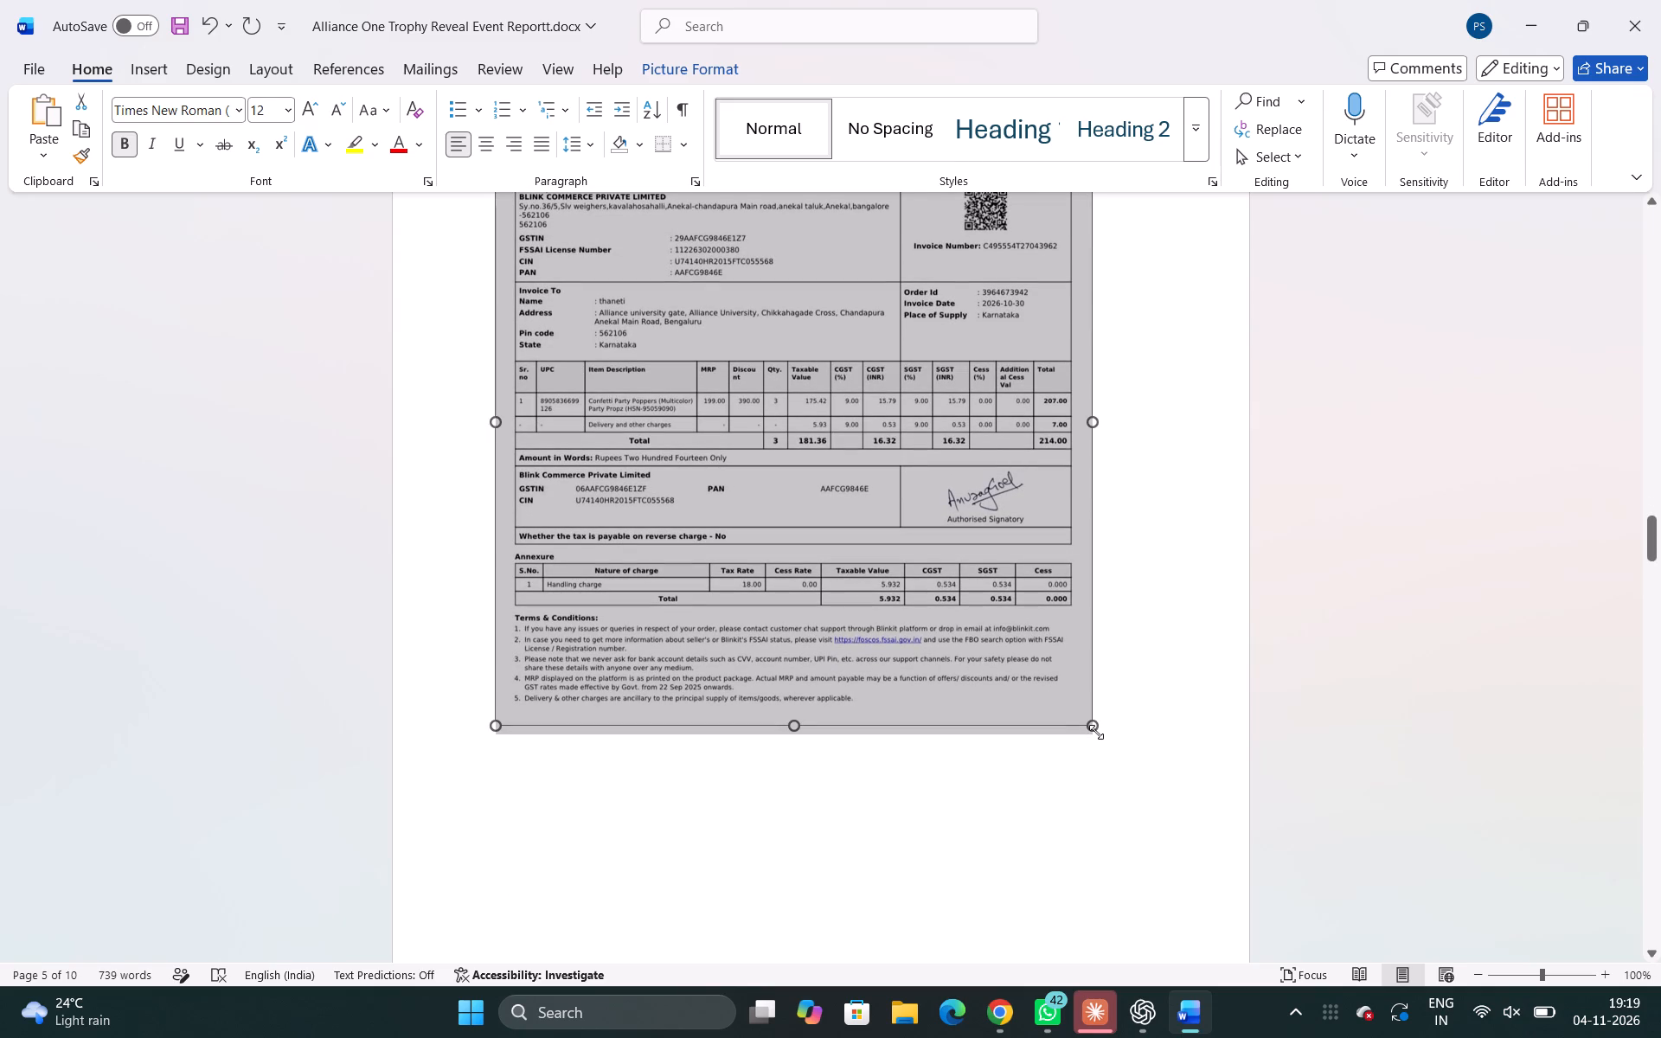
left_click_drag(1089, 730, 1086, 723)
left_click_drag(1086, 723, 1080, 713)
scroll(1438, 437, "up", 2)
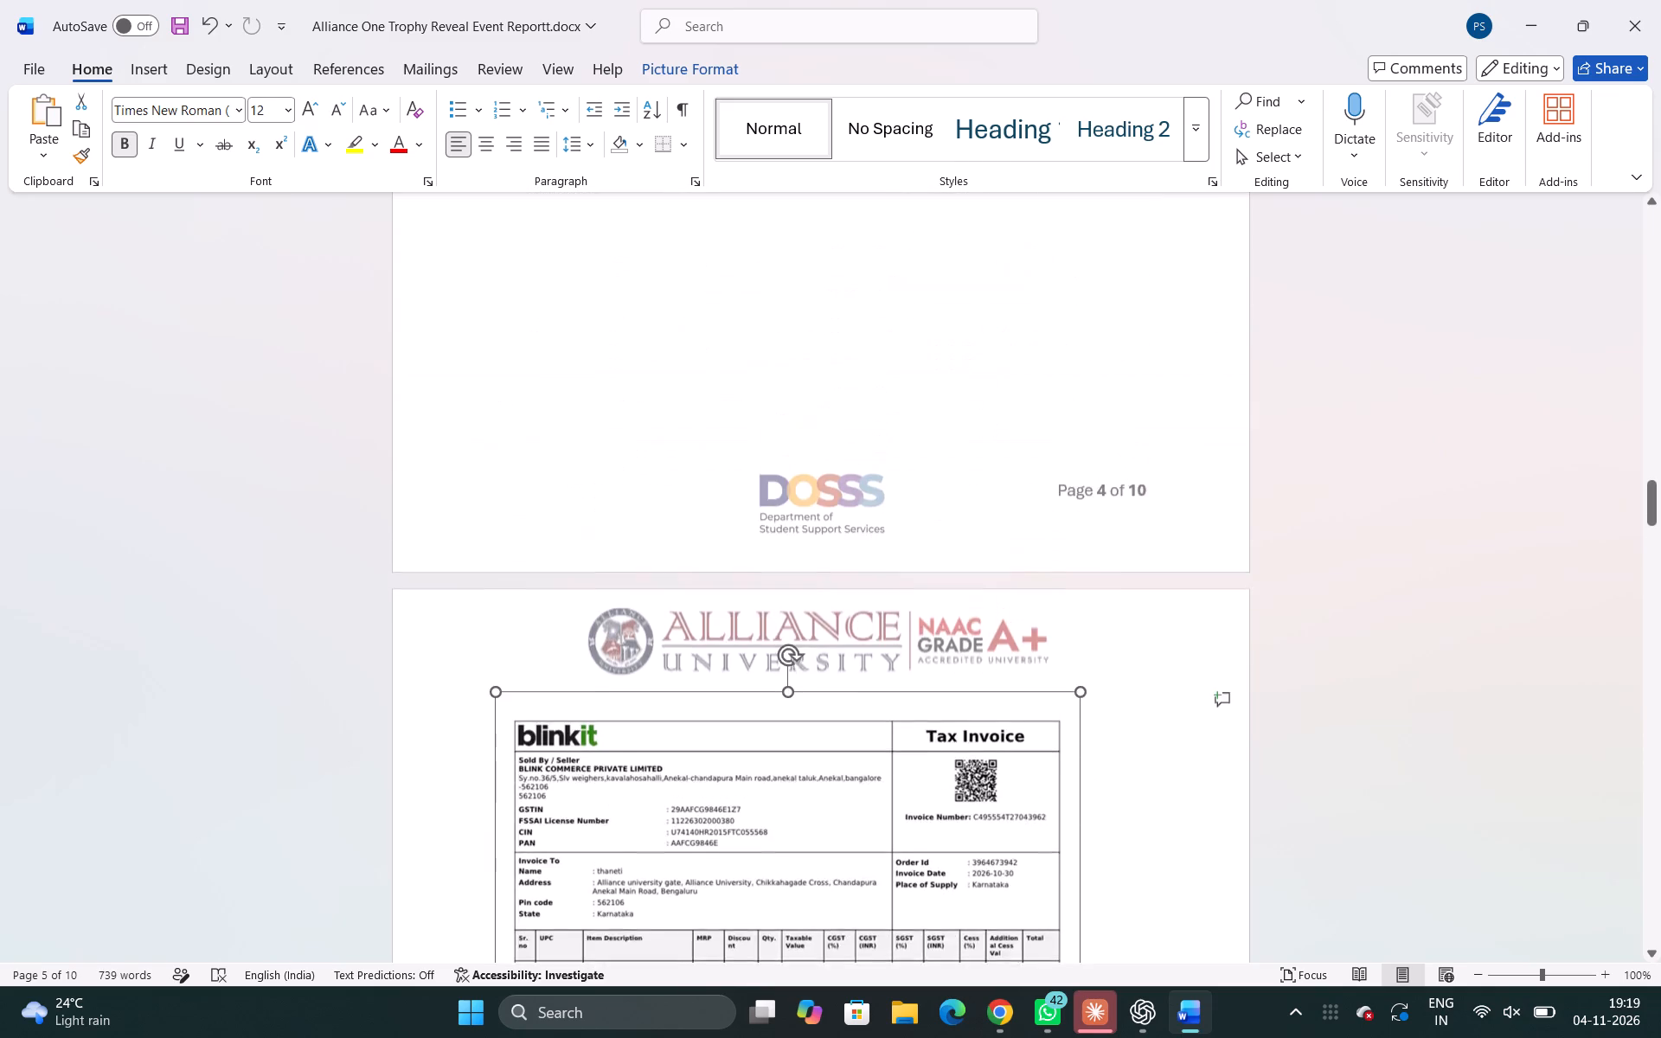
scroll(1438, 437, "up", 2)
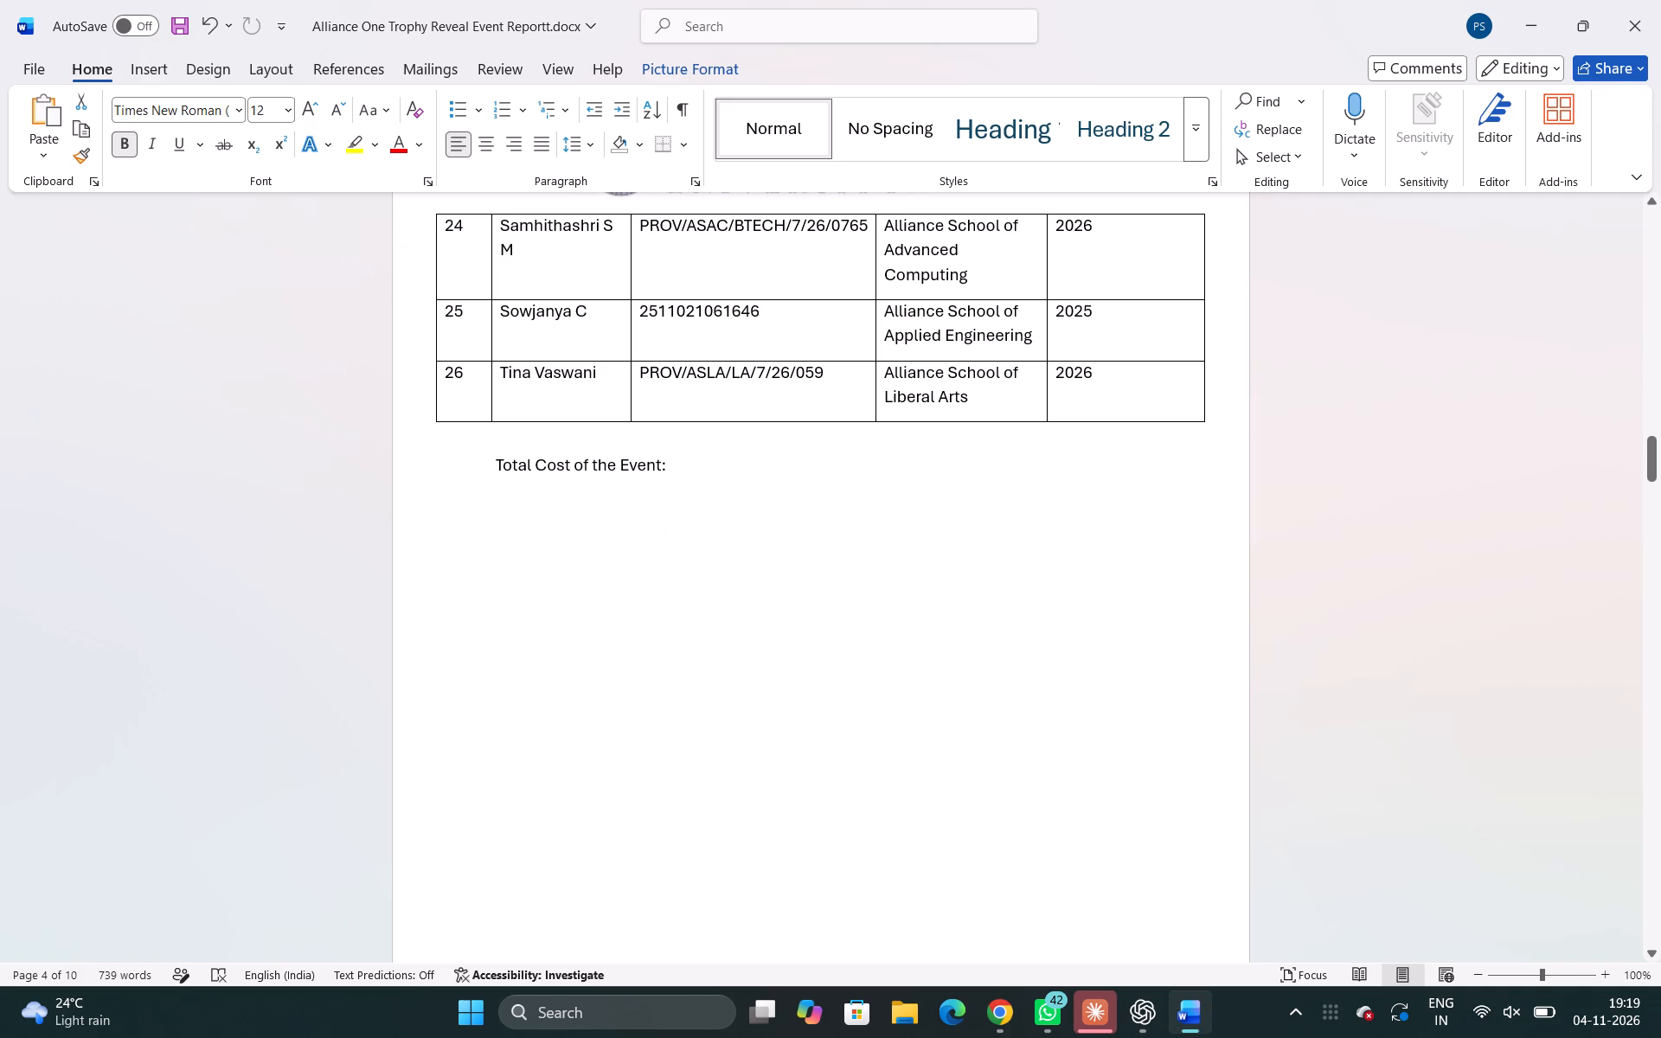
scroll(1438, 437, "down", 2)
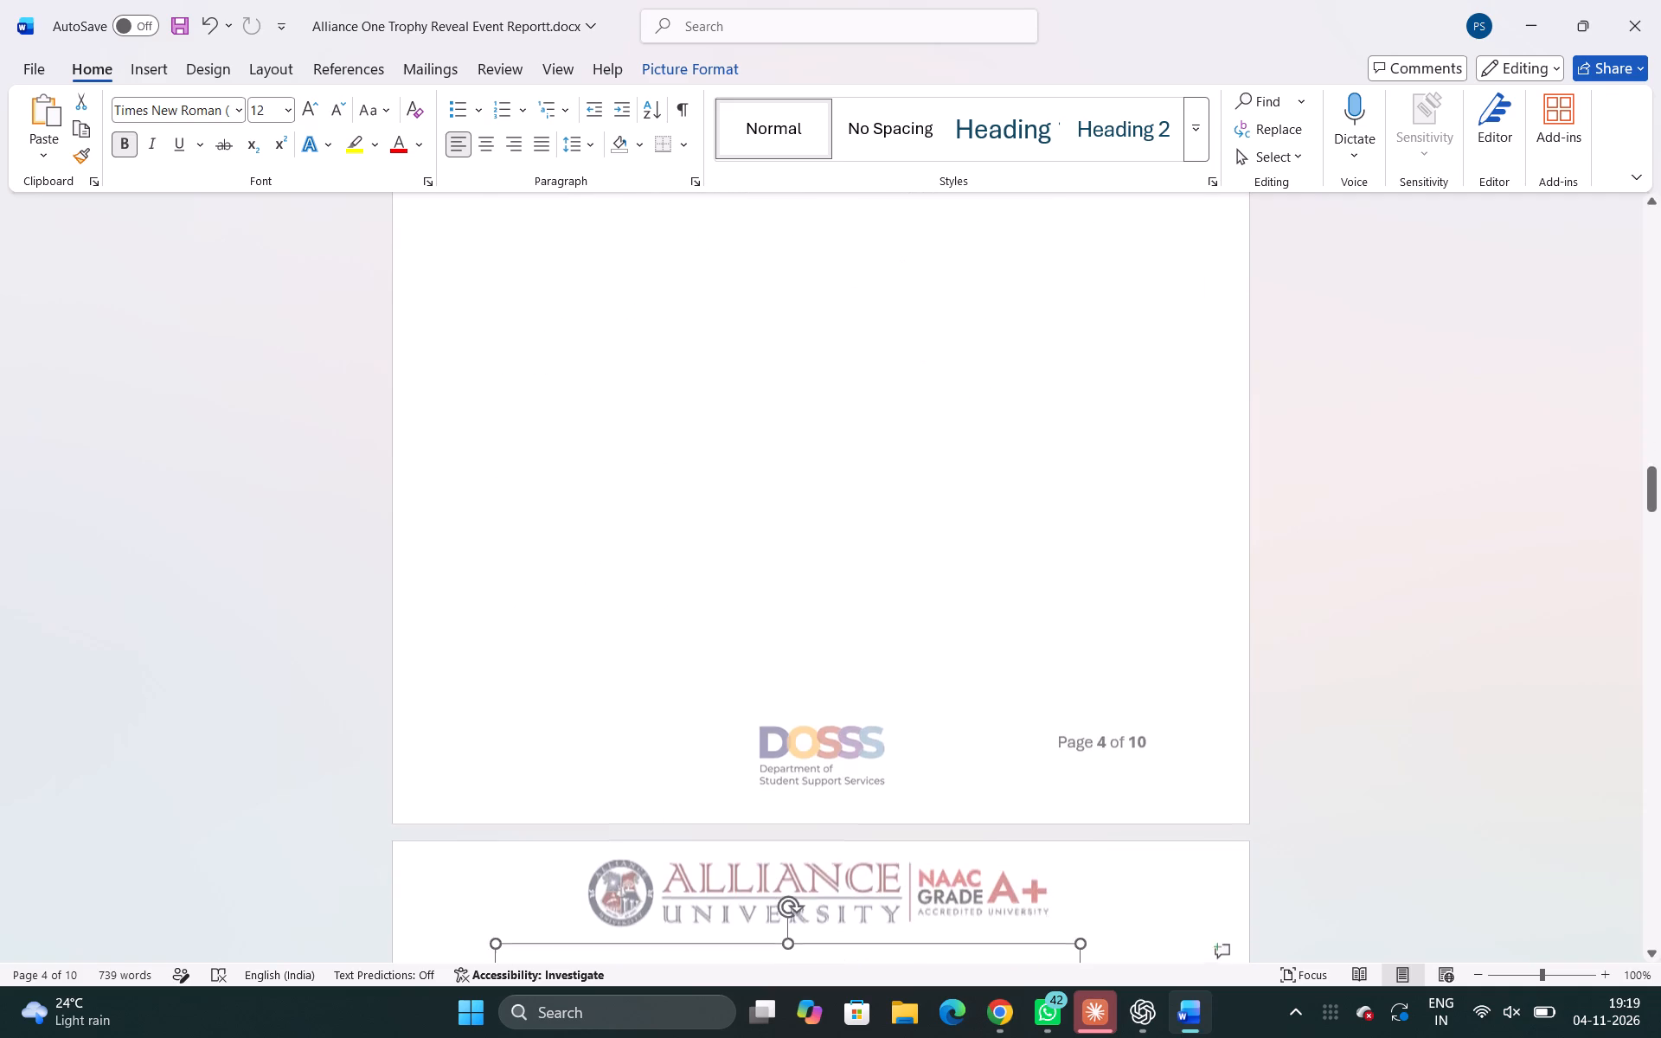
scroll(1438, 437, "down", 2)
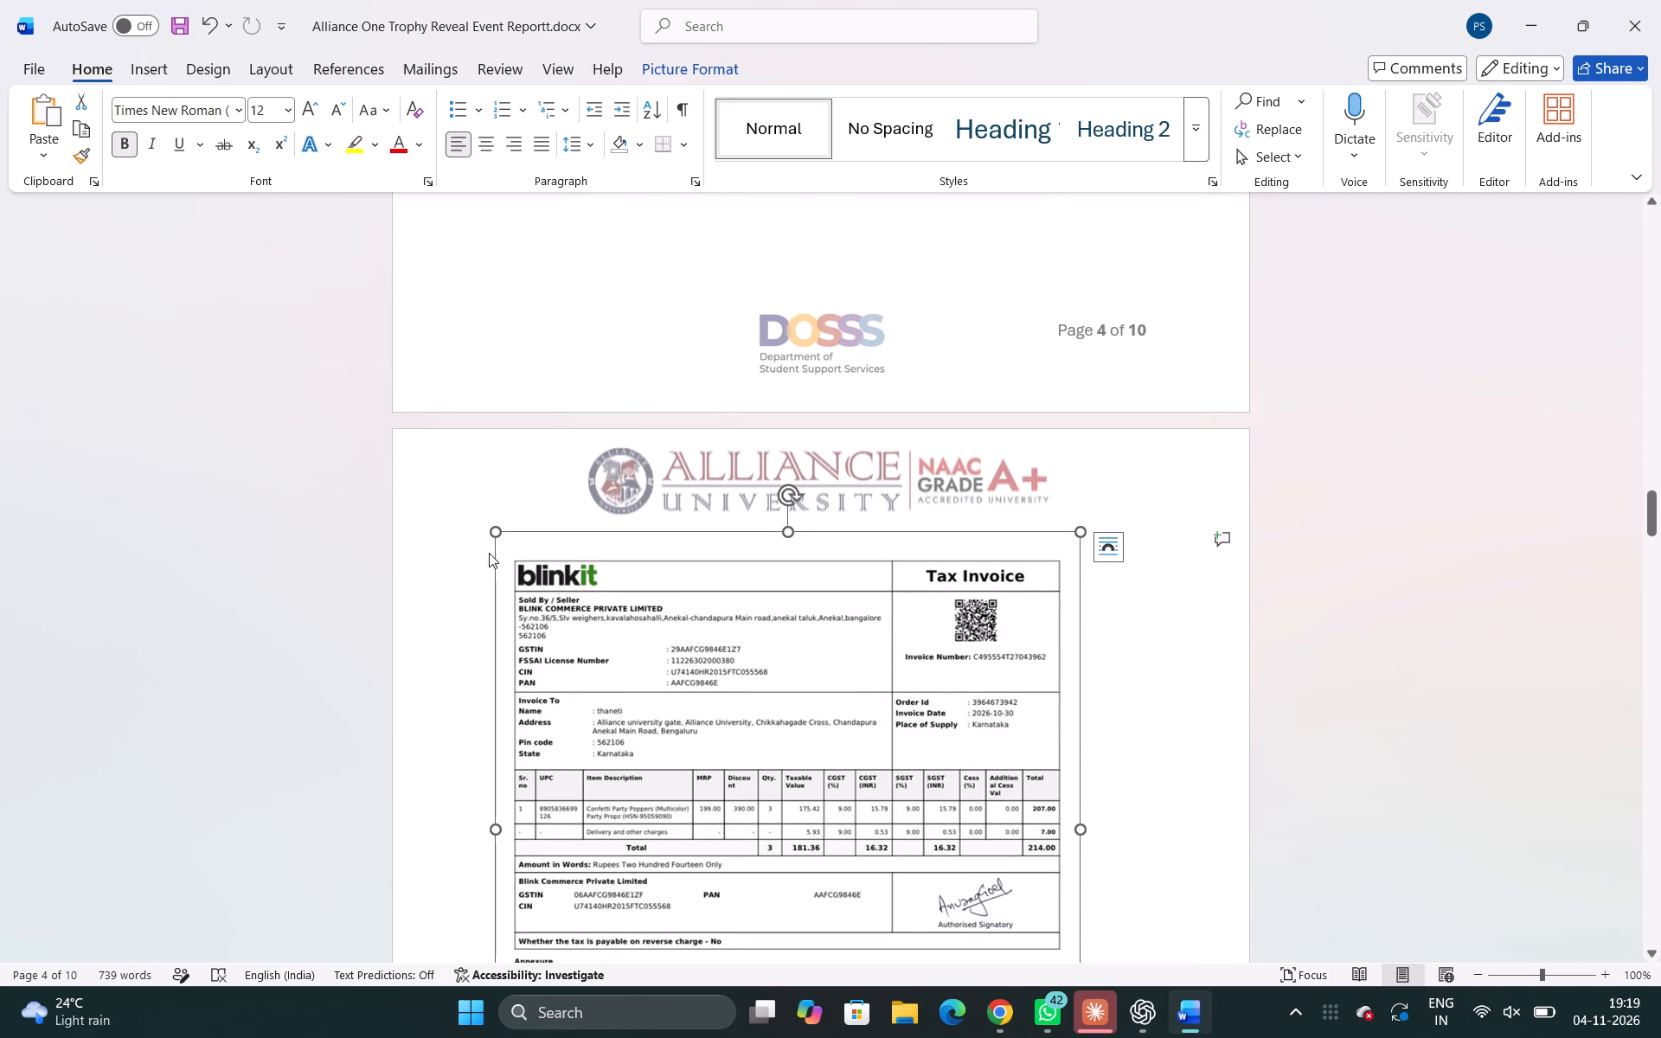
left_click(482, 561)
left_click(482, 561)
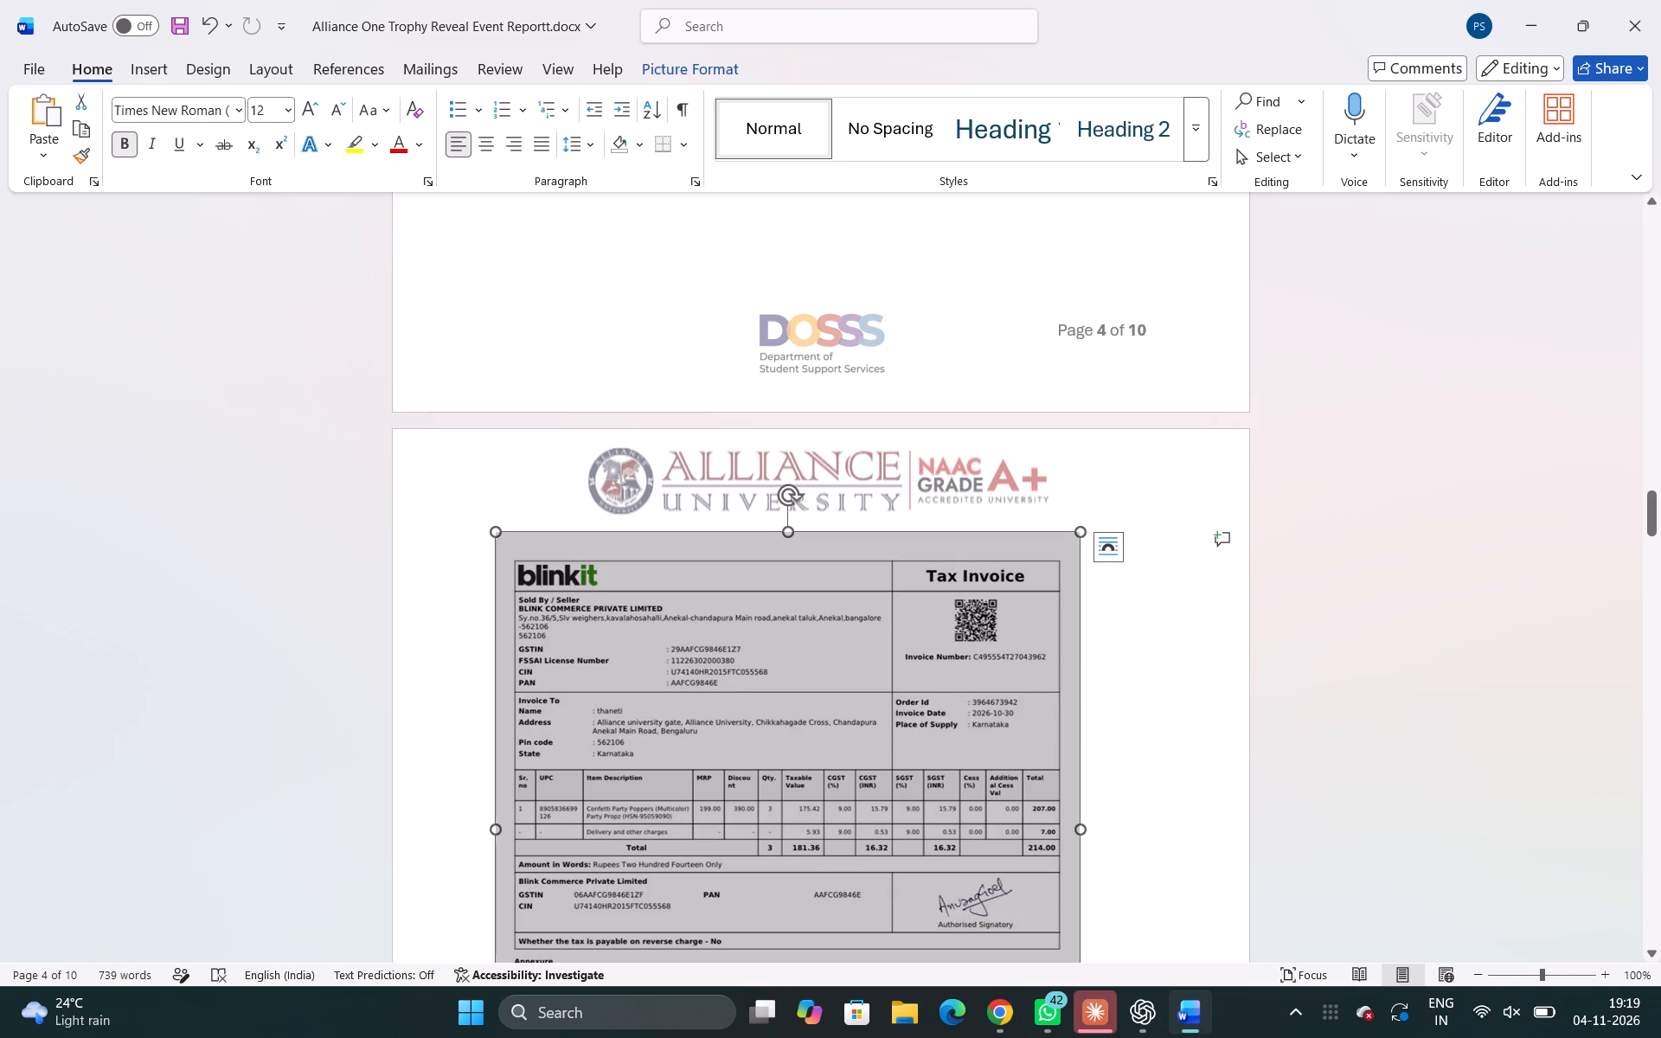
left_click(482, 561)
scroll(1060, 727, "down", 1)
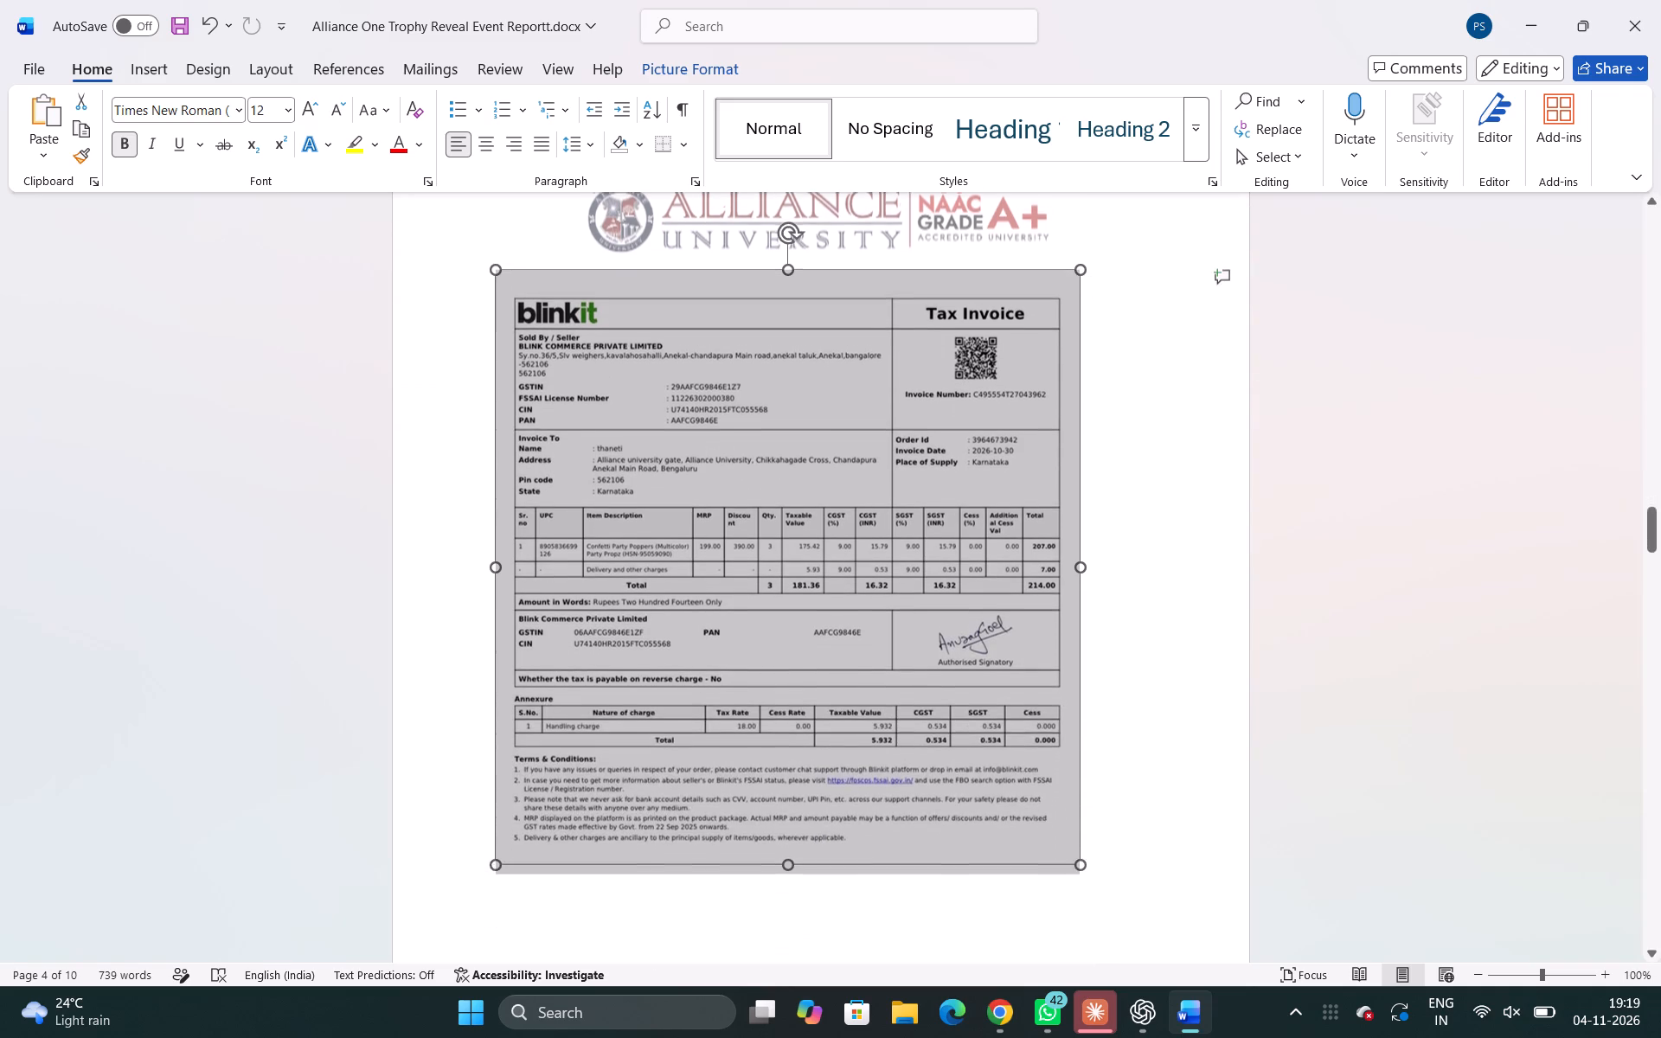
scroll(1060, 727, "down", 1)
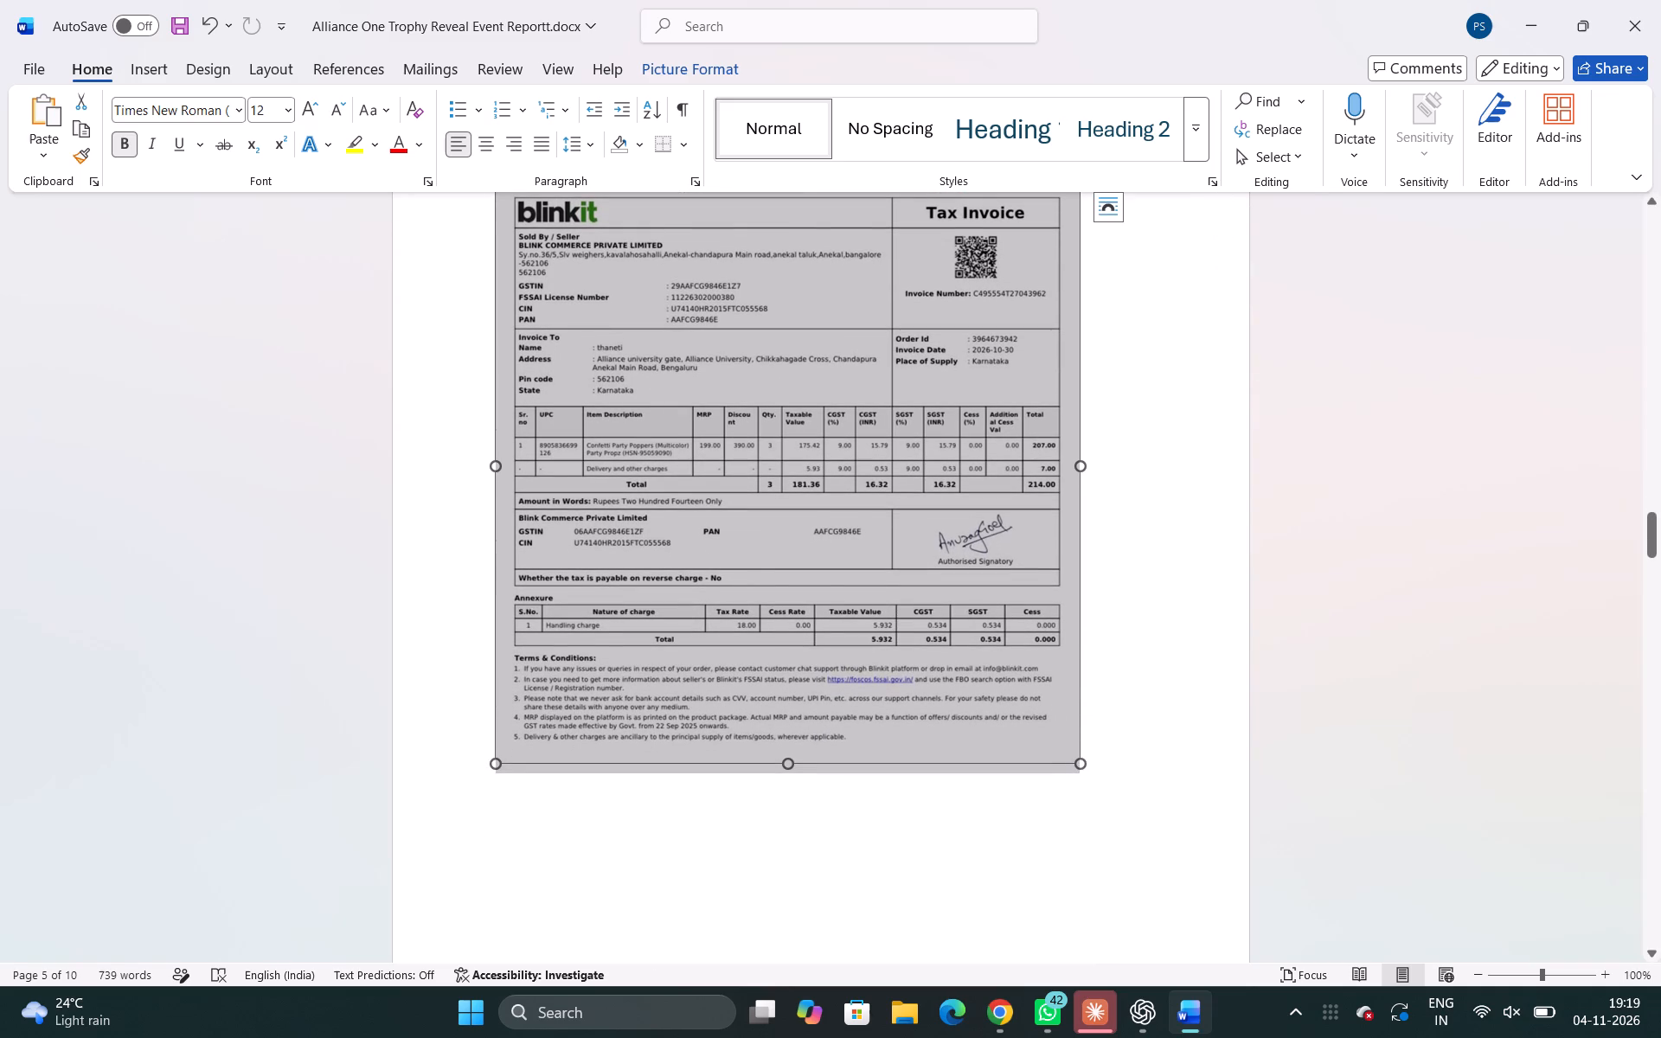
Crop the phone status bar and the Invoice header off the top of the Reliance Smart Point invoice, keeping the QR code.
scroll(928, 719, "down", 5)
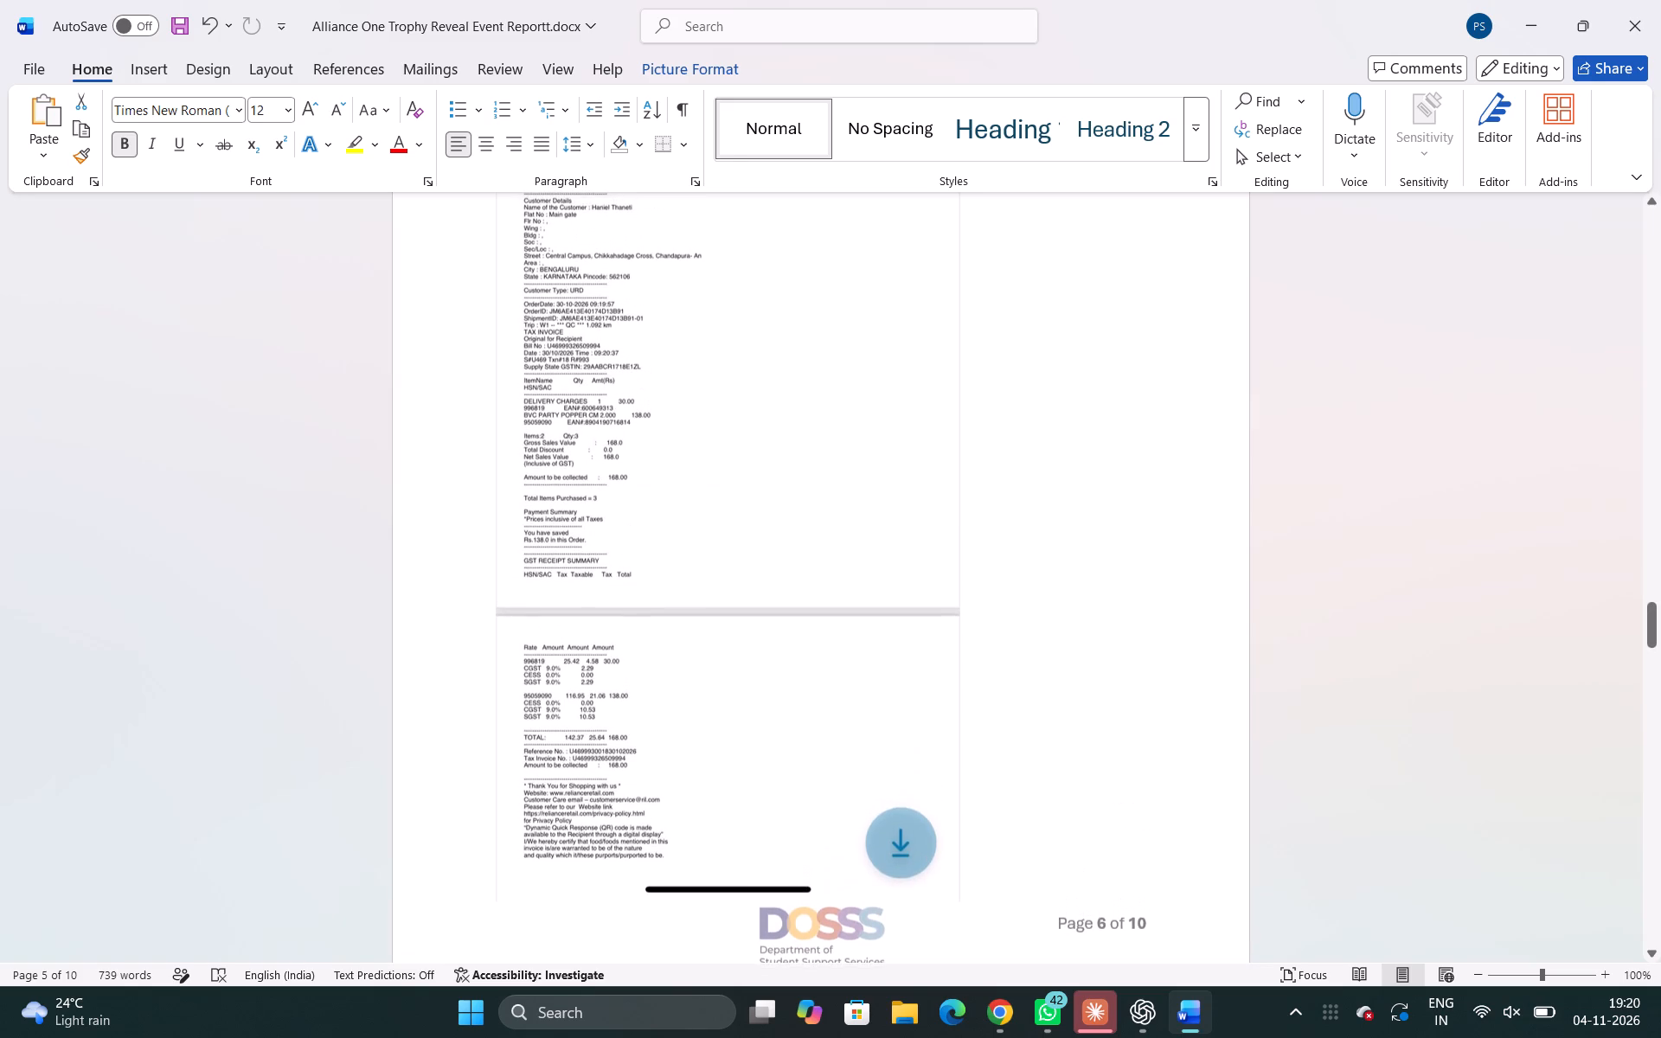
scroll(859, 654, "up", 3)
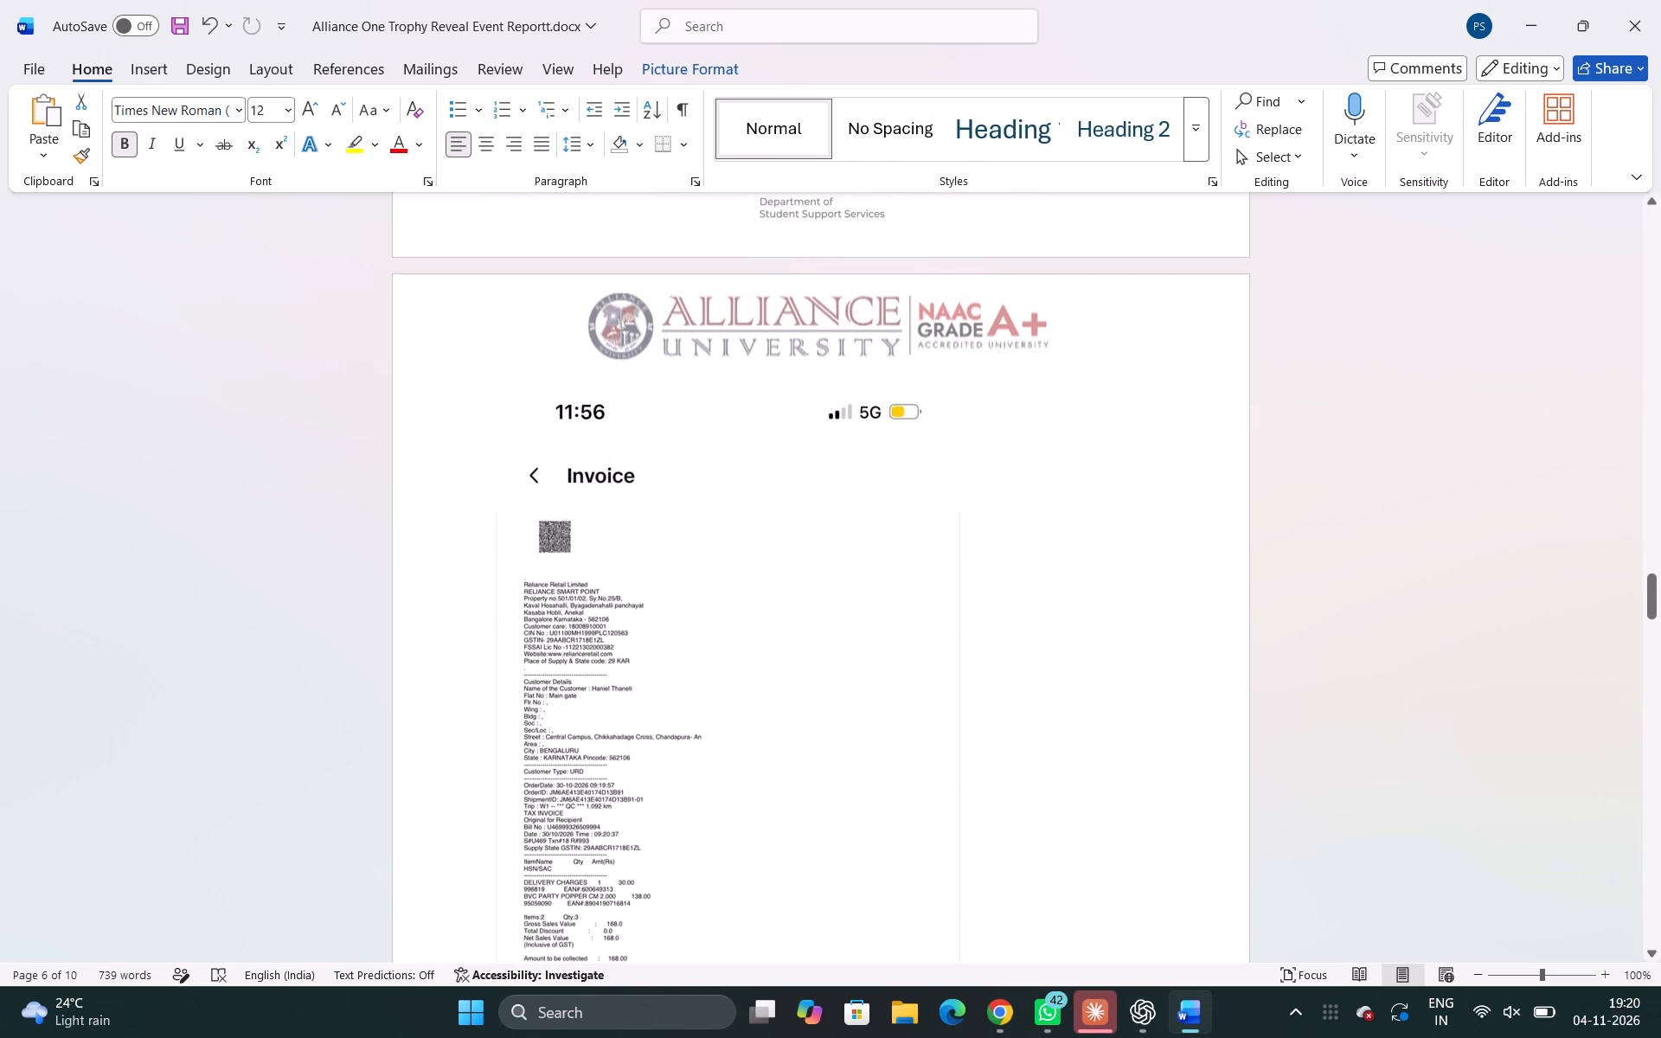
left_click(811, 545)
scroll(991, 472, "down", 1)
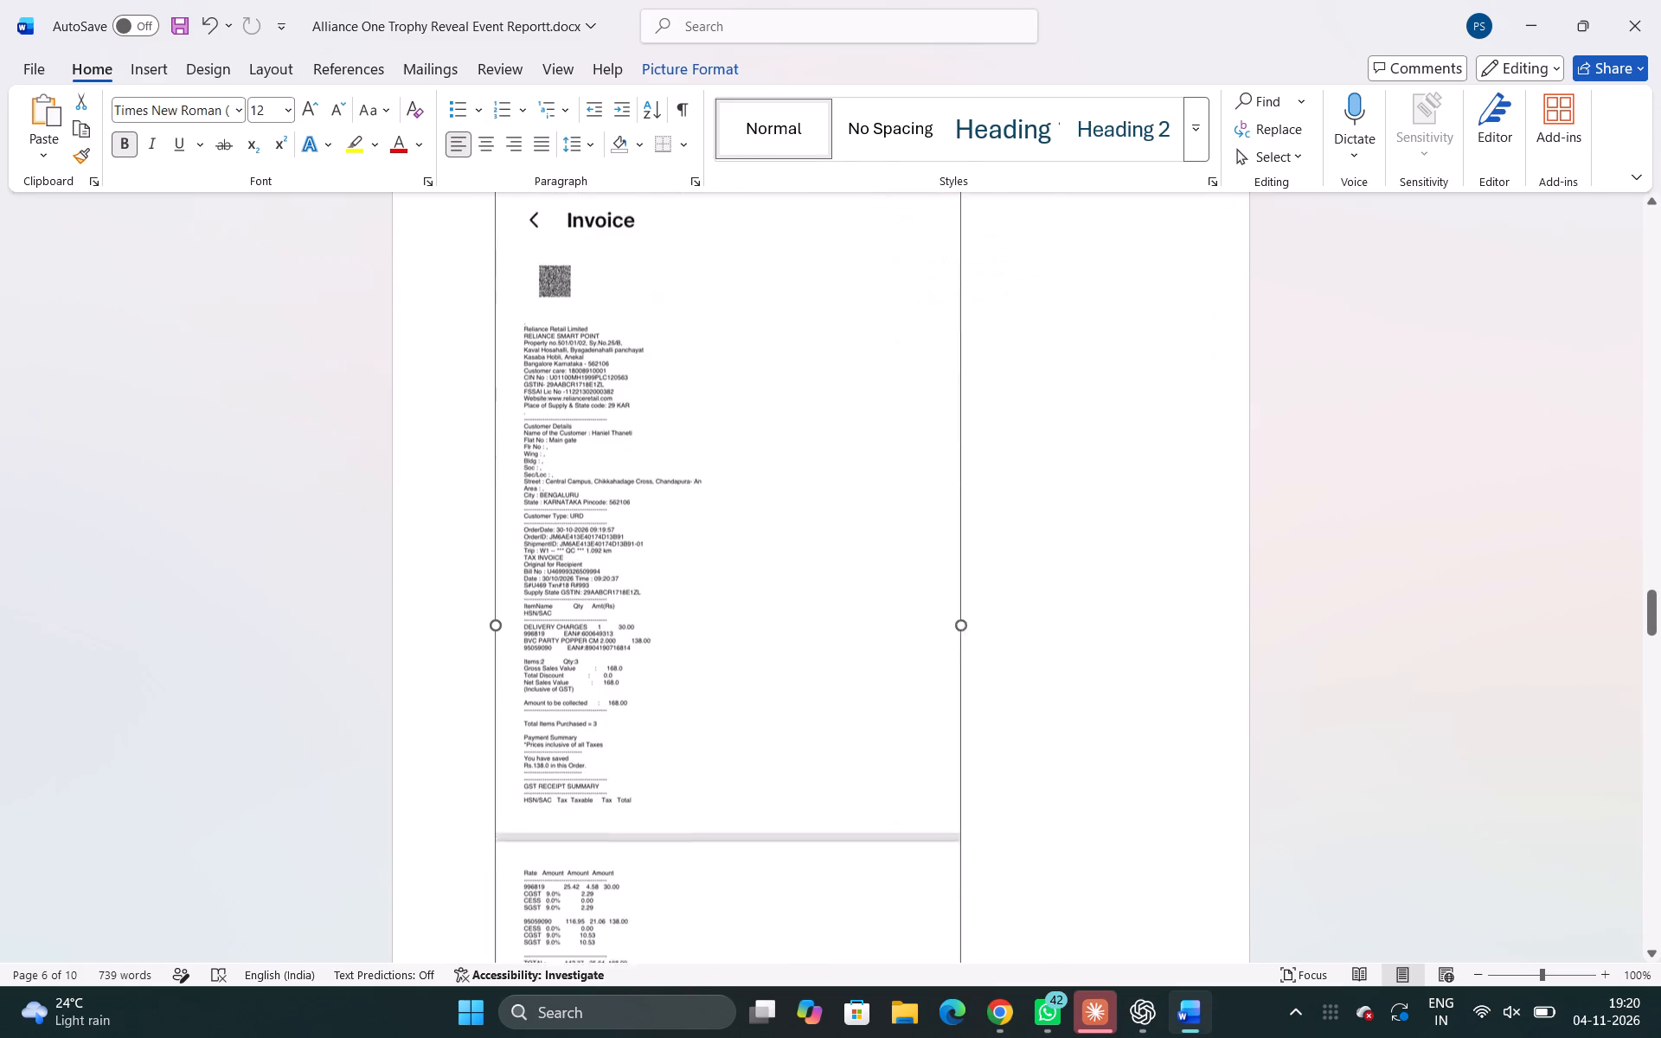
scroll(991, 472, "down", 1)
right_click(820, 535)
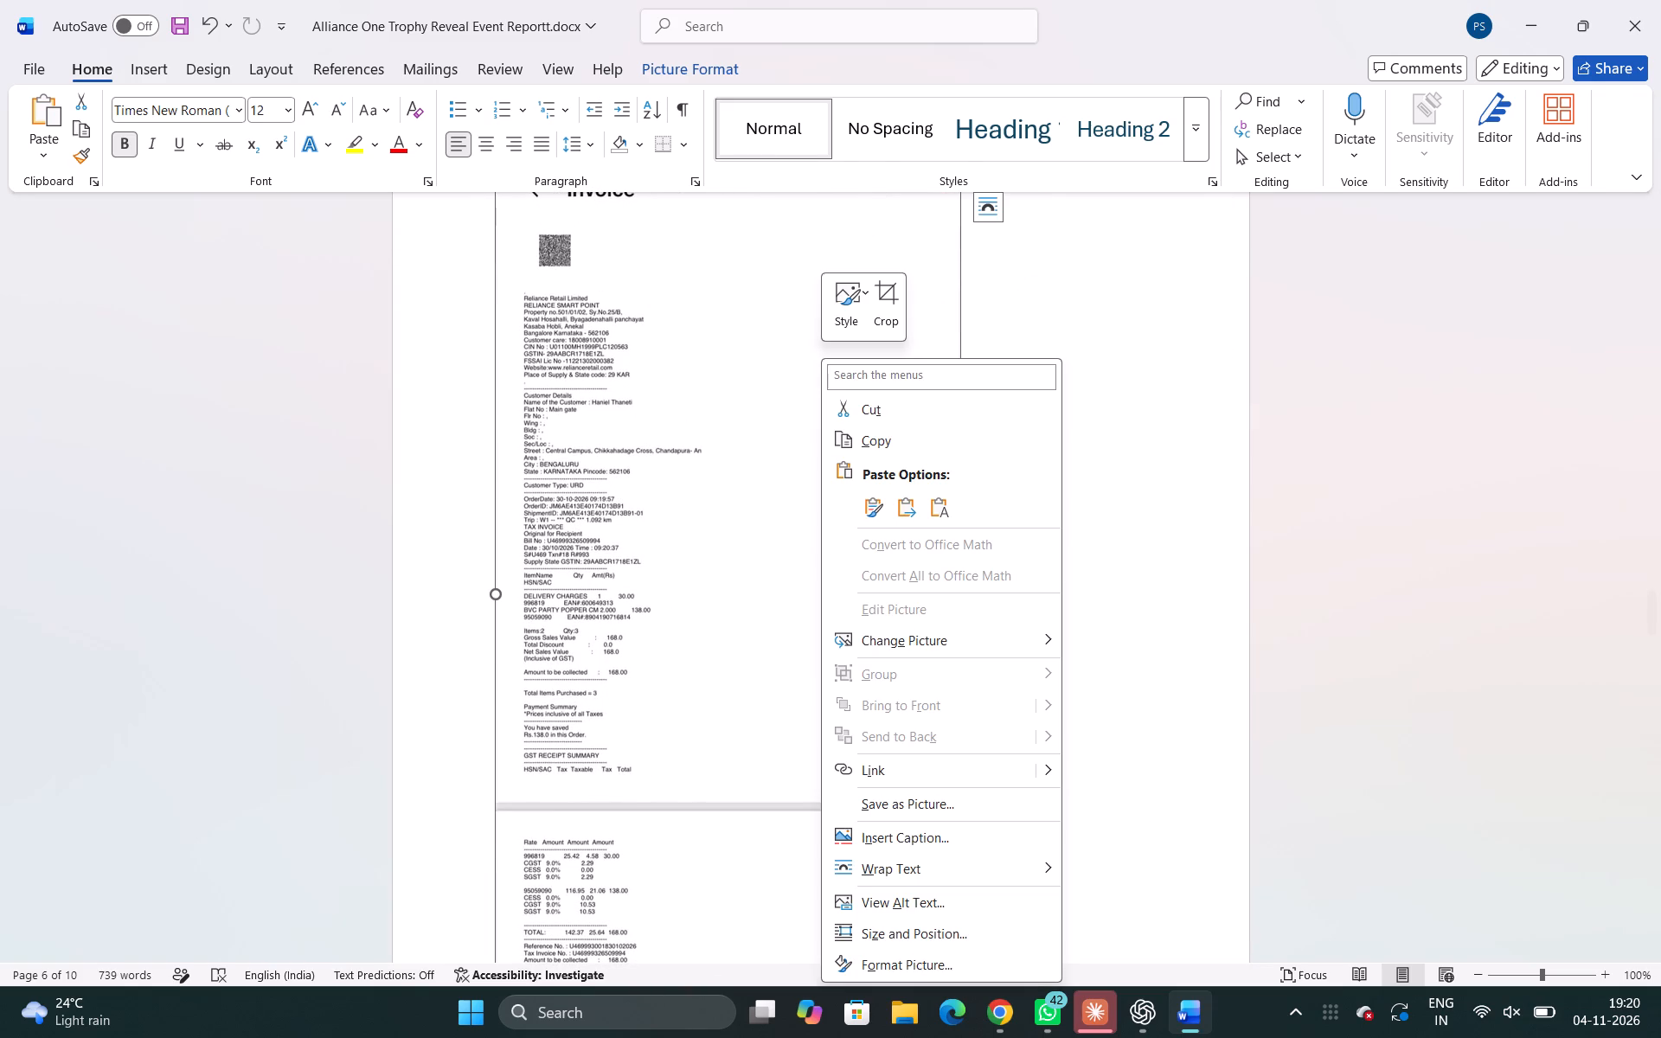
left_click(893, 299)
scroll(893, 299, "up", 1)
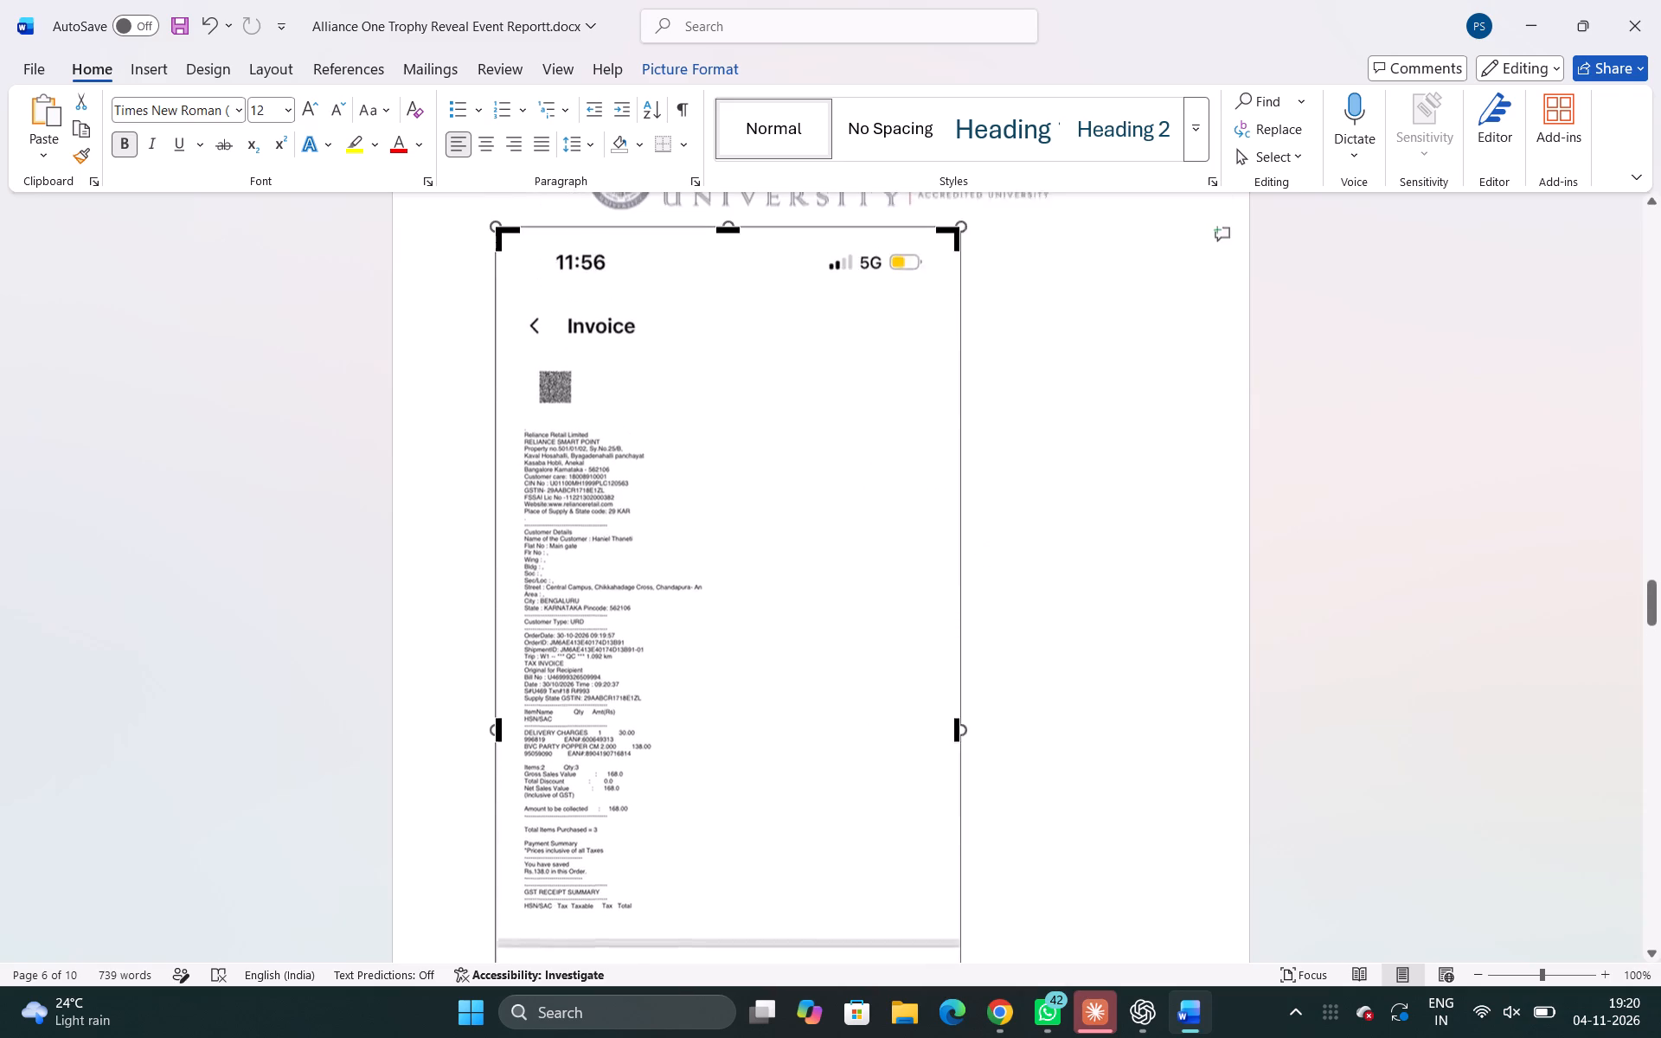
scroll(893, 299, "up", 1)
left_click_drag(728, 285, 728, 286)
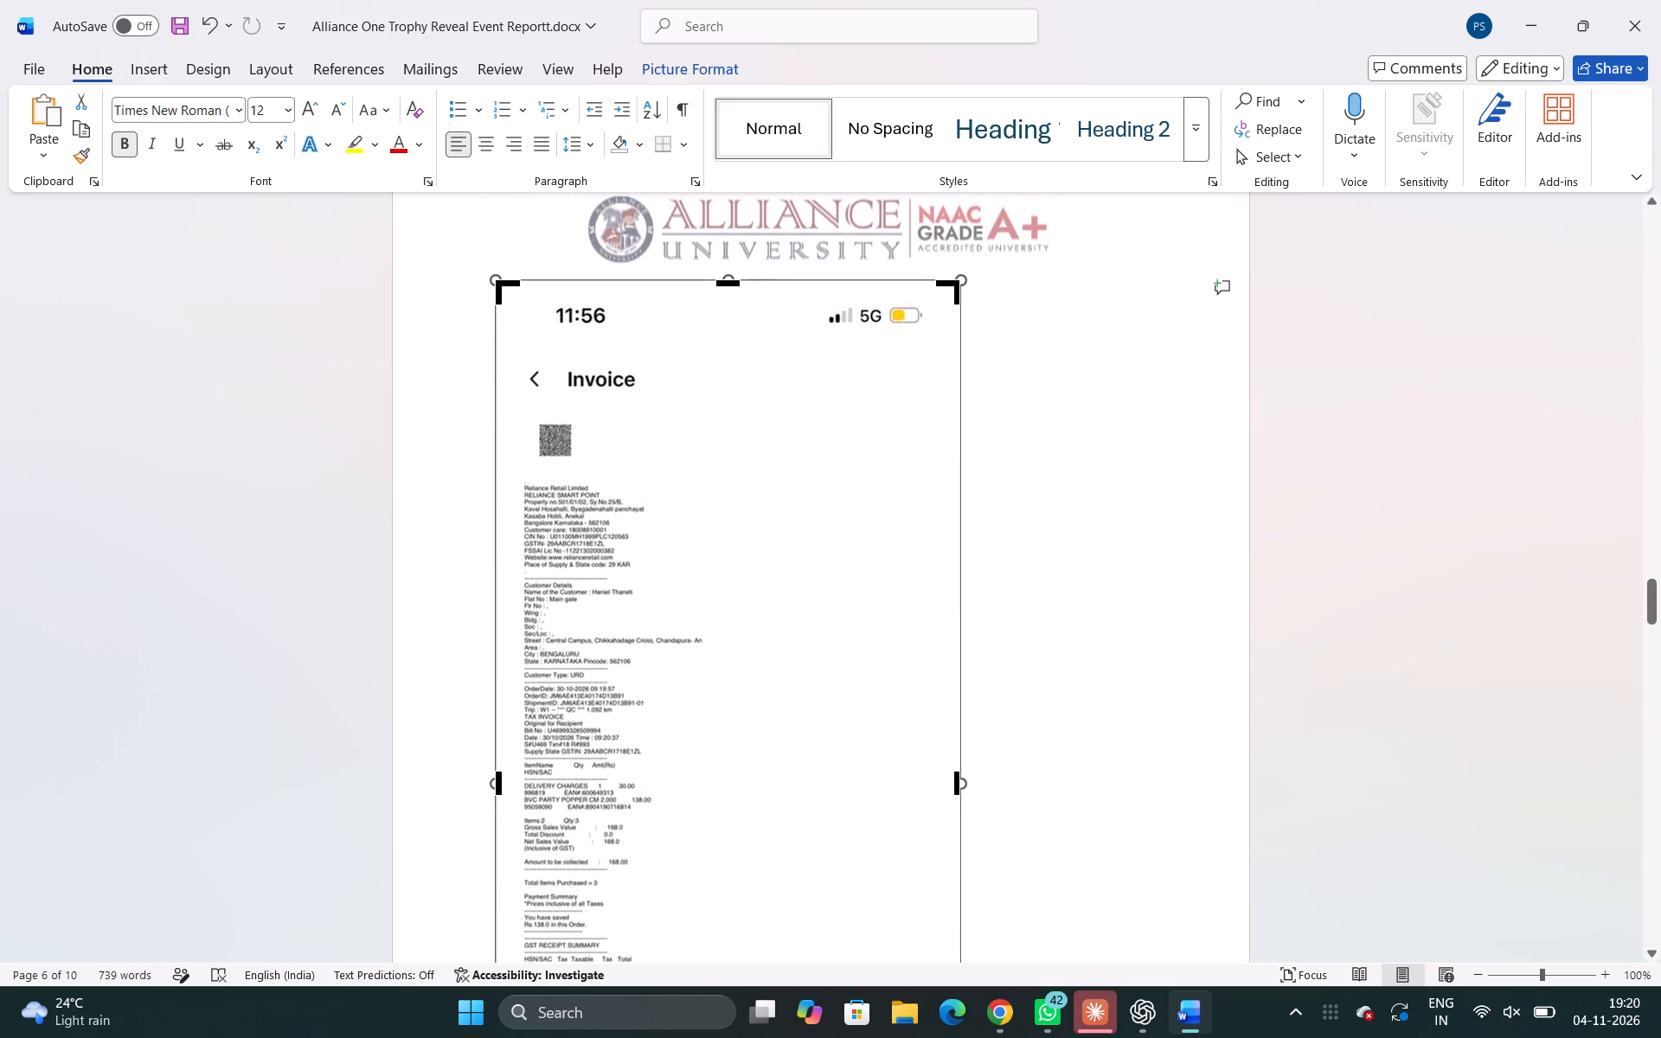
left_click_drag(728, 286, 756, 414)
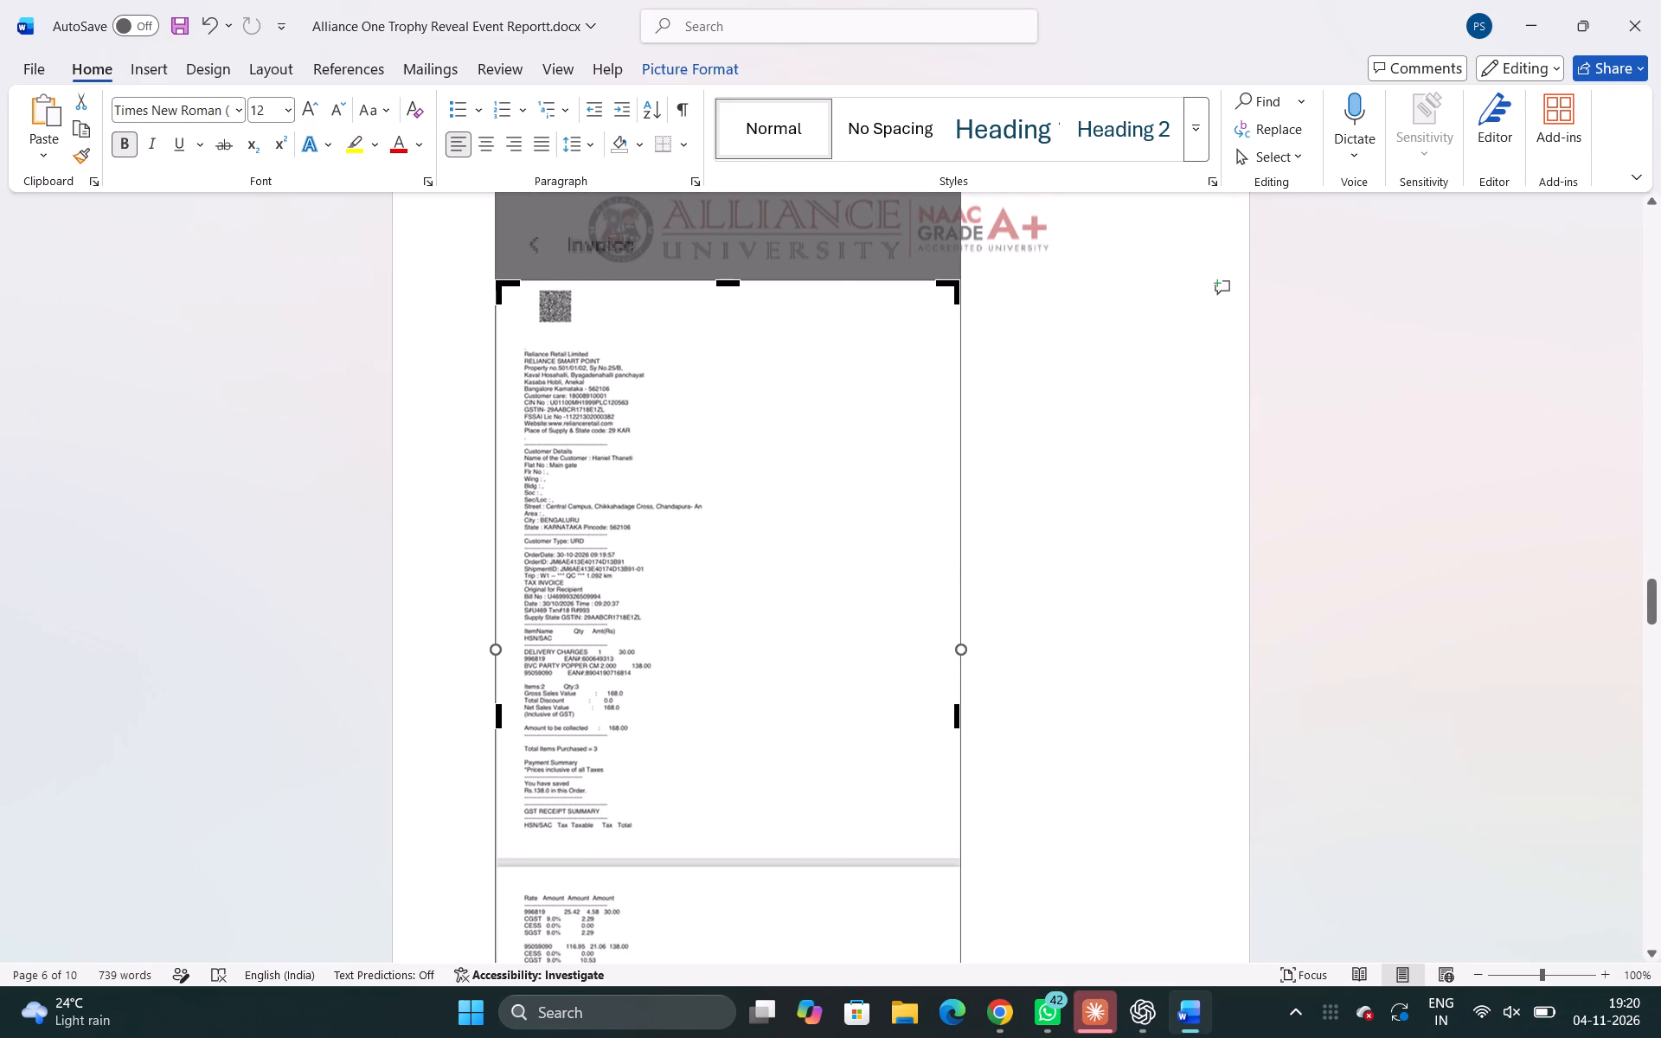
key("Return")
Enlarge the Blinkit invoice image proportionally so that it fills more of the page width under the Total Cost heading.
scroll(999, 557, "up", 2)
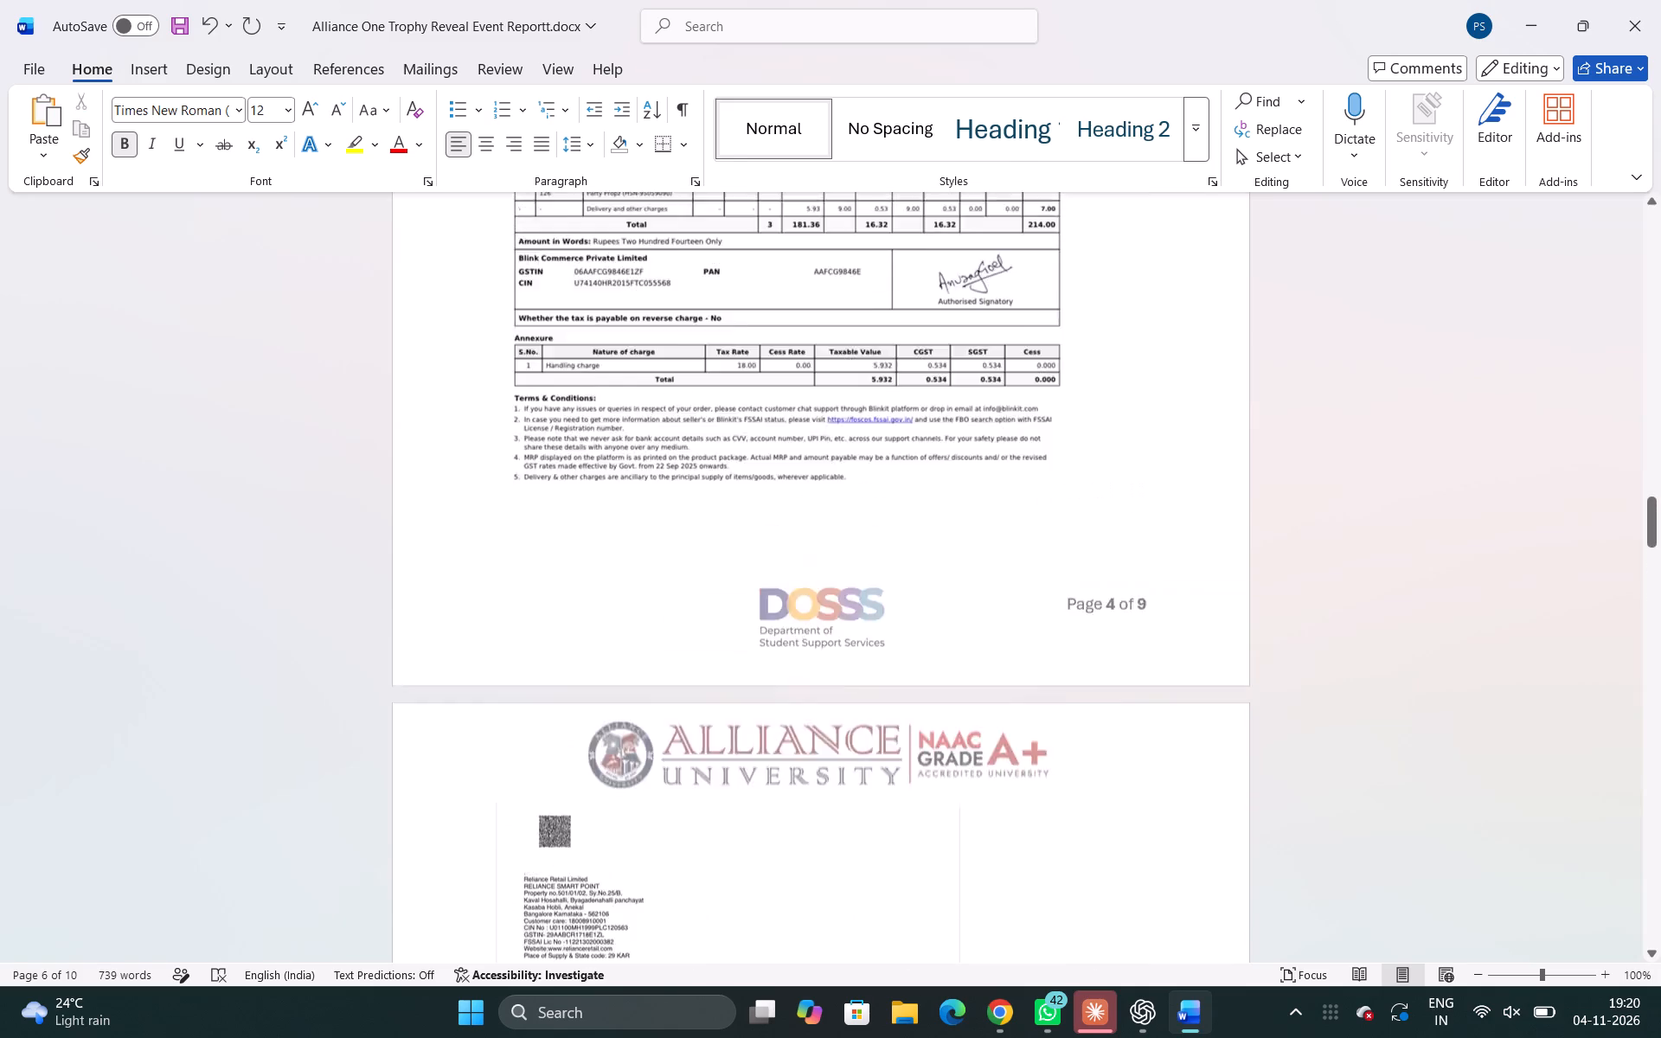
scroll(999, 557, "up", 4)
scroll(999, 557, "down", 1)
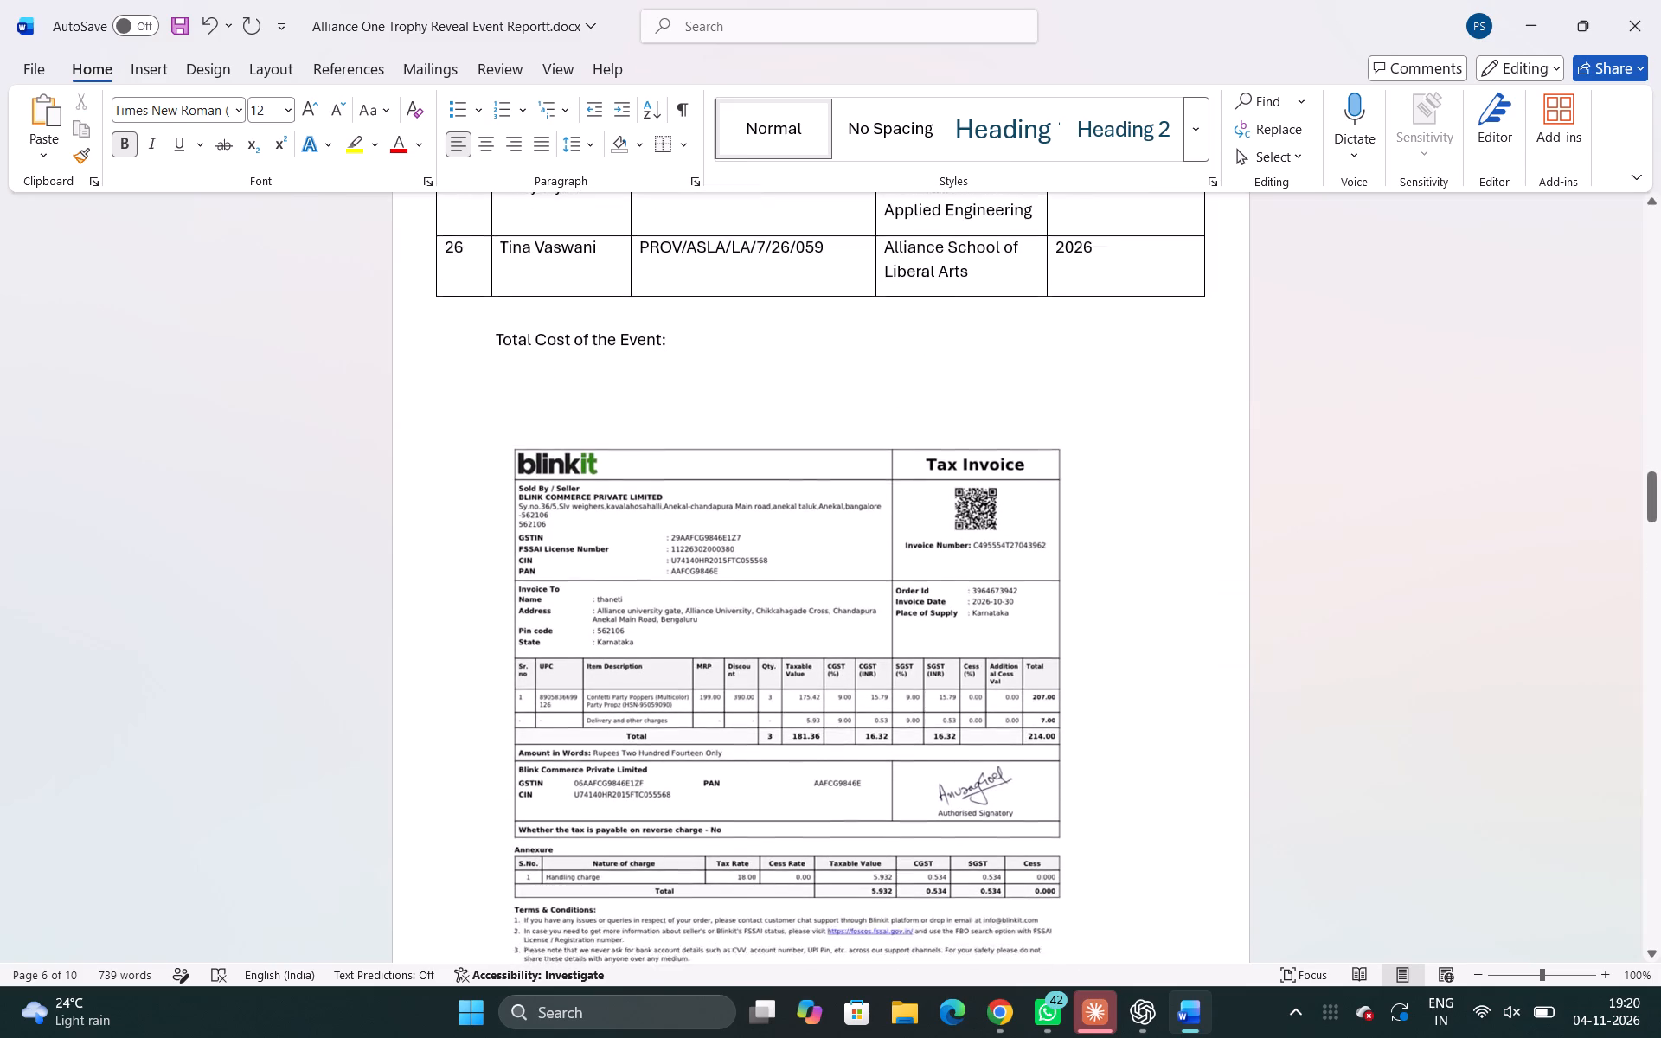
scroll(999, 557, "down", 1)
left_click(904, 524)
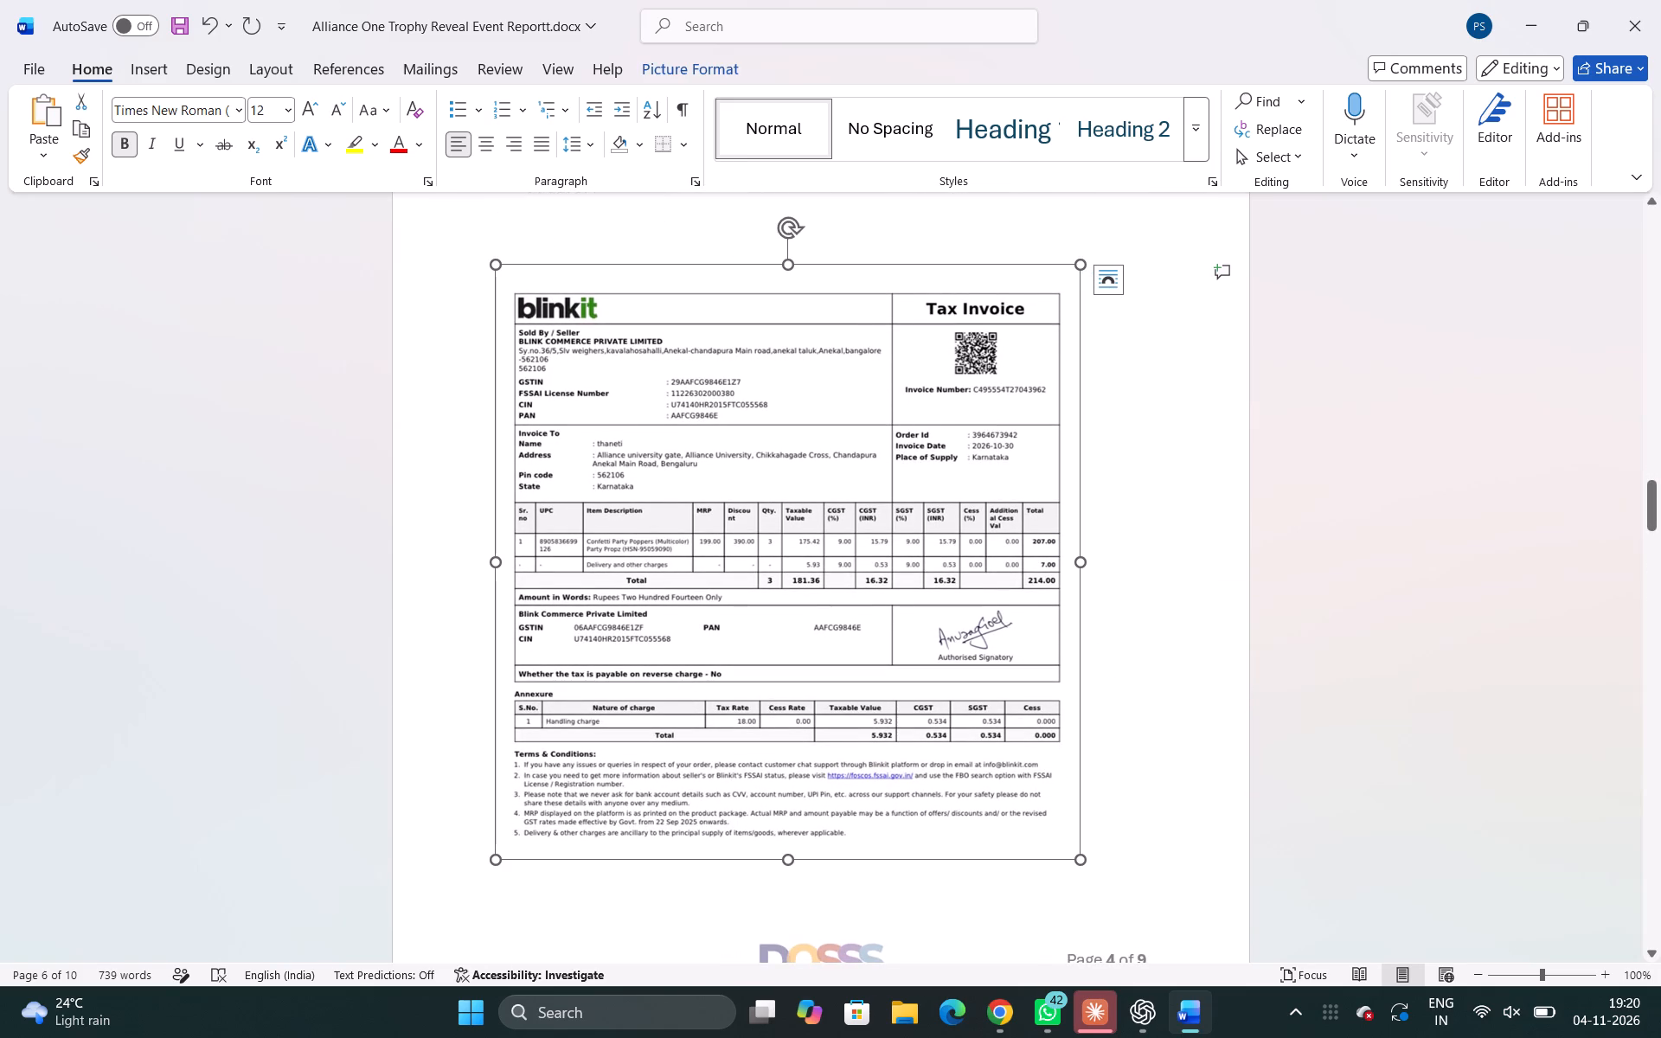
left_click_drag(1079, 860, 1130, 896)
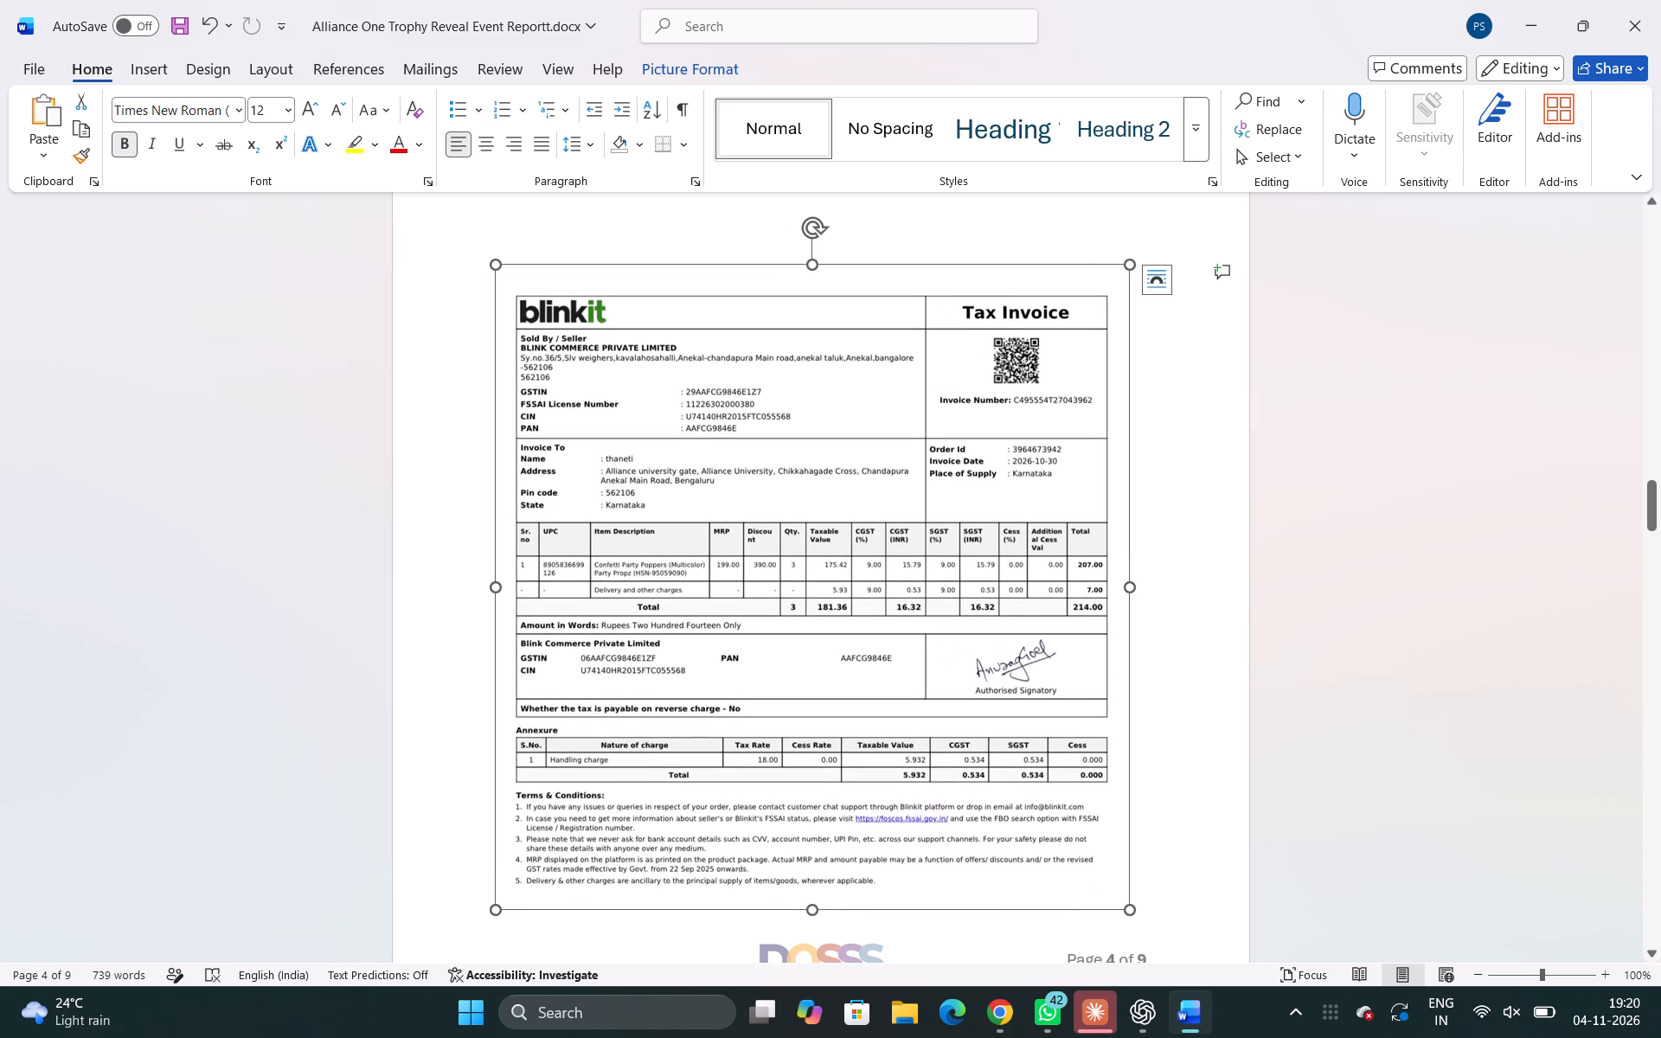
left_click(1385, 556)
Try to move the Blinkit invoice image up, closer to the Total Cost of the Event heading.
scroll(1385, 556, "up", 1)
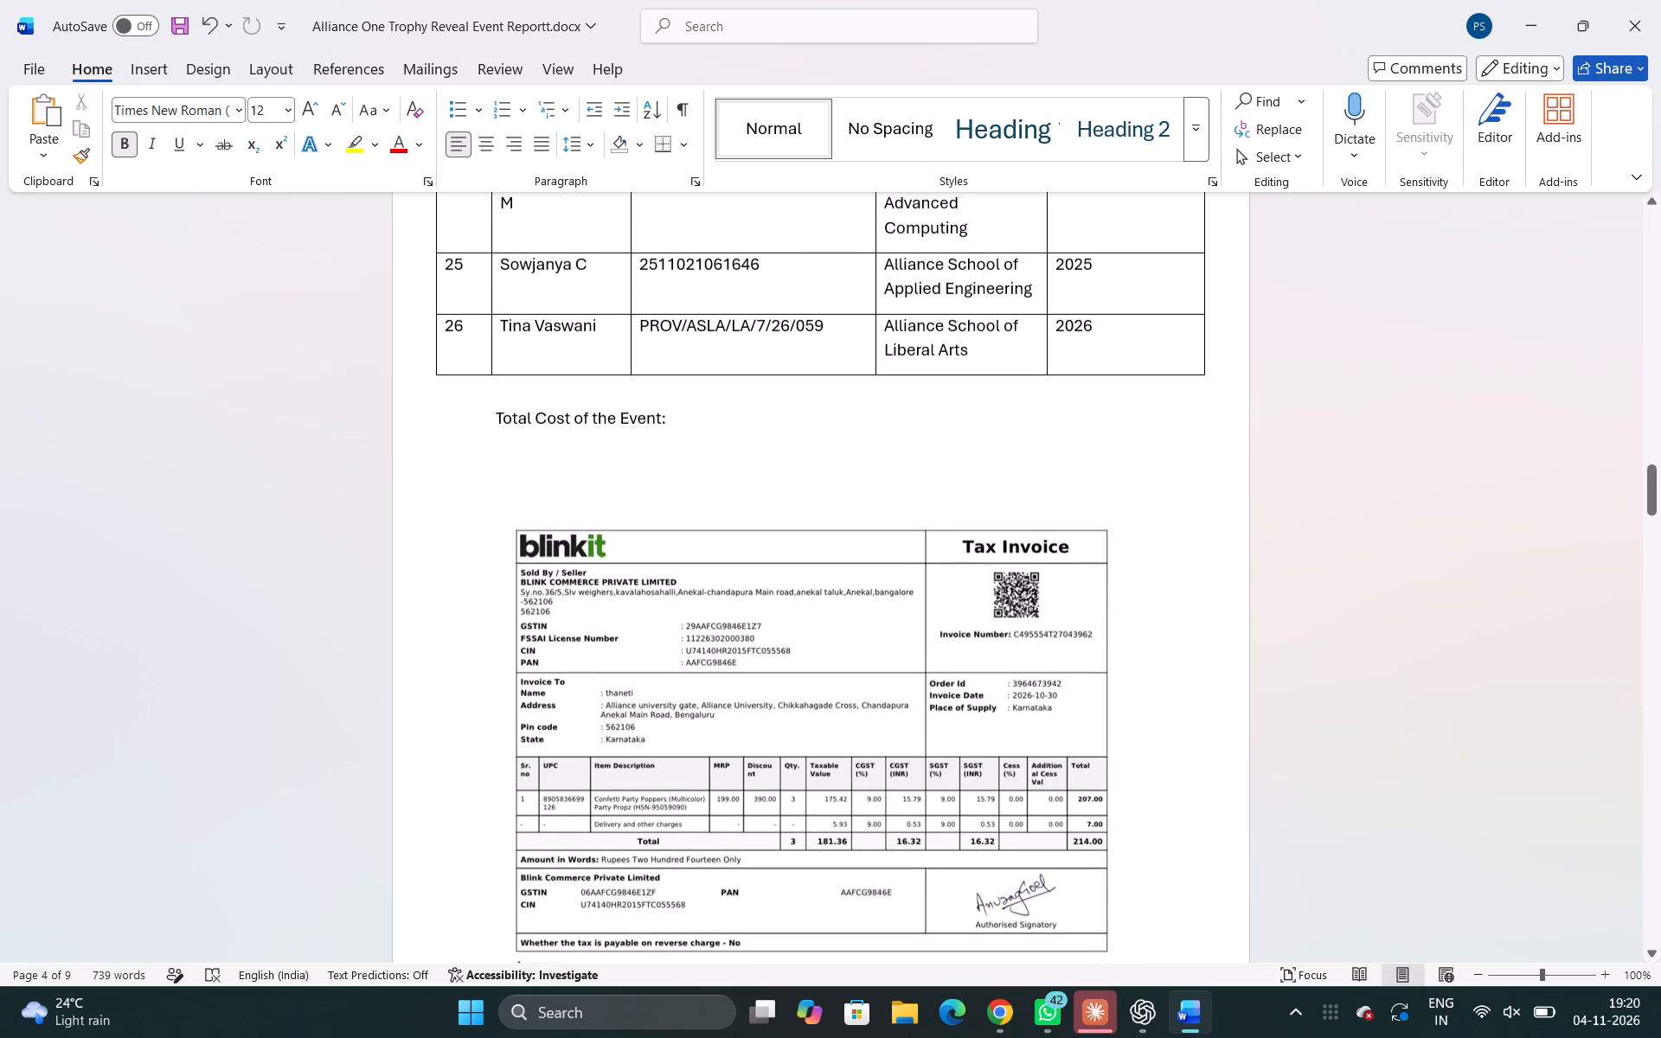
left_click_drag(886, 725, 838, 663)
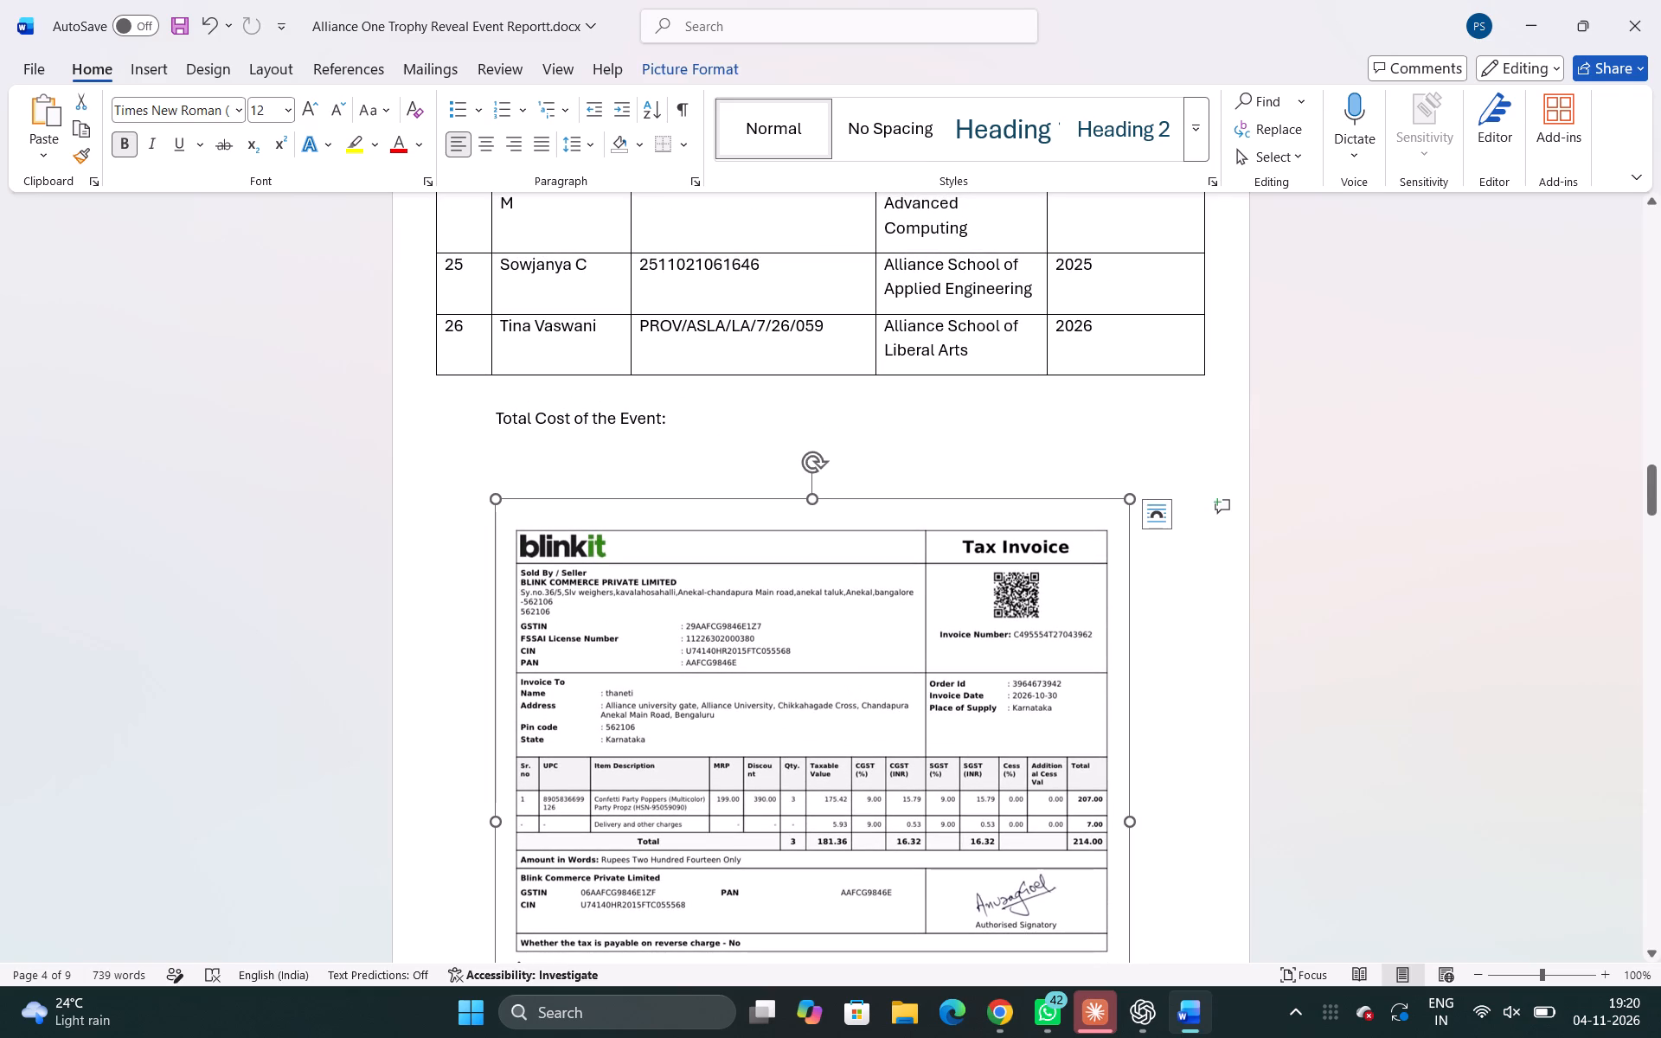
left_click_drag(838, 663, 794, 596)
Make the "Total Cost of the Event:" heading bold.
left_click_drag(683, 416, 501, 407)
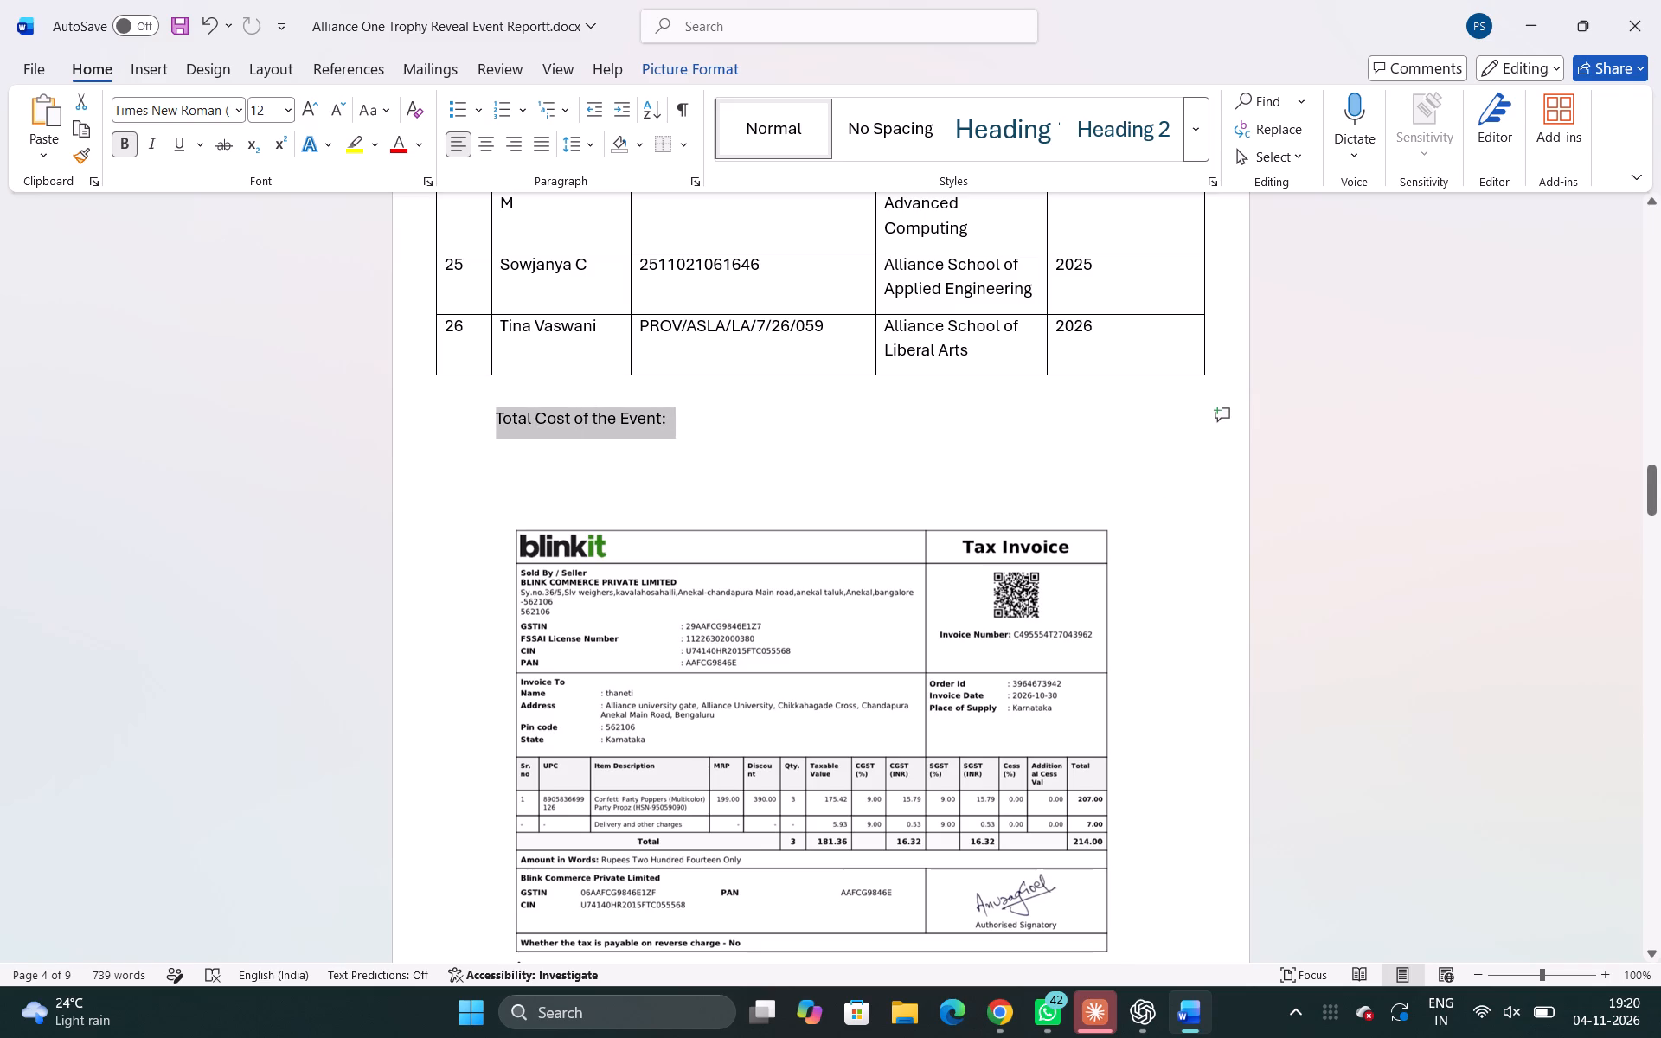
left_click_drag(501, 407, 502, 407)
left_click(516, 368)
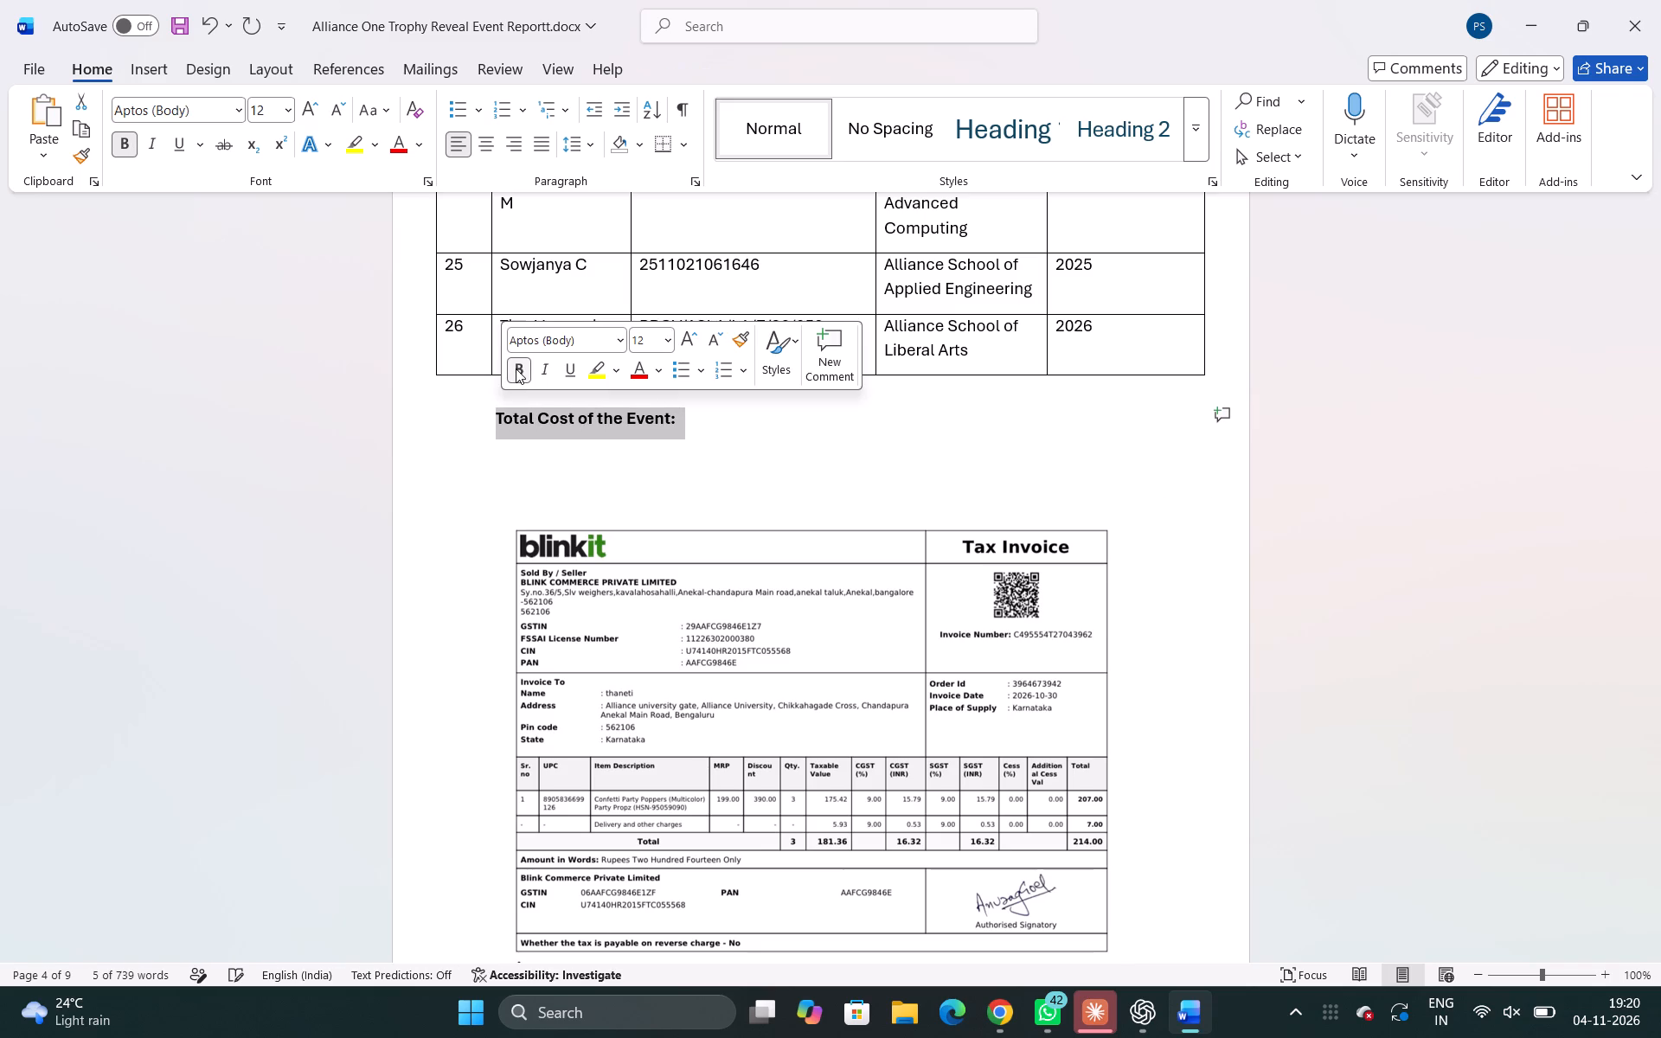
Insert two blank lines before the Conclusion heading so that it starts on the same page as its paragraph.
left_click(1335, 529)
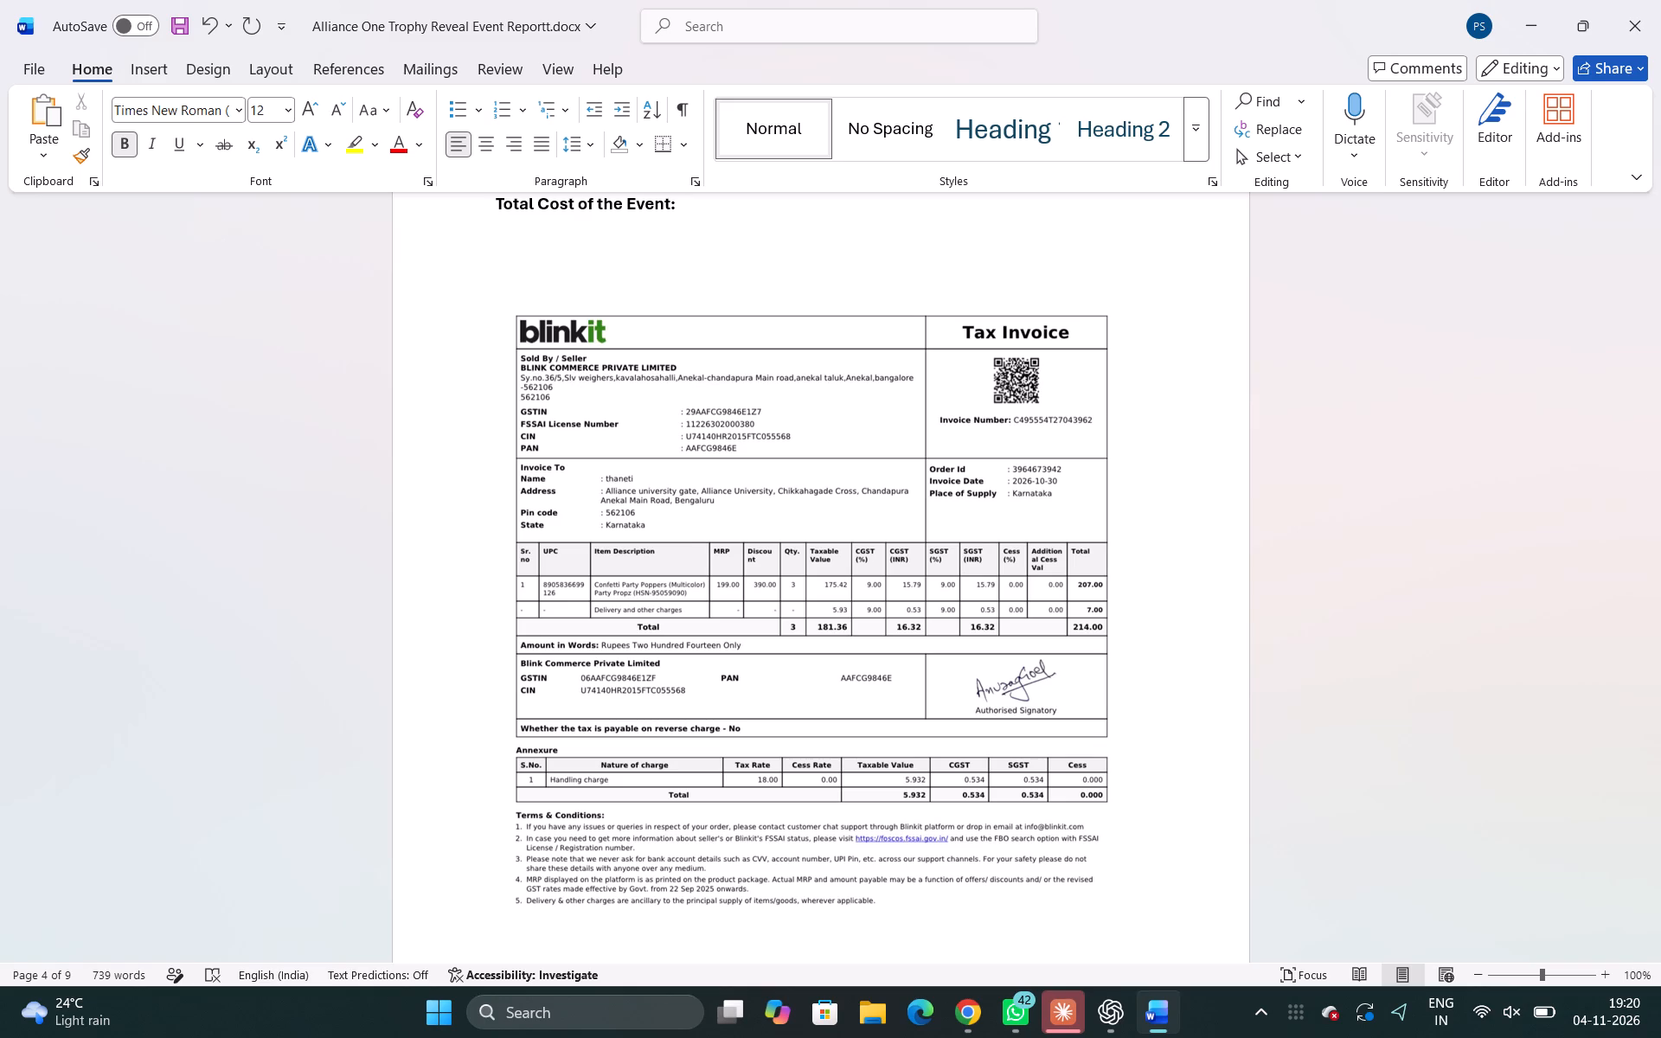
scroll(1071, 659, "down", 2)
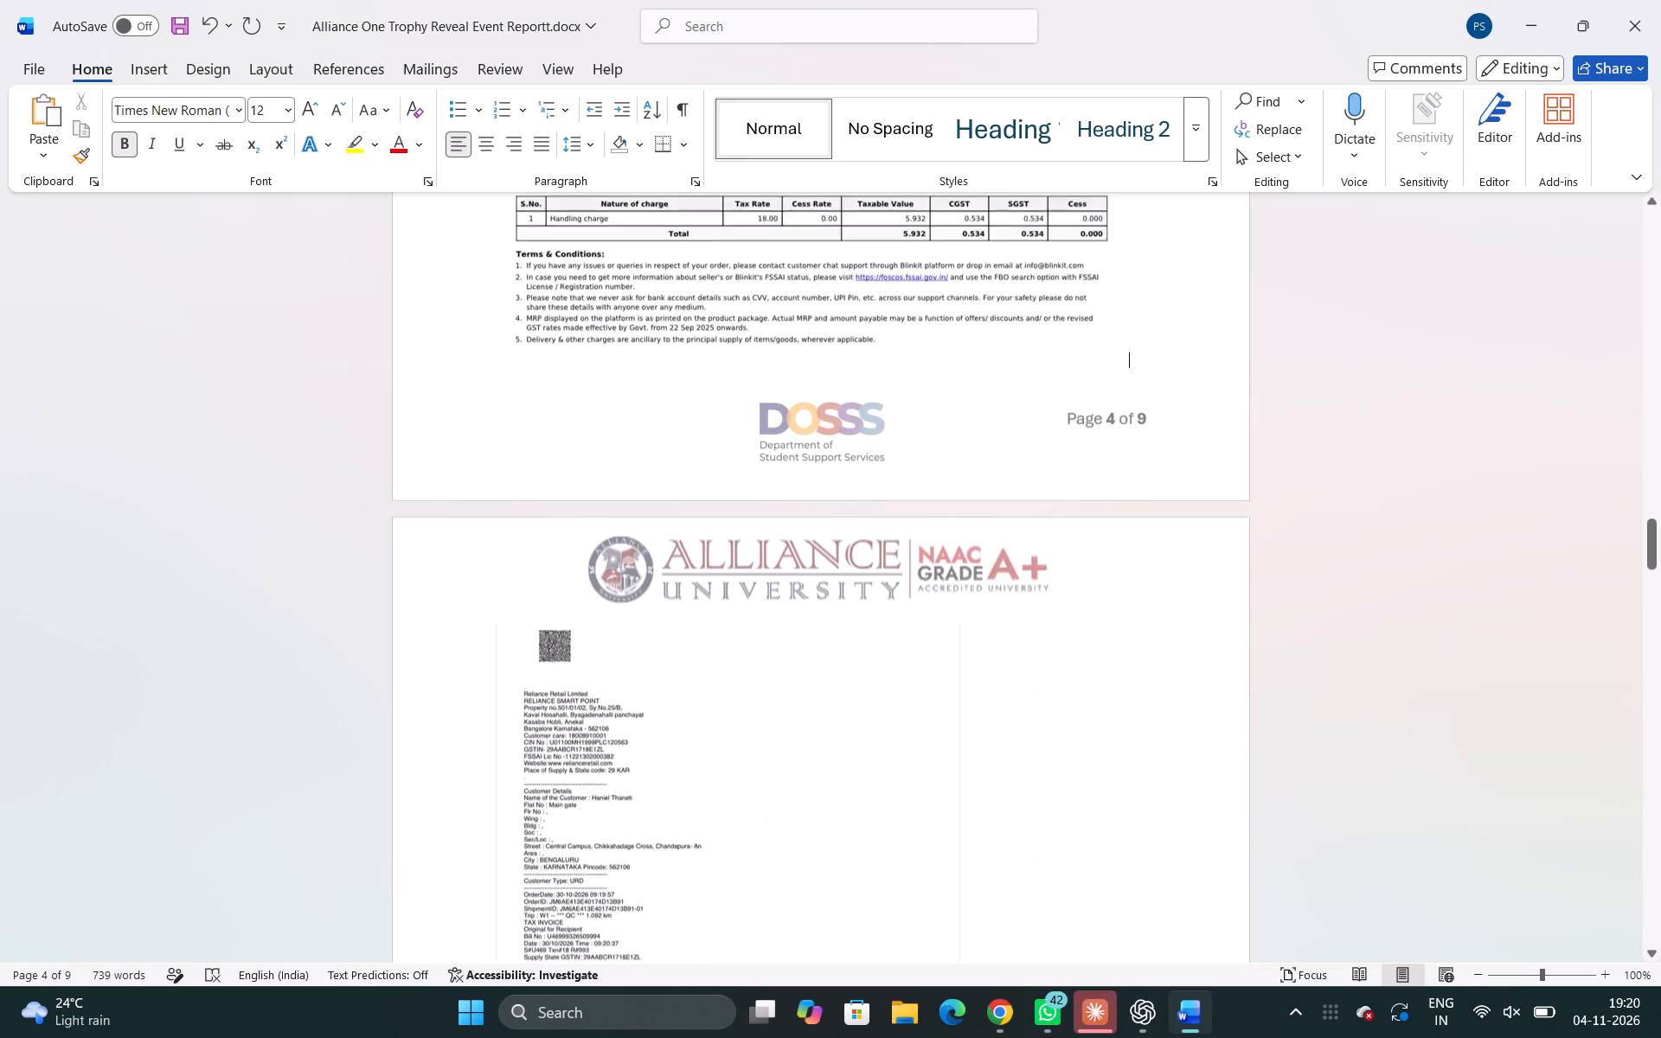
scroll(1071, 659, "down", 6)
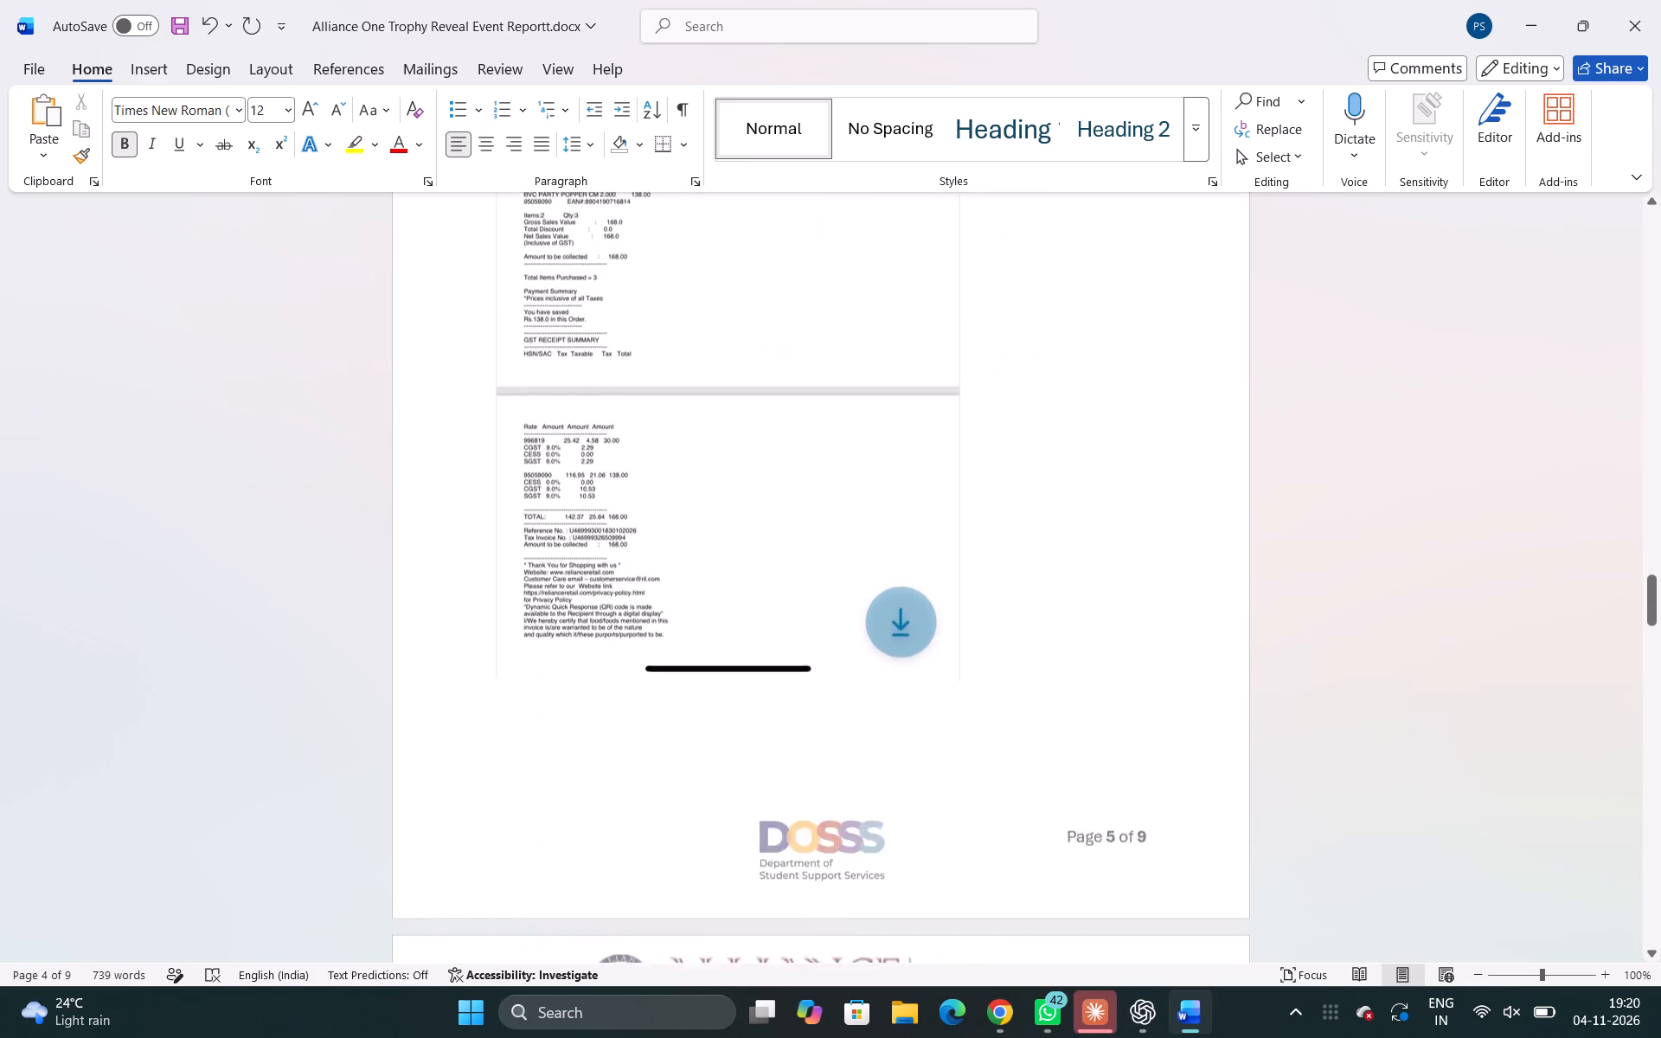
scroll(1071, 659, "down", 5)
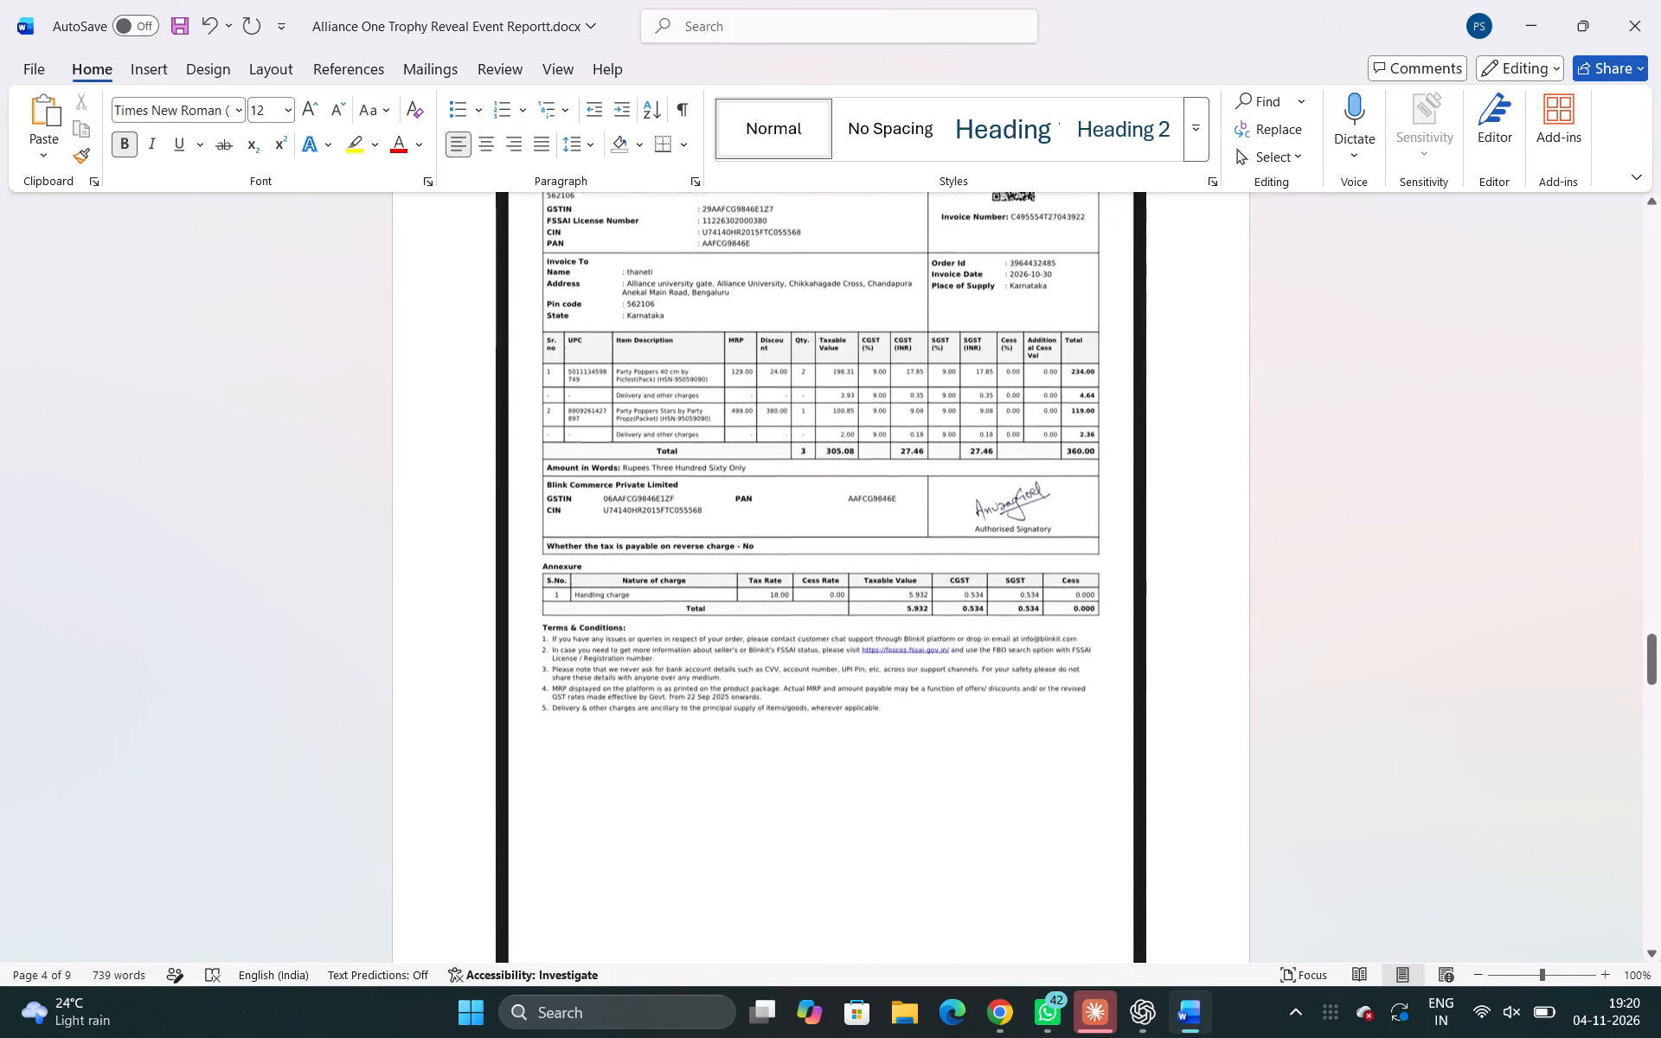
scroll(1071, 659, "down", 5)
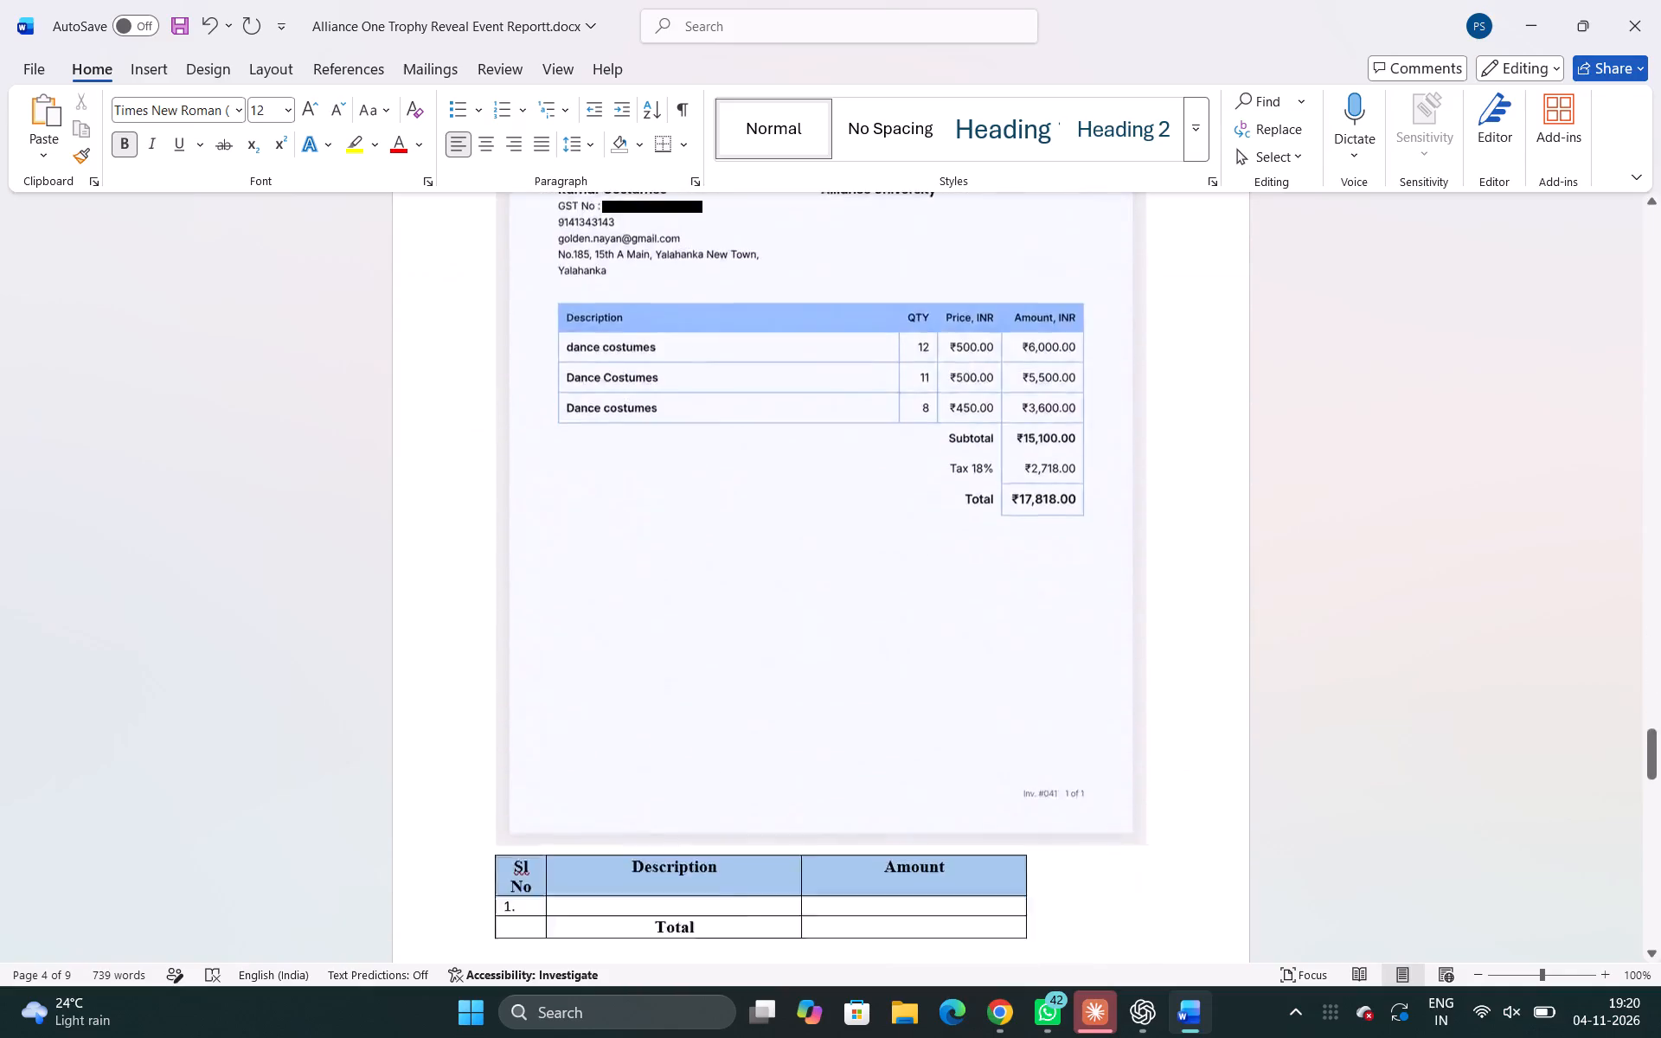
scroll(1071, 659, "down", 4)
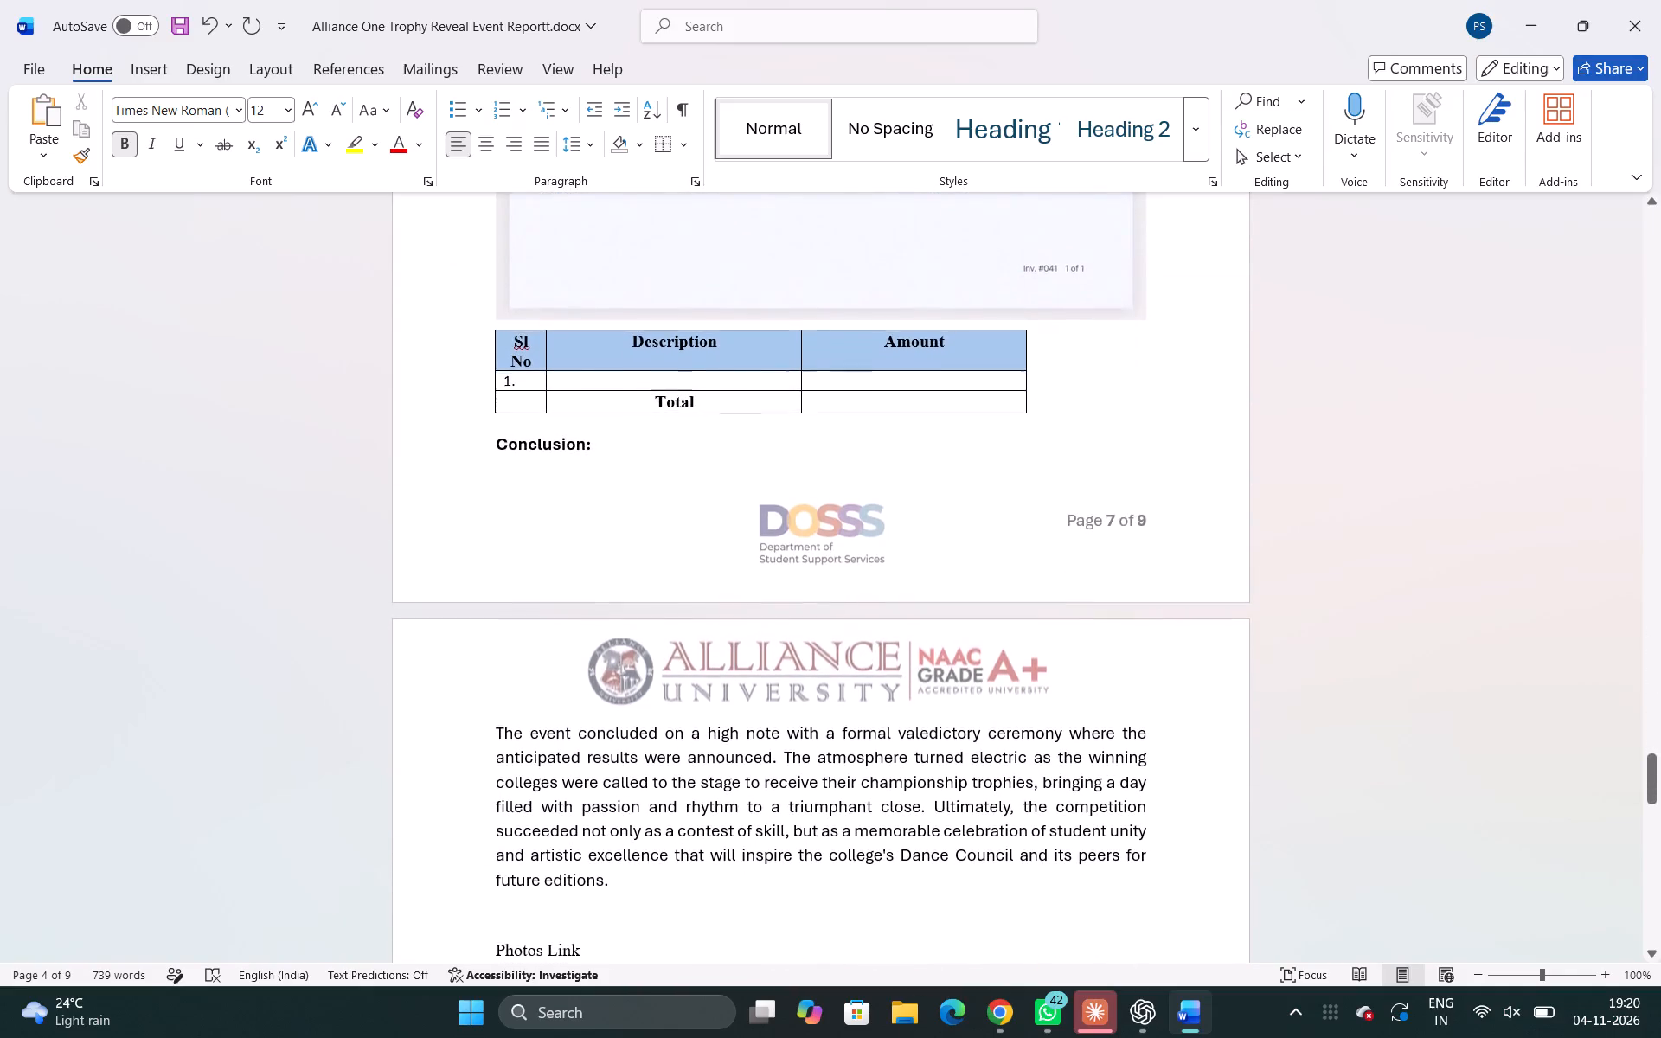
left_click(1033, 413)
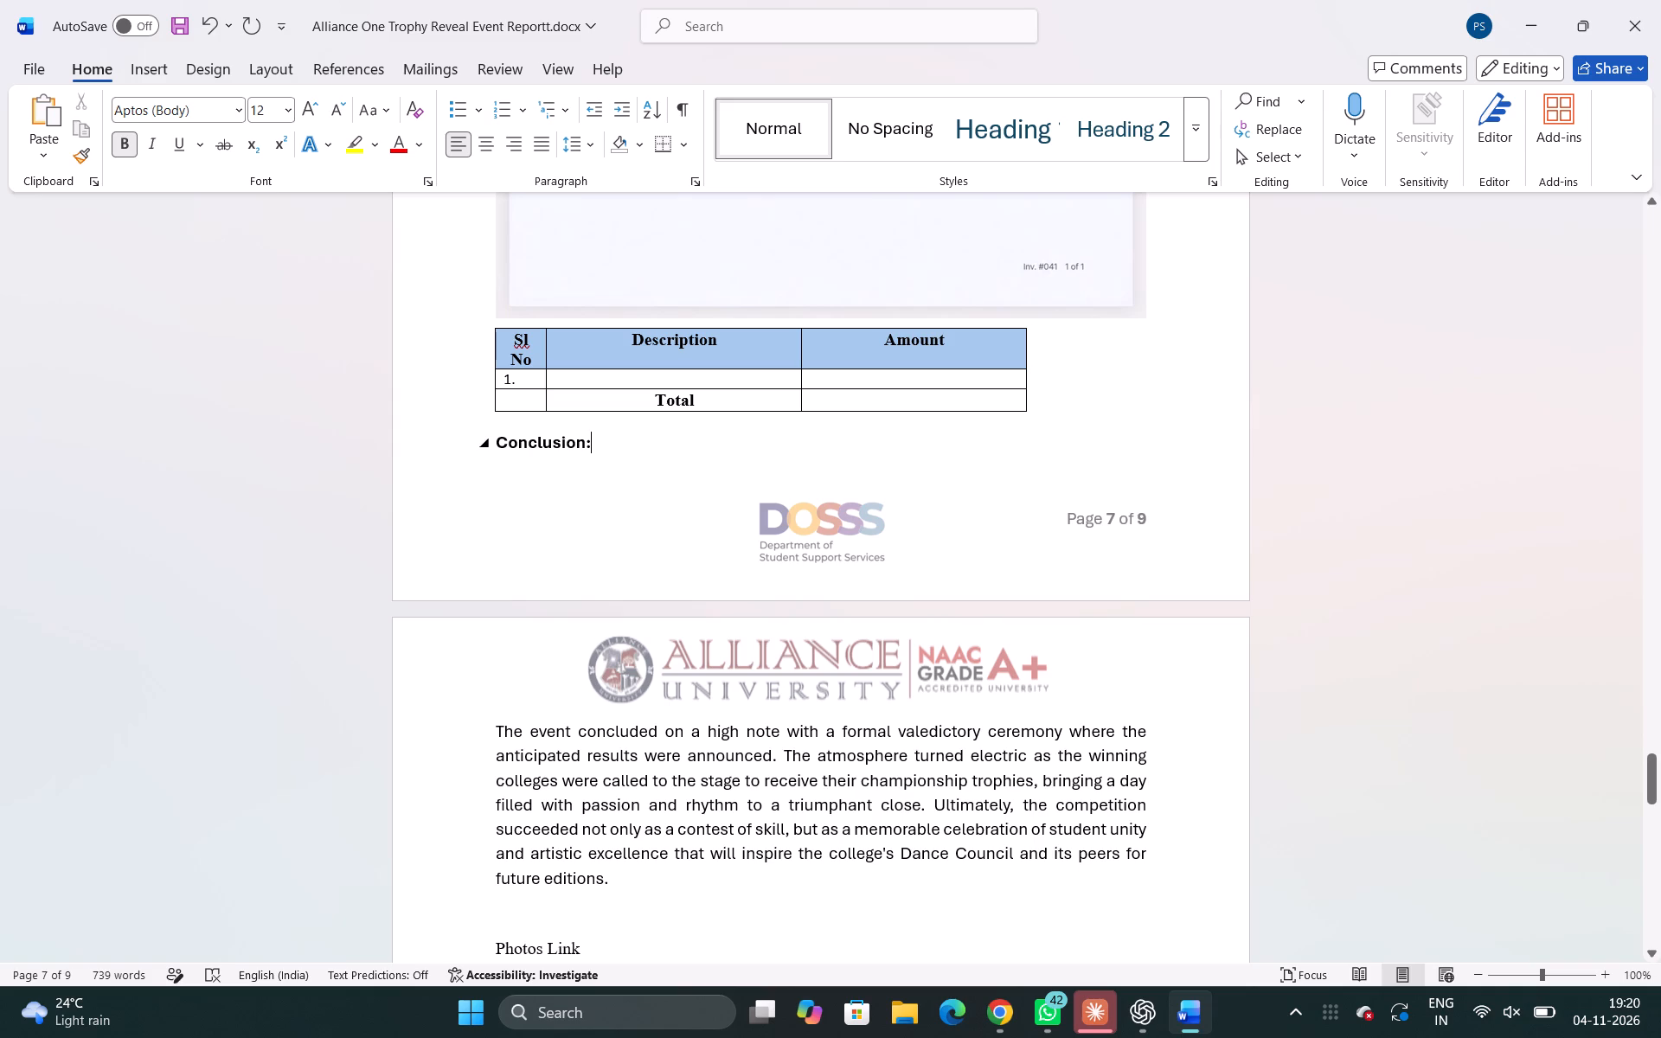
left_click(1035, 416)
left_click(494, 433)
key("Return")
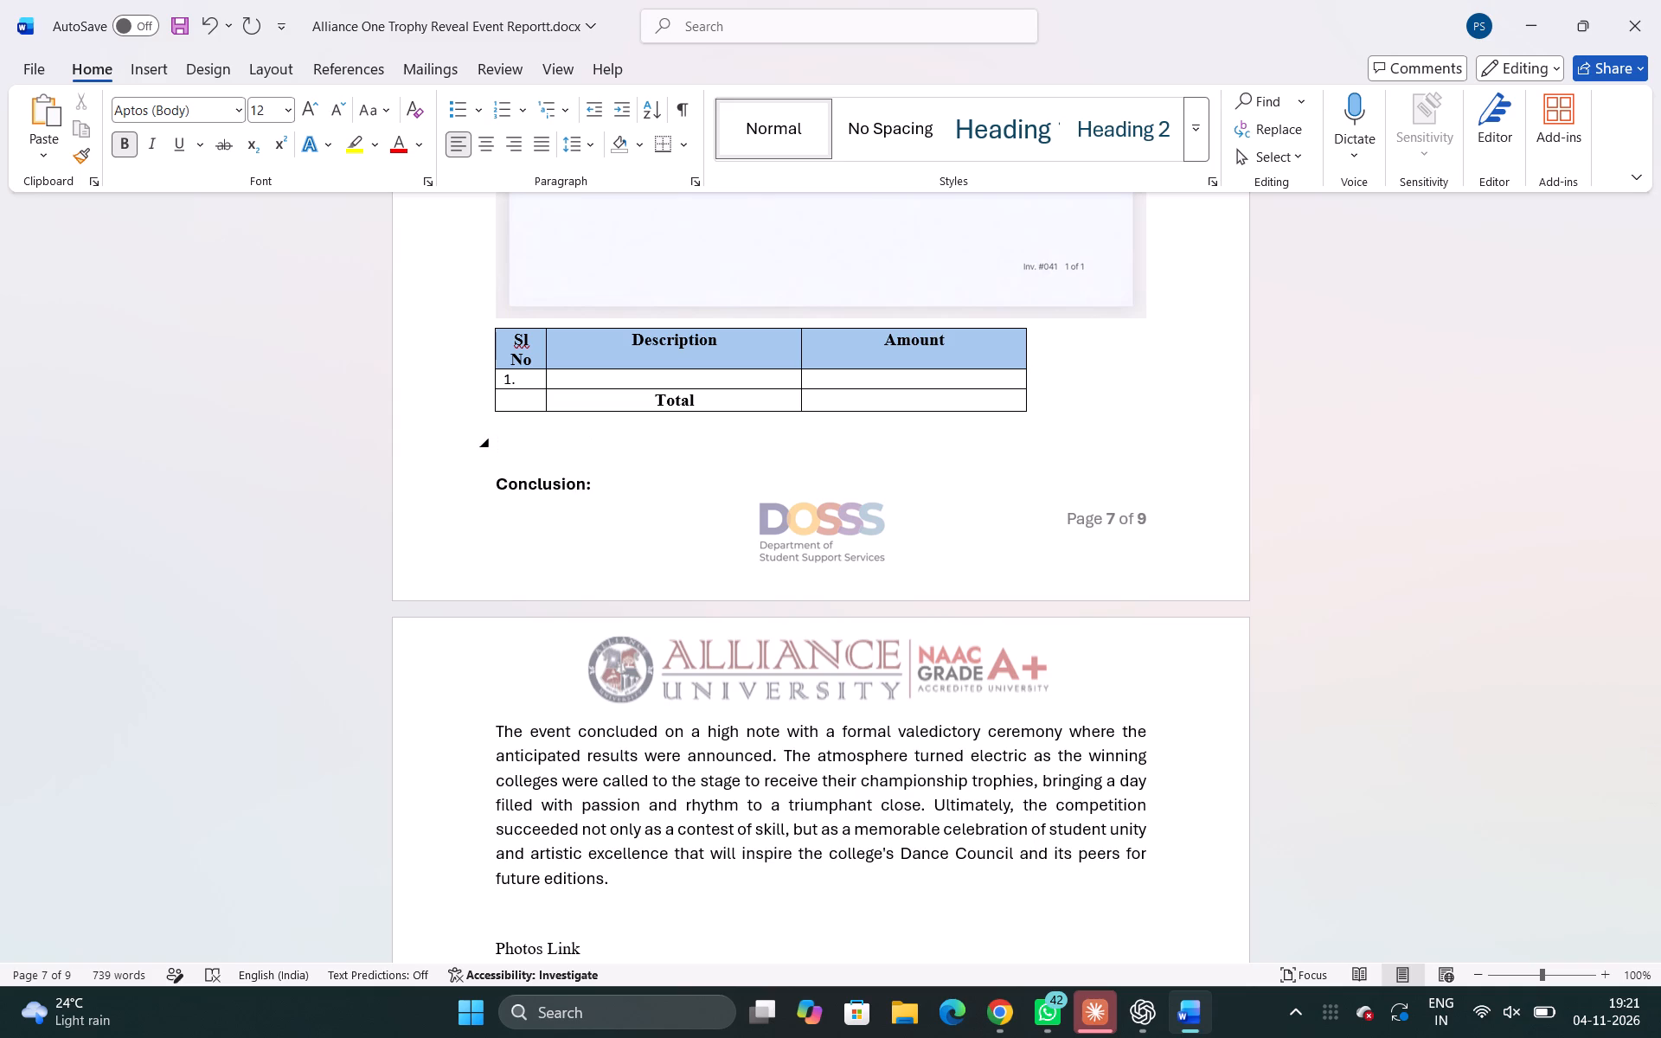
key("Return")
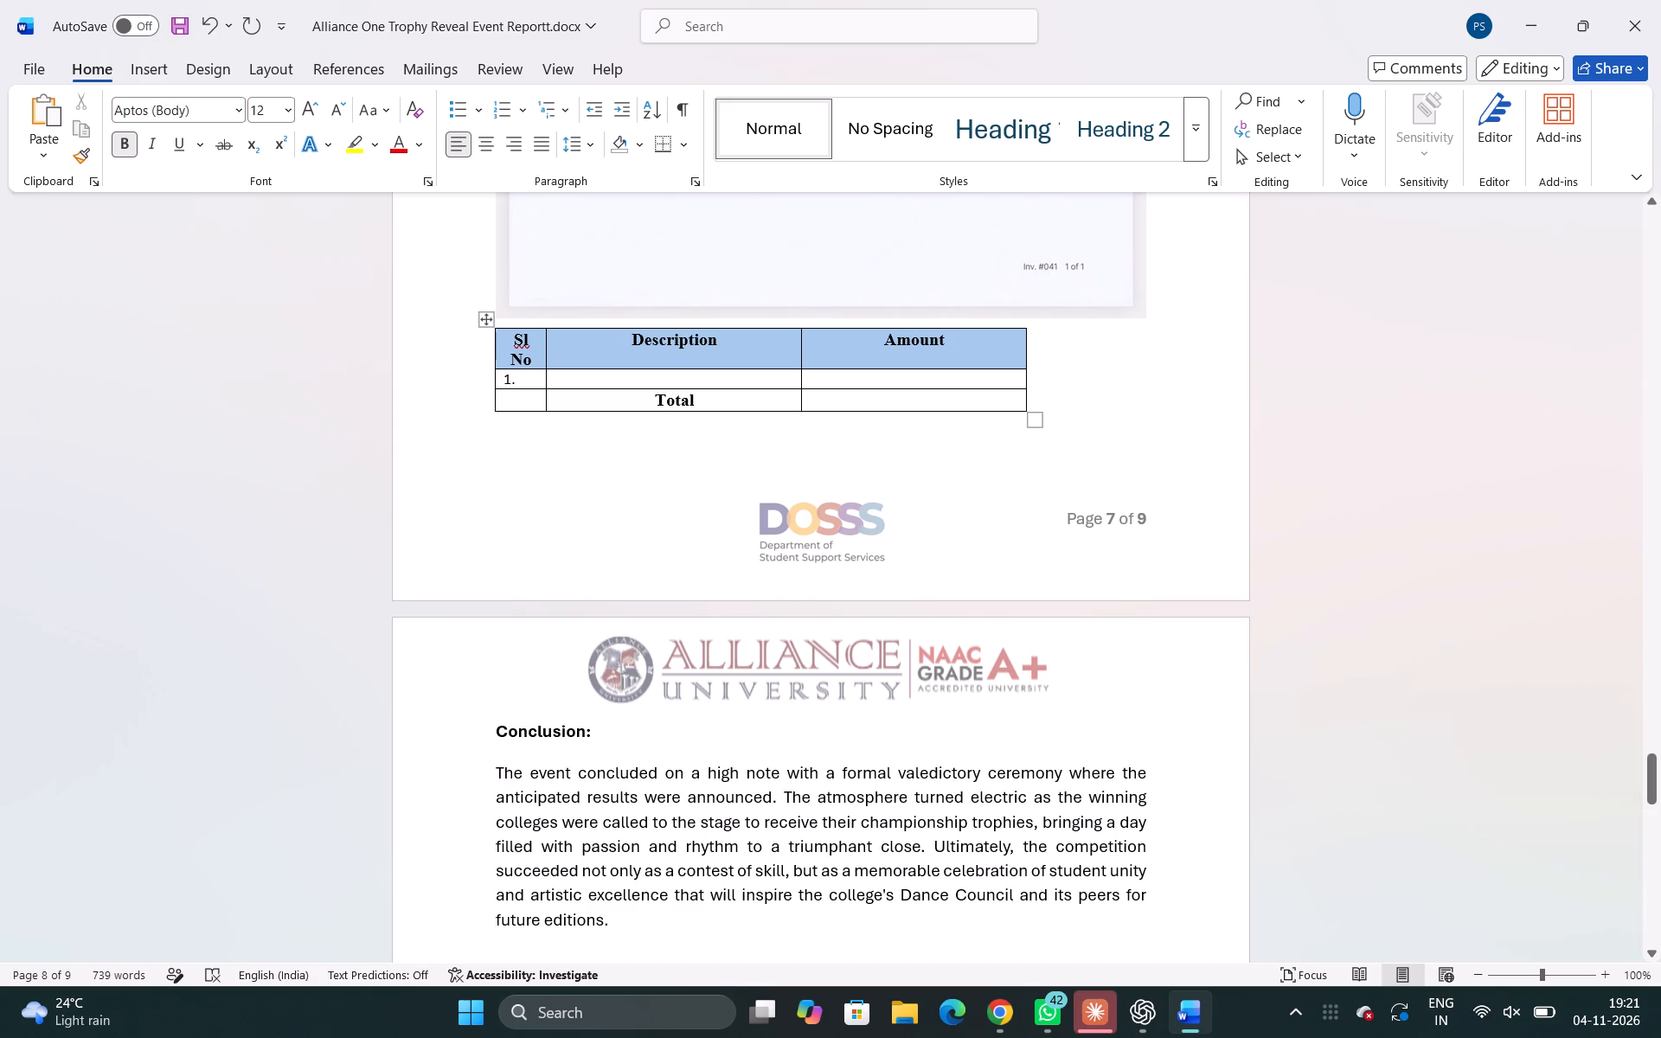
Delete the unfilled Sl No, Description and Amount table below the costumes invoice image.
left_click_drag(1038, 403, 818, 344)
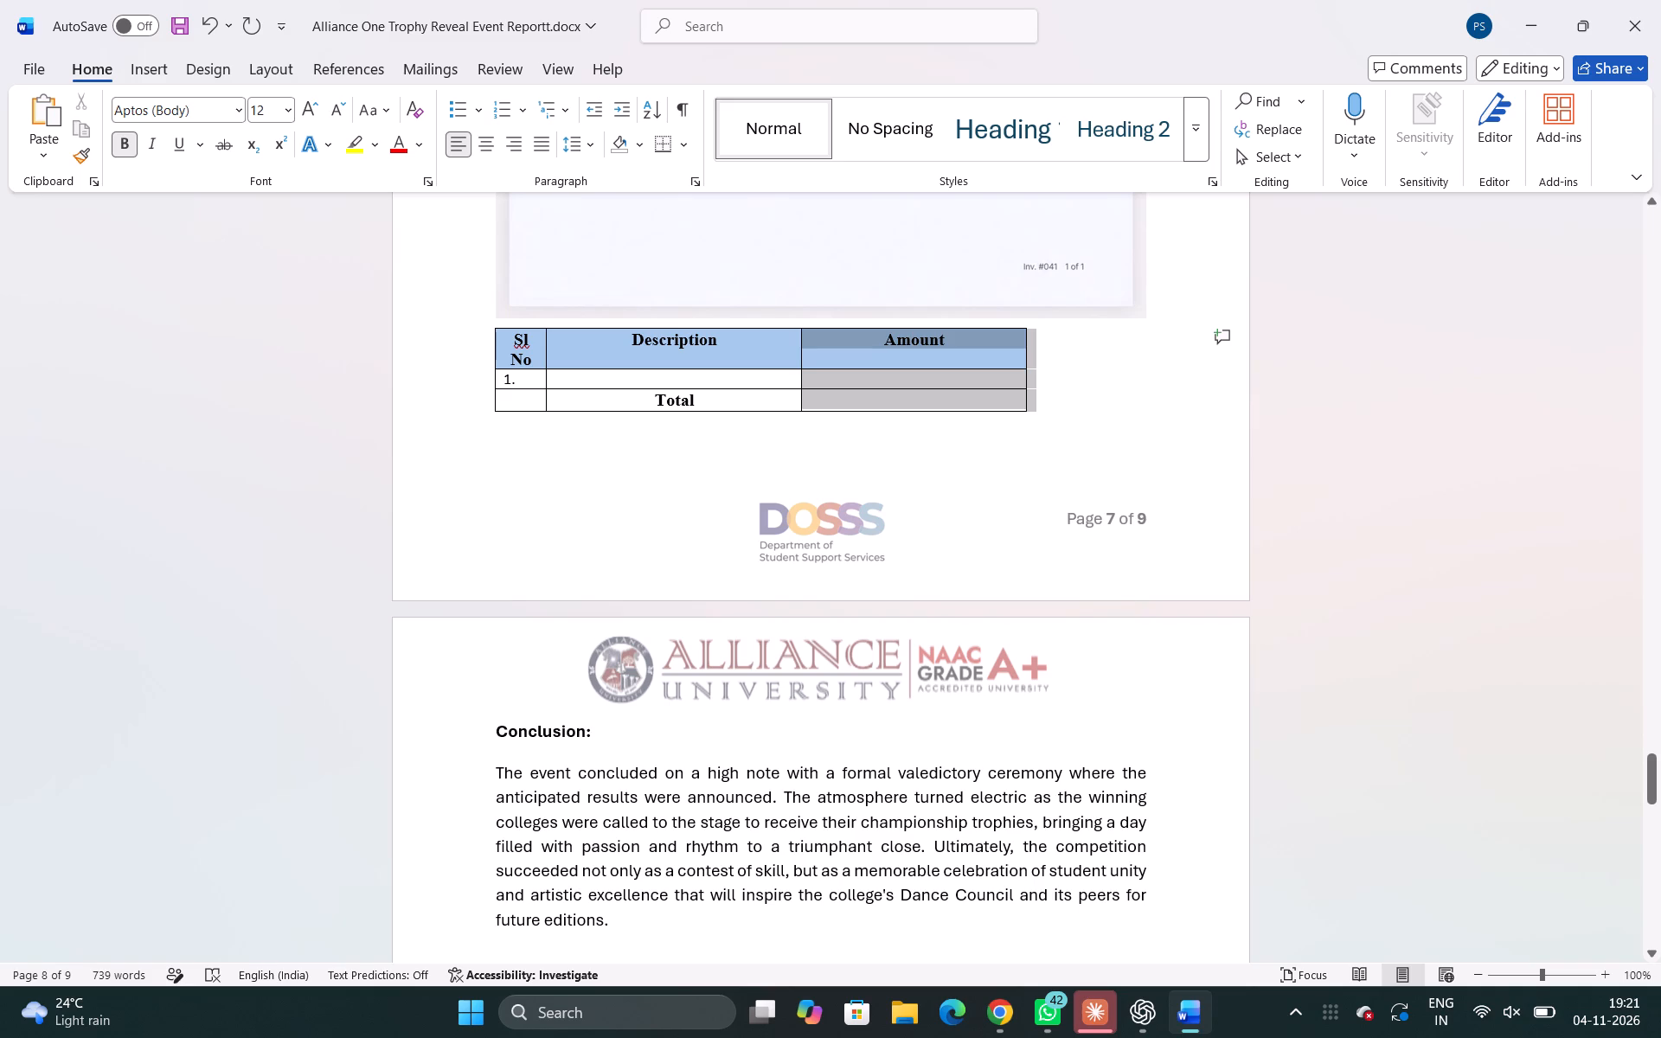
left_click_drag(818, 344, 517, 330)
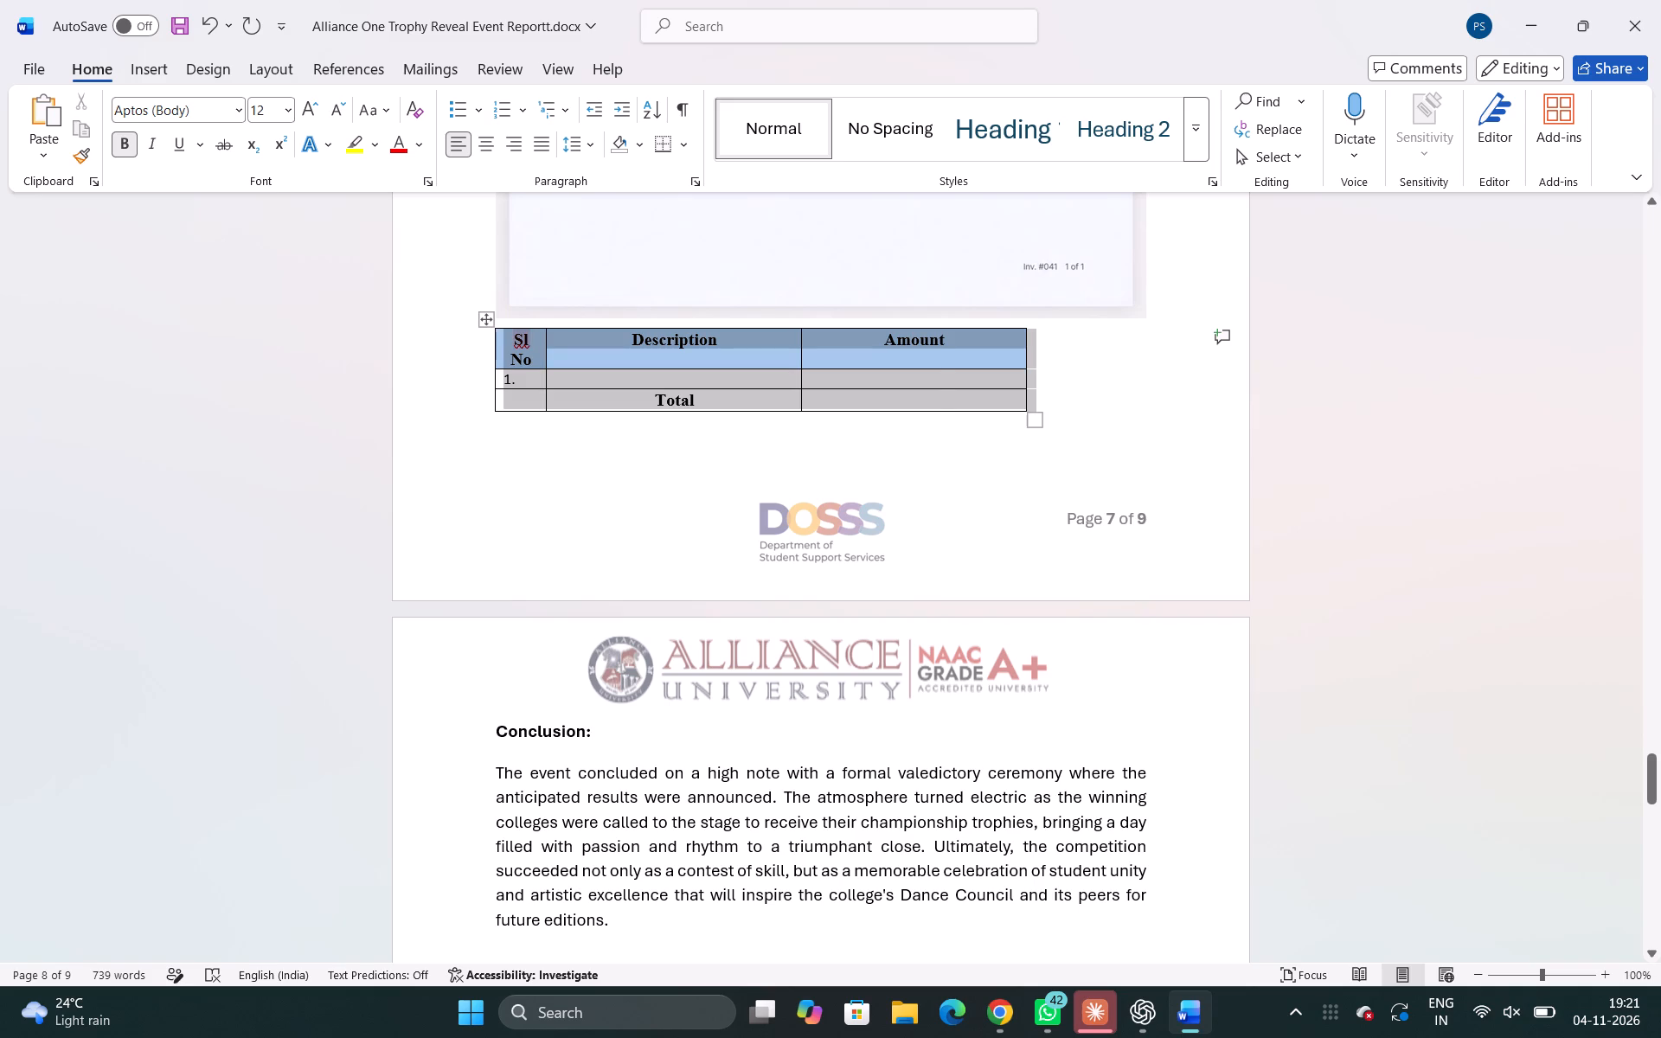
key("BackSpace")
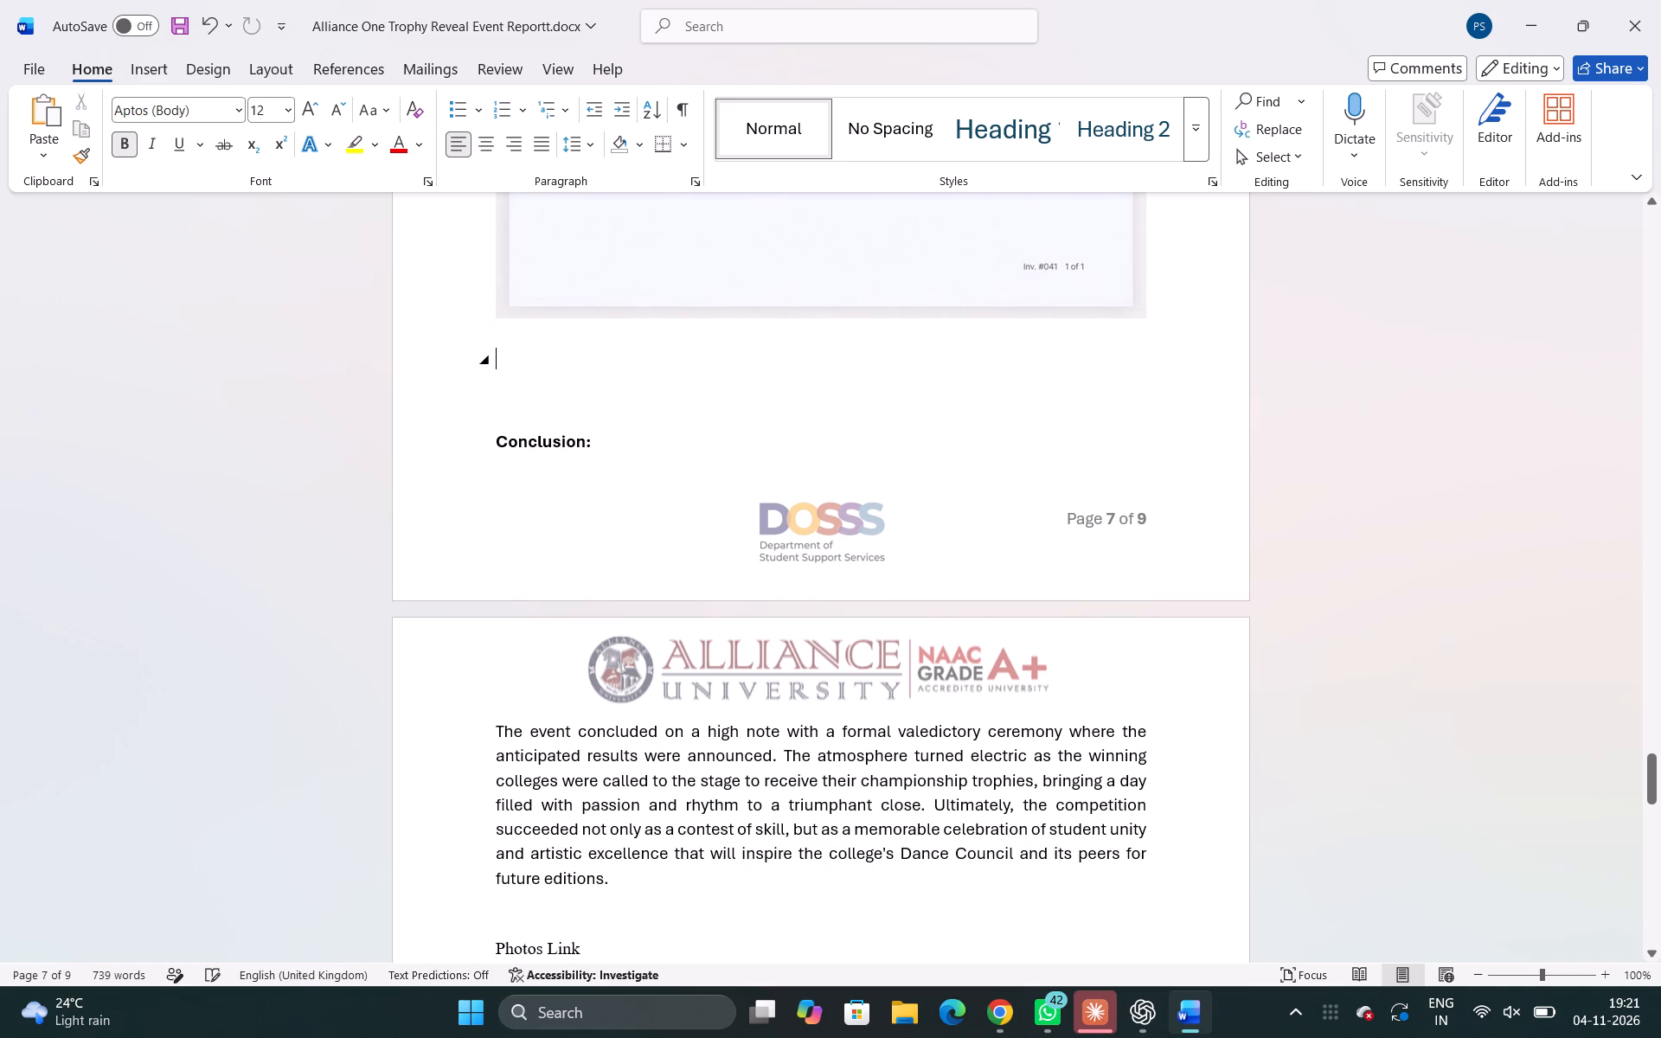
Insert two more blank lines before the Conclusion heading to push it onto the page with its paragraph.
left_click(496, 435)
key("Return")
key("Return")
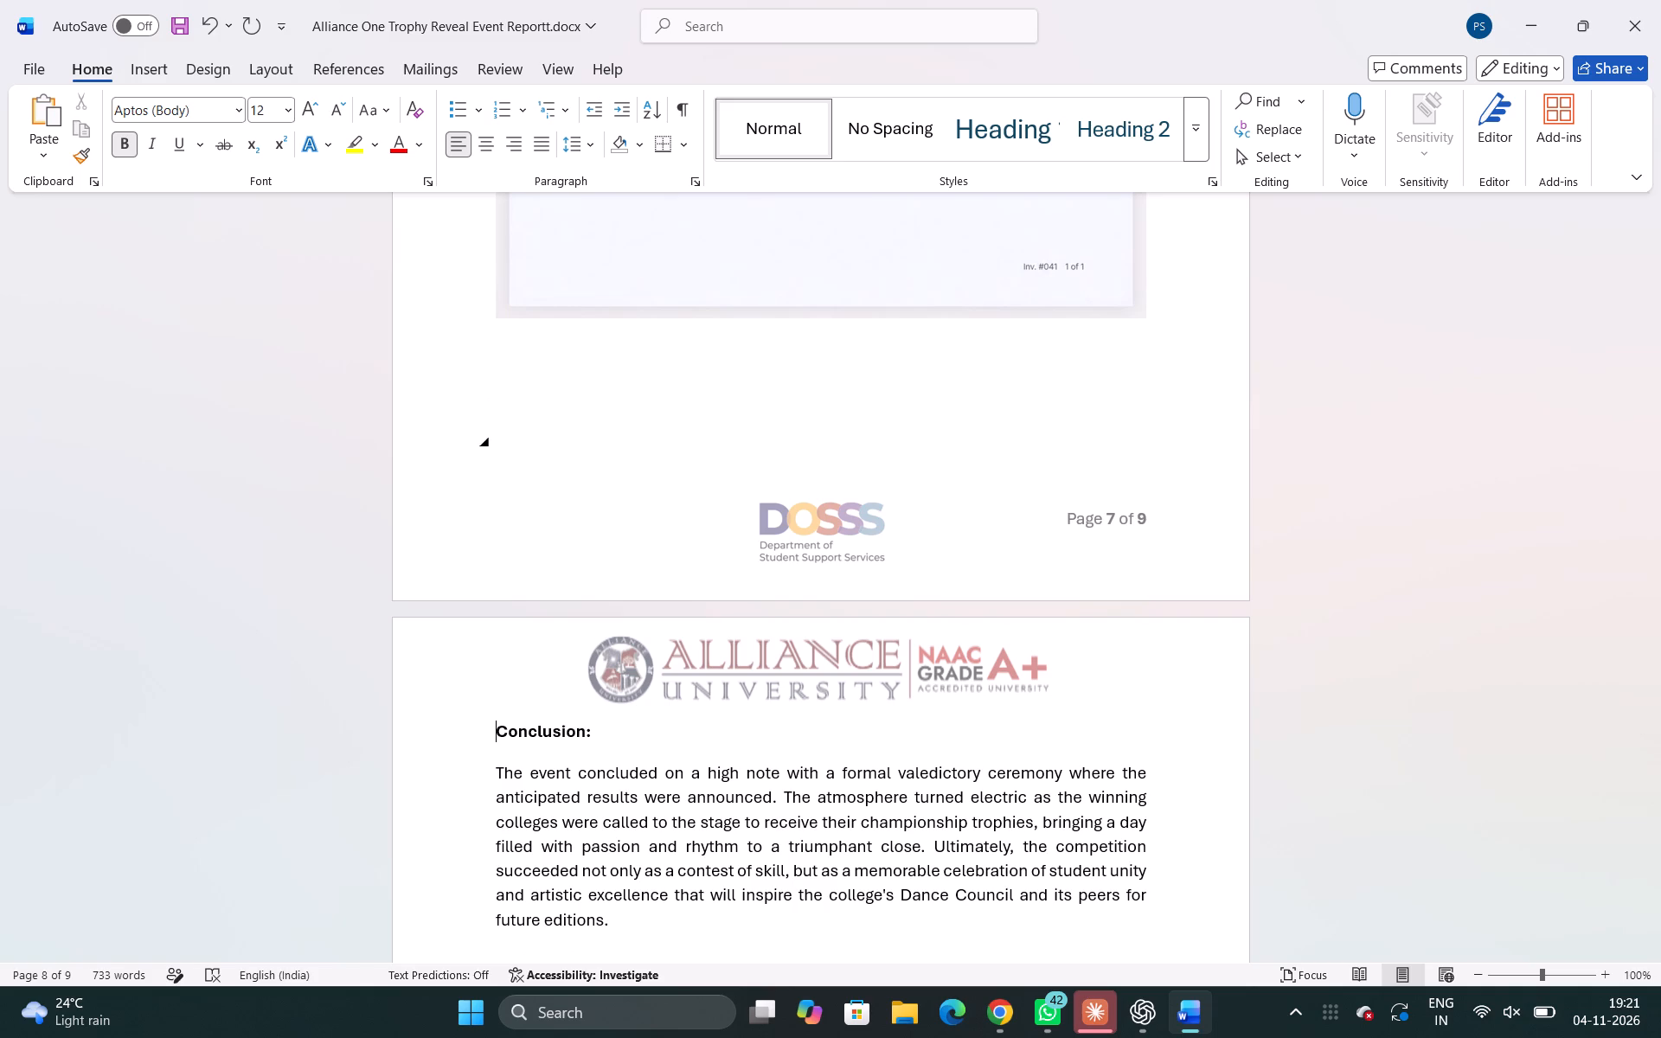
Delete the "Photos Link" line below the Conclusion paragraph.
scroll(496, 435, "down", 1)
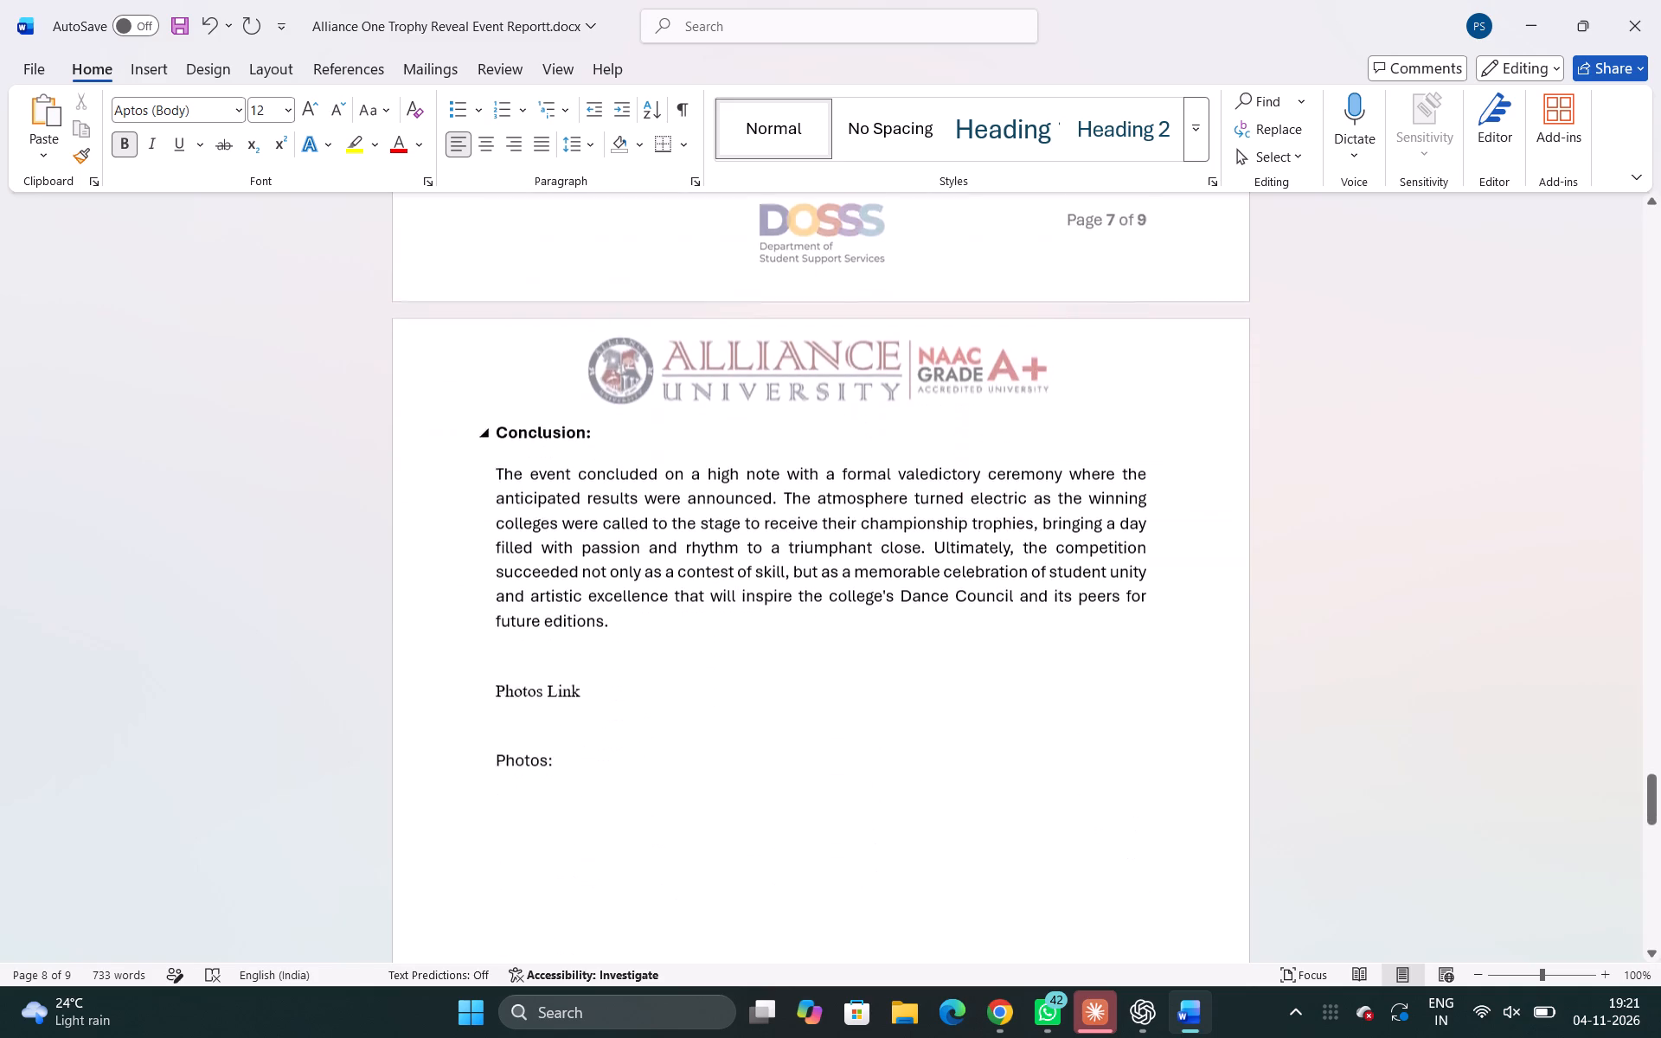
scroll(496, 435, "down", 2)
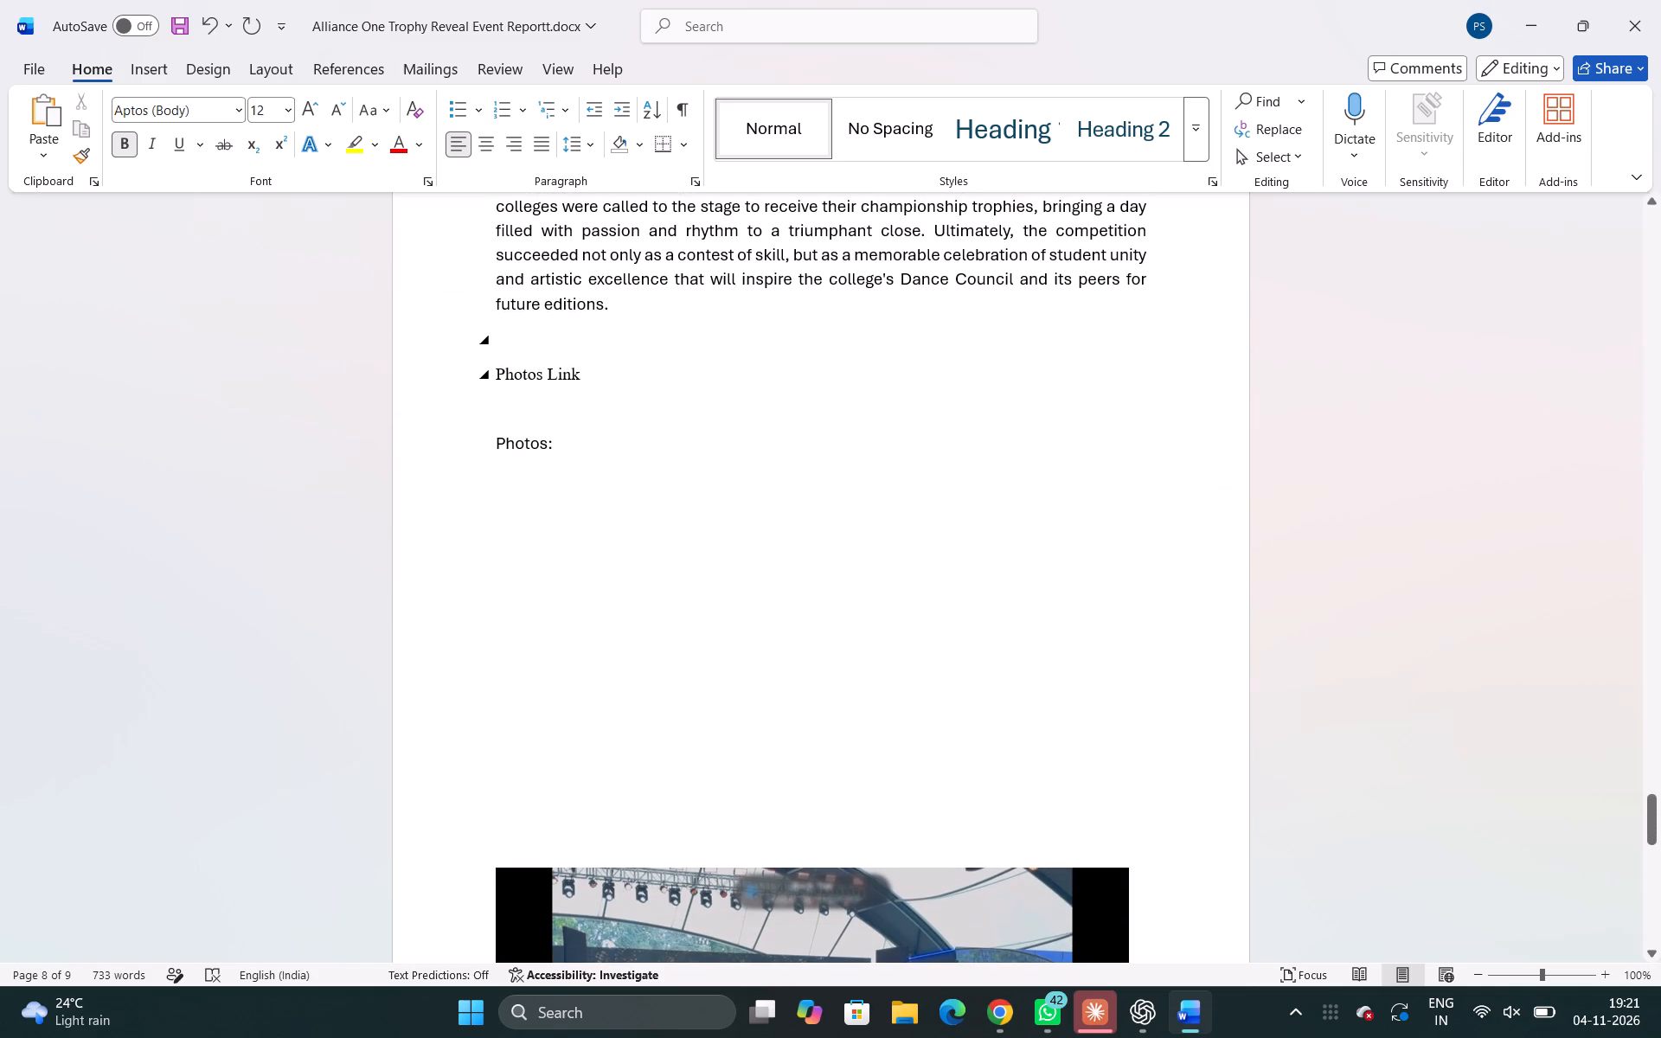
left_click_drag(582, 379, 505, 375)
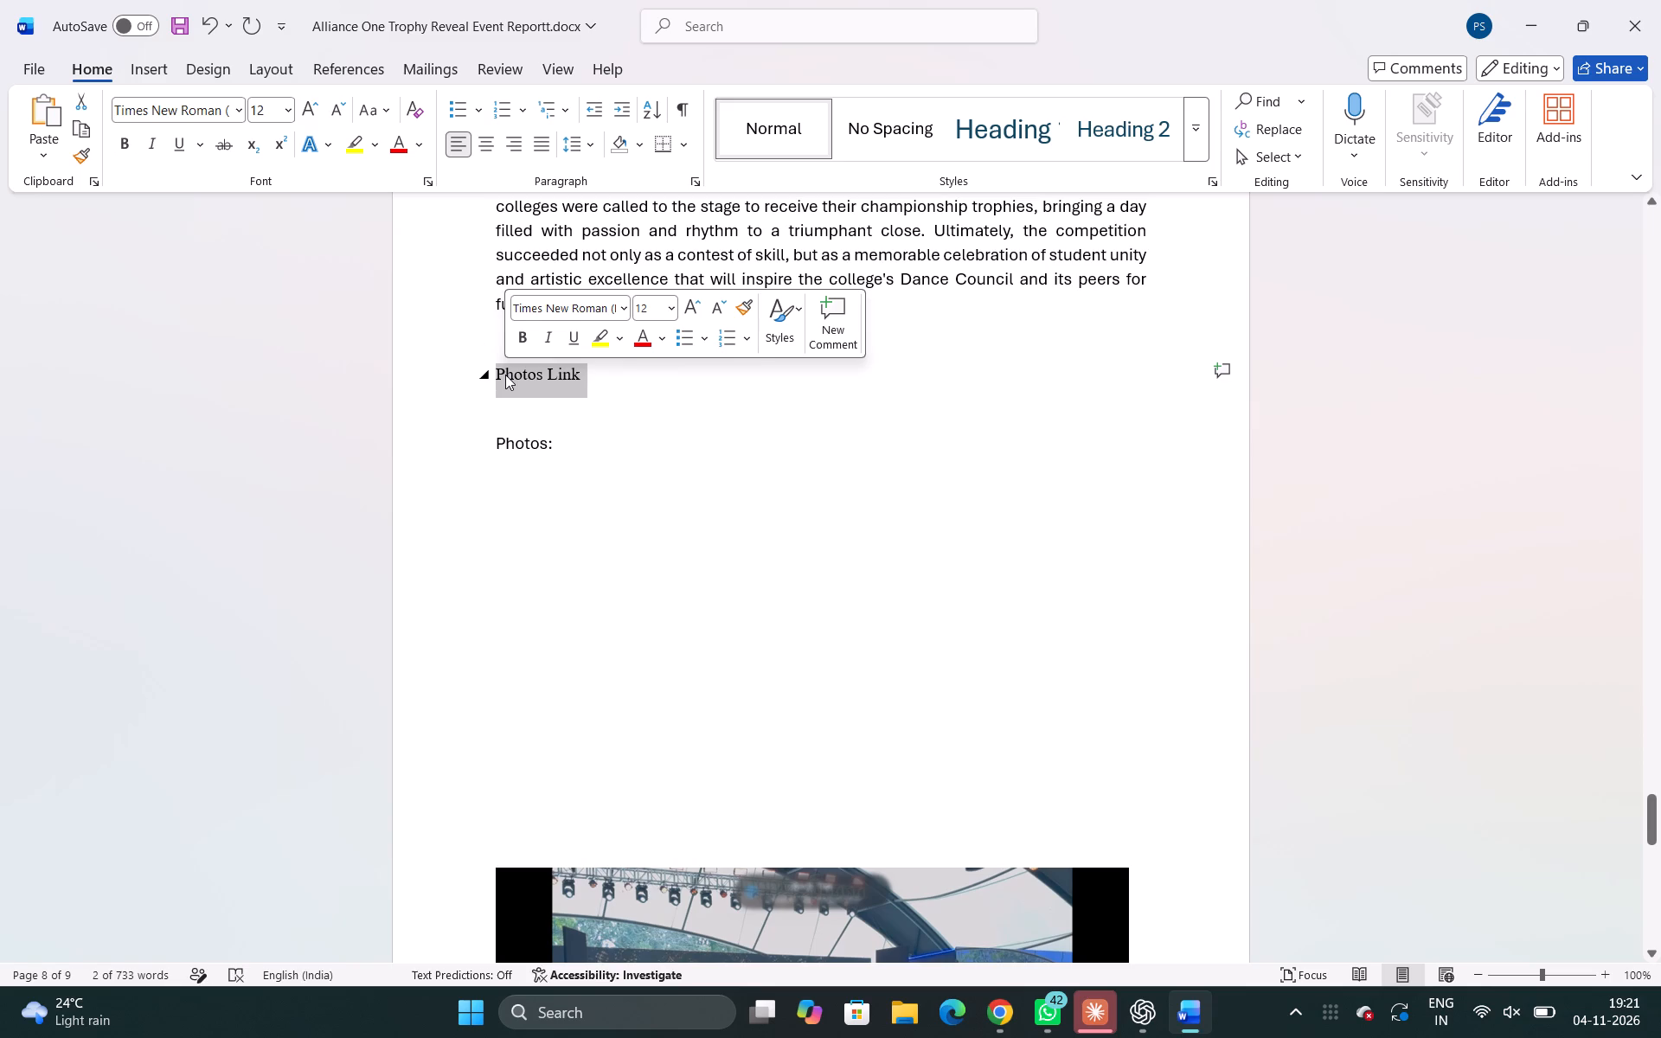
key("BackSpace")
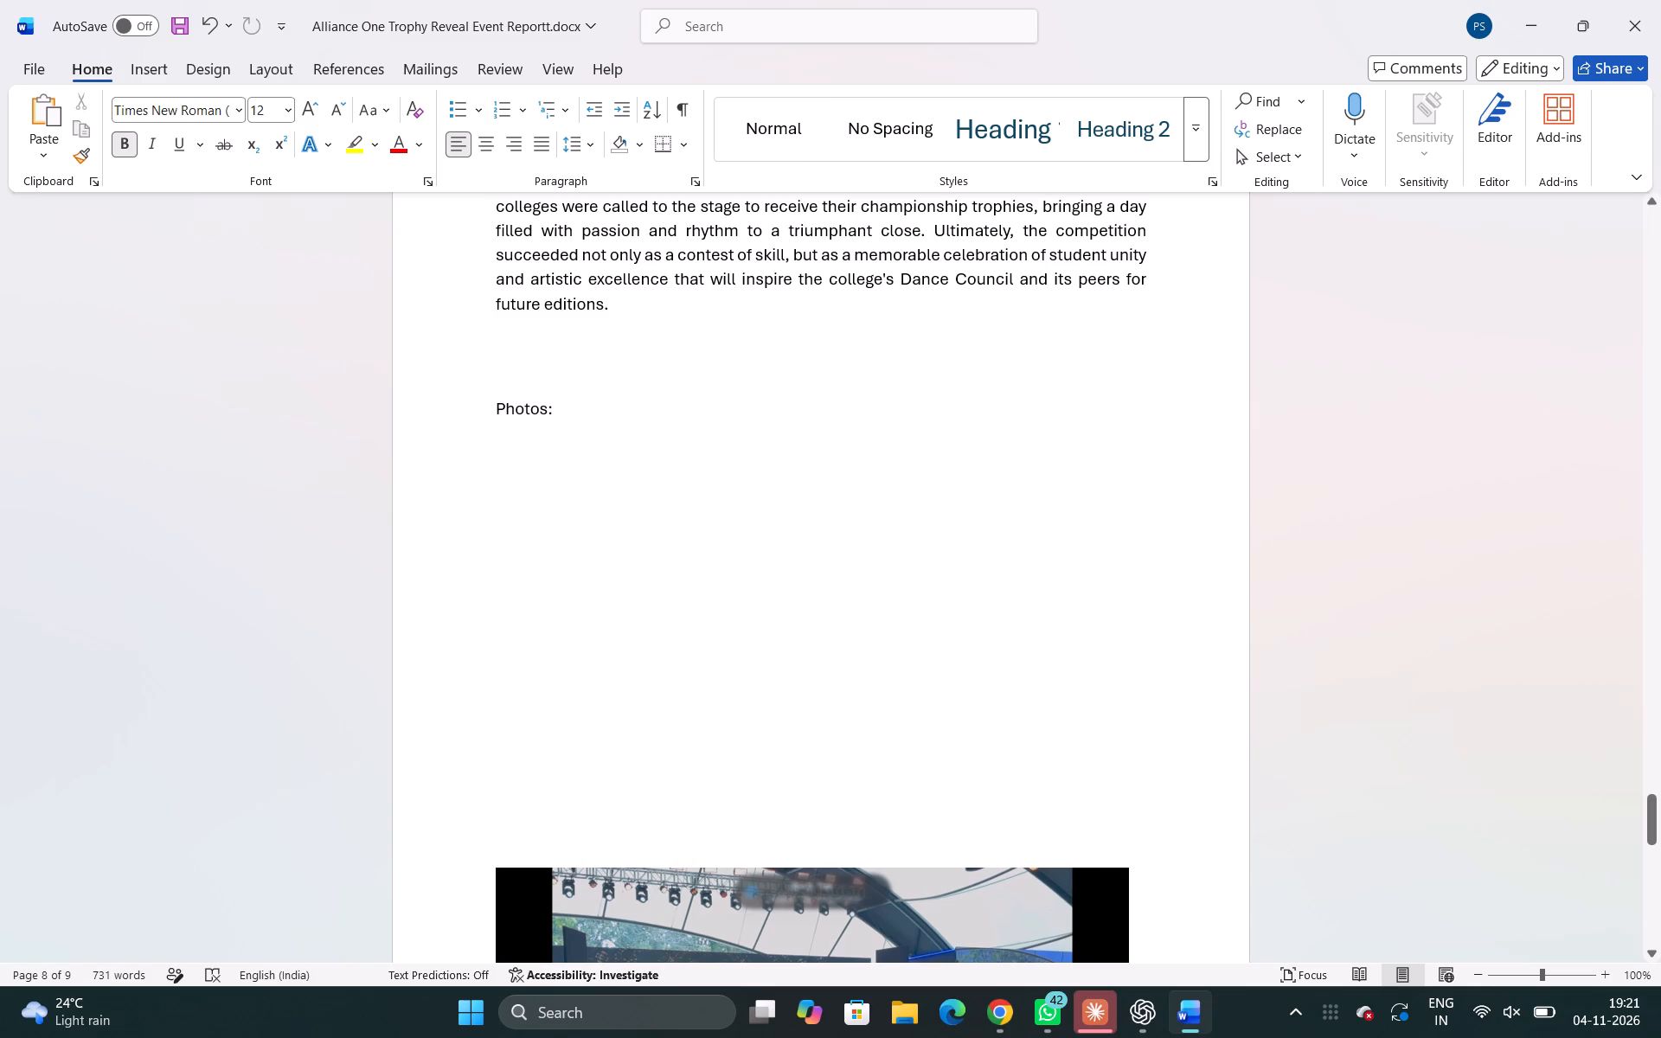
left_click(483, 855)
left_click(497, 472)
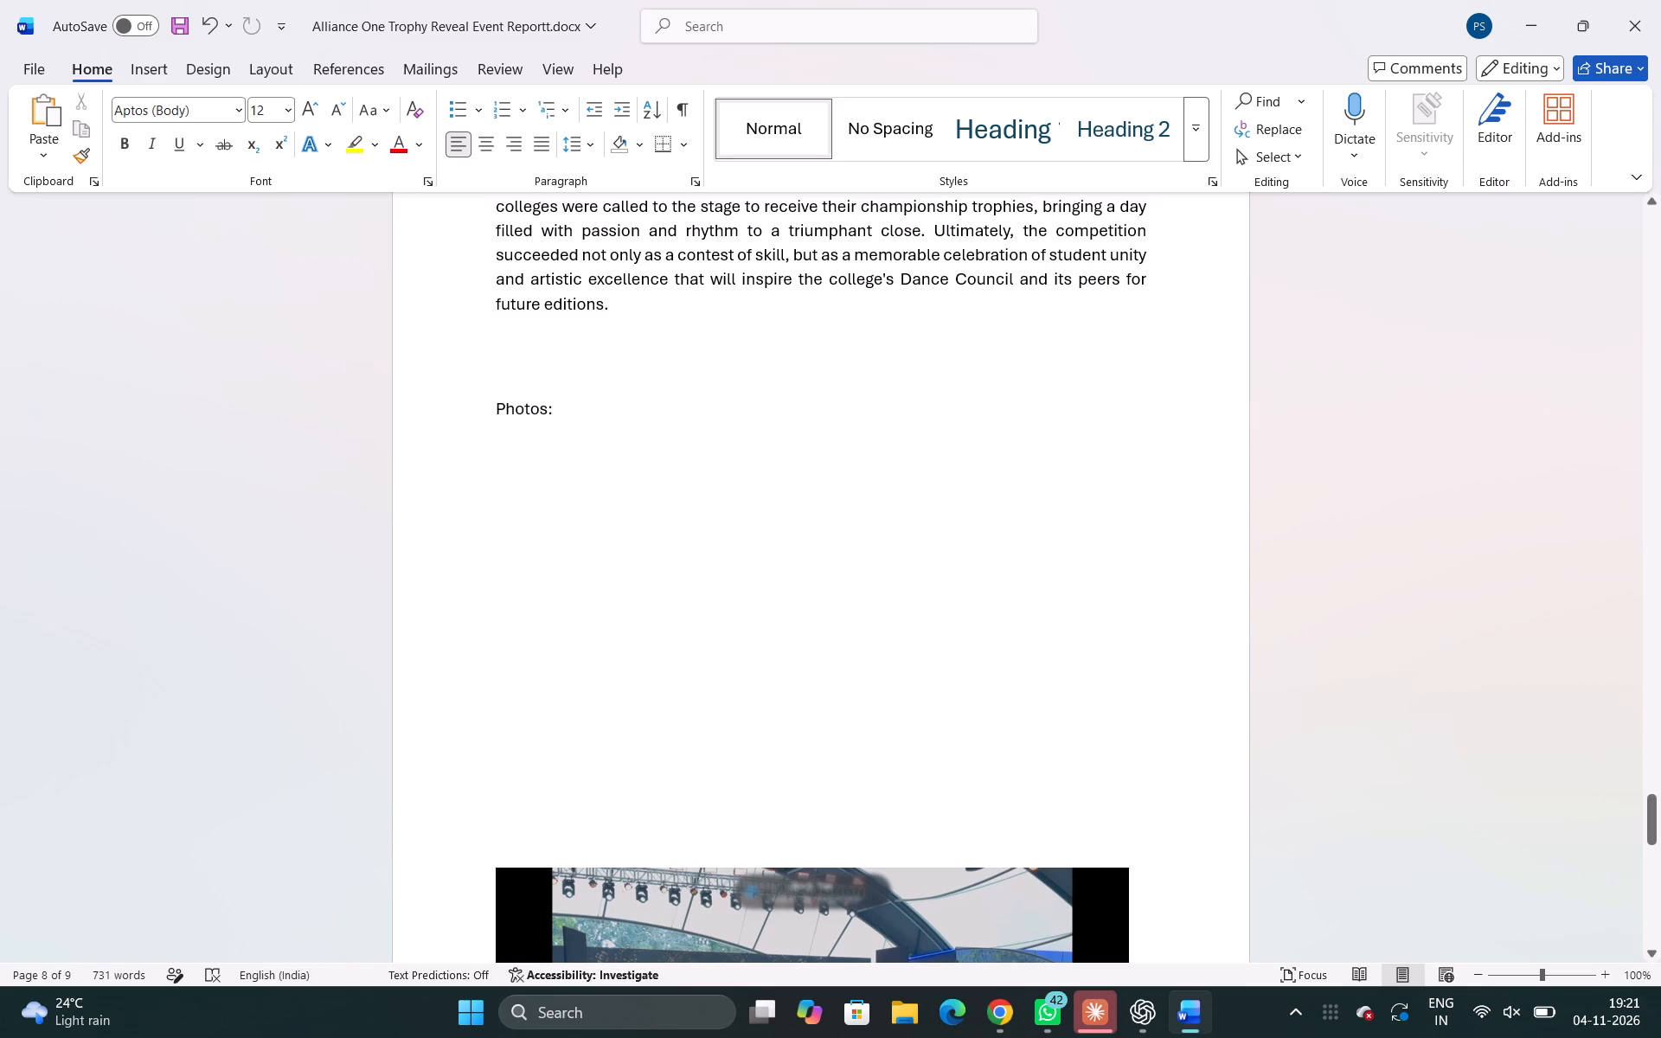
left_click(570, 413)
Crop the black bars off both sides of the stage performance photo.
scroll(573, 670, "down", 2)
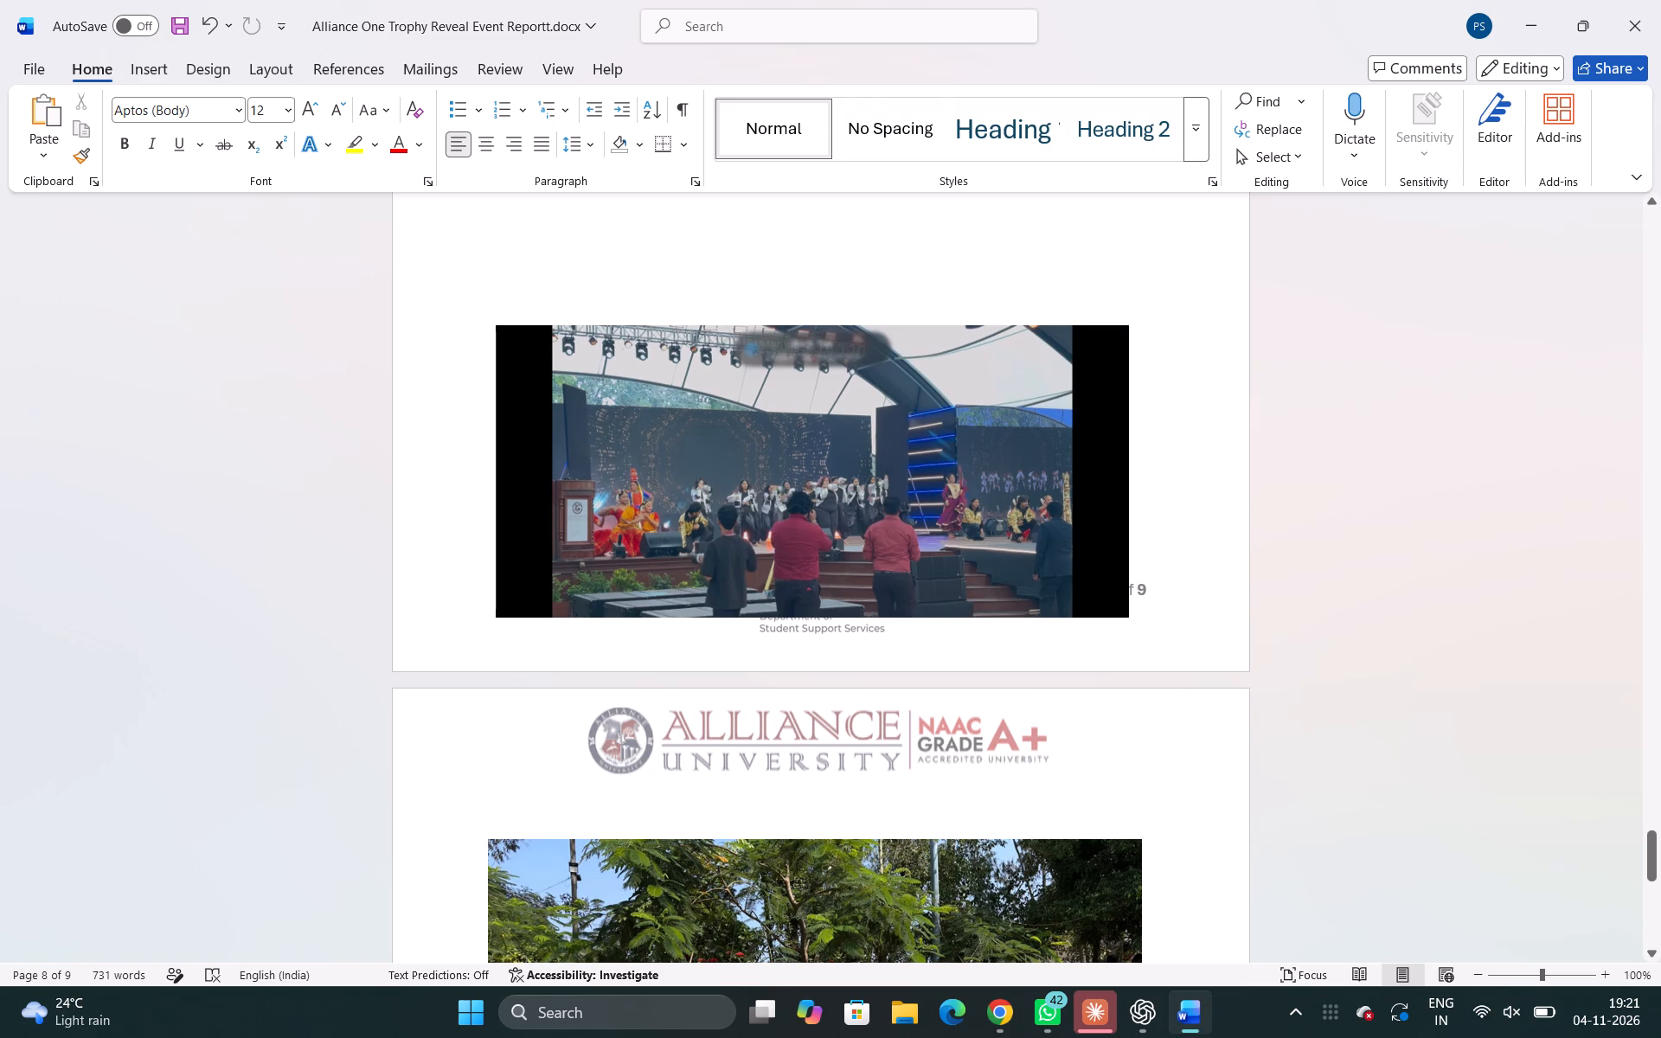
left_click(648, 448)
right_click(648, 448)
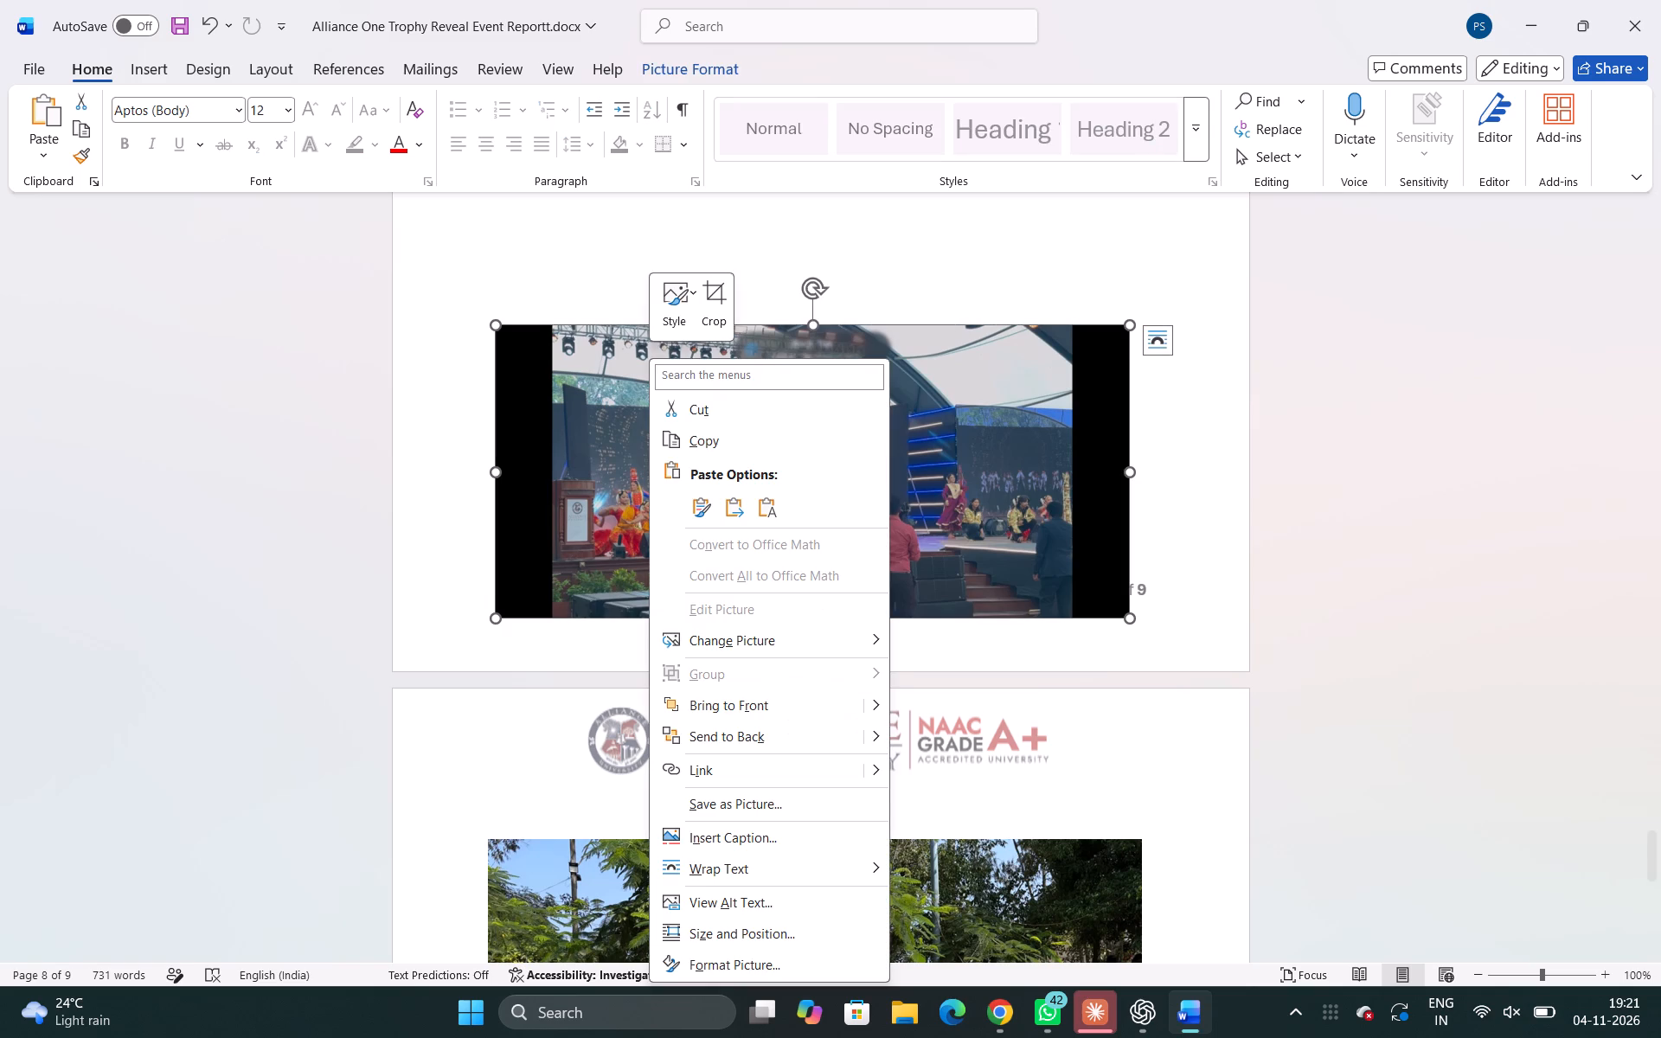
left_click(702, 325)
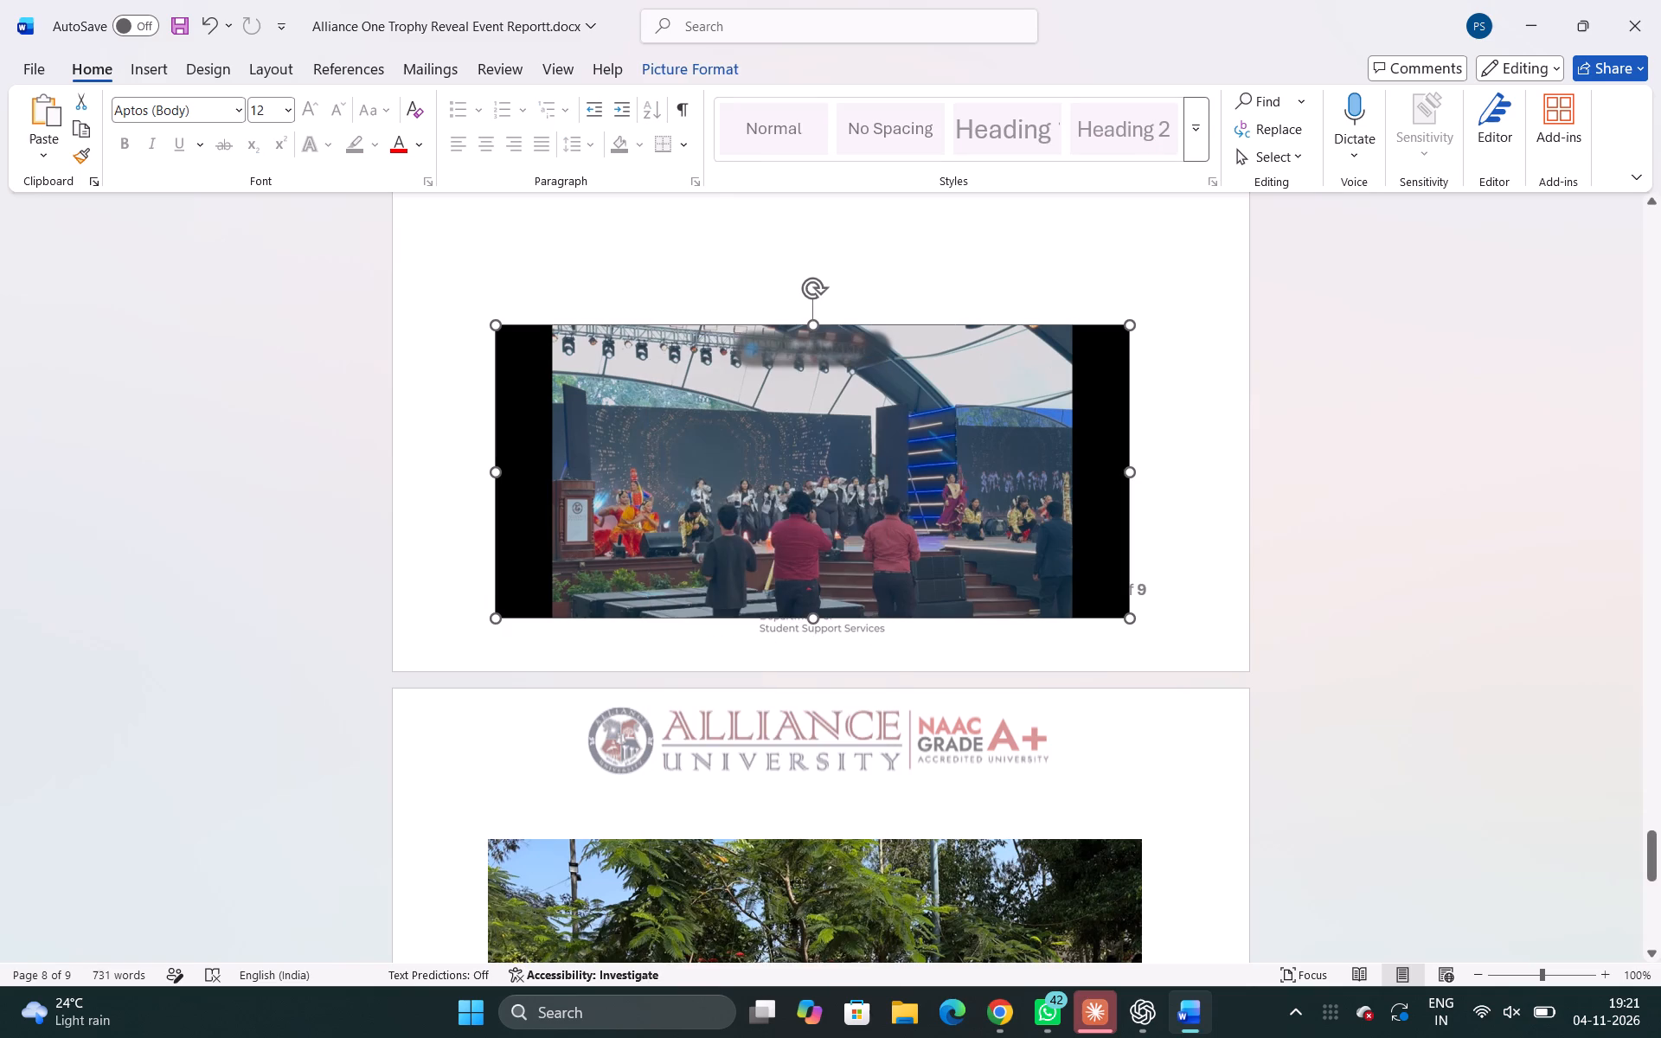
left_click_drag(499, 473, 555, 460)
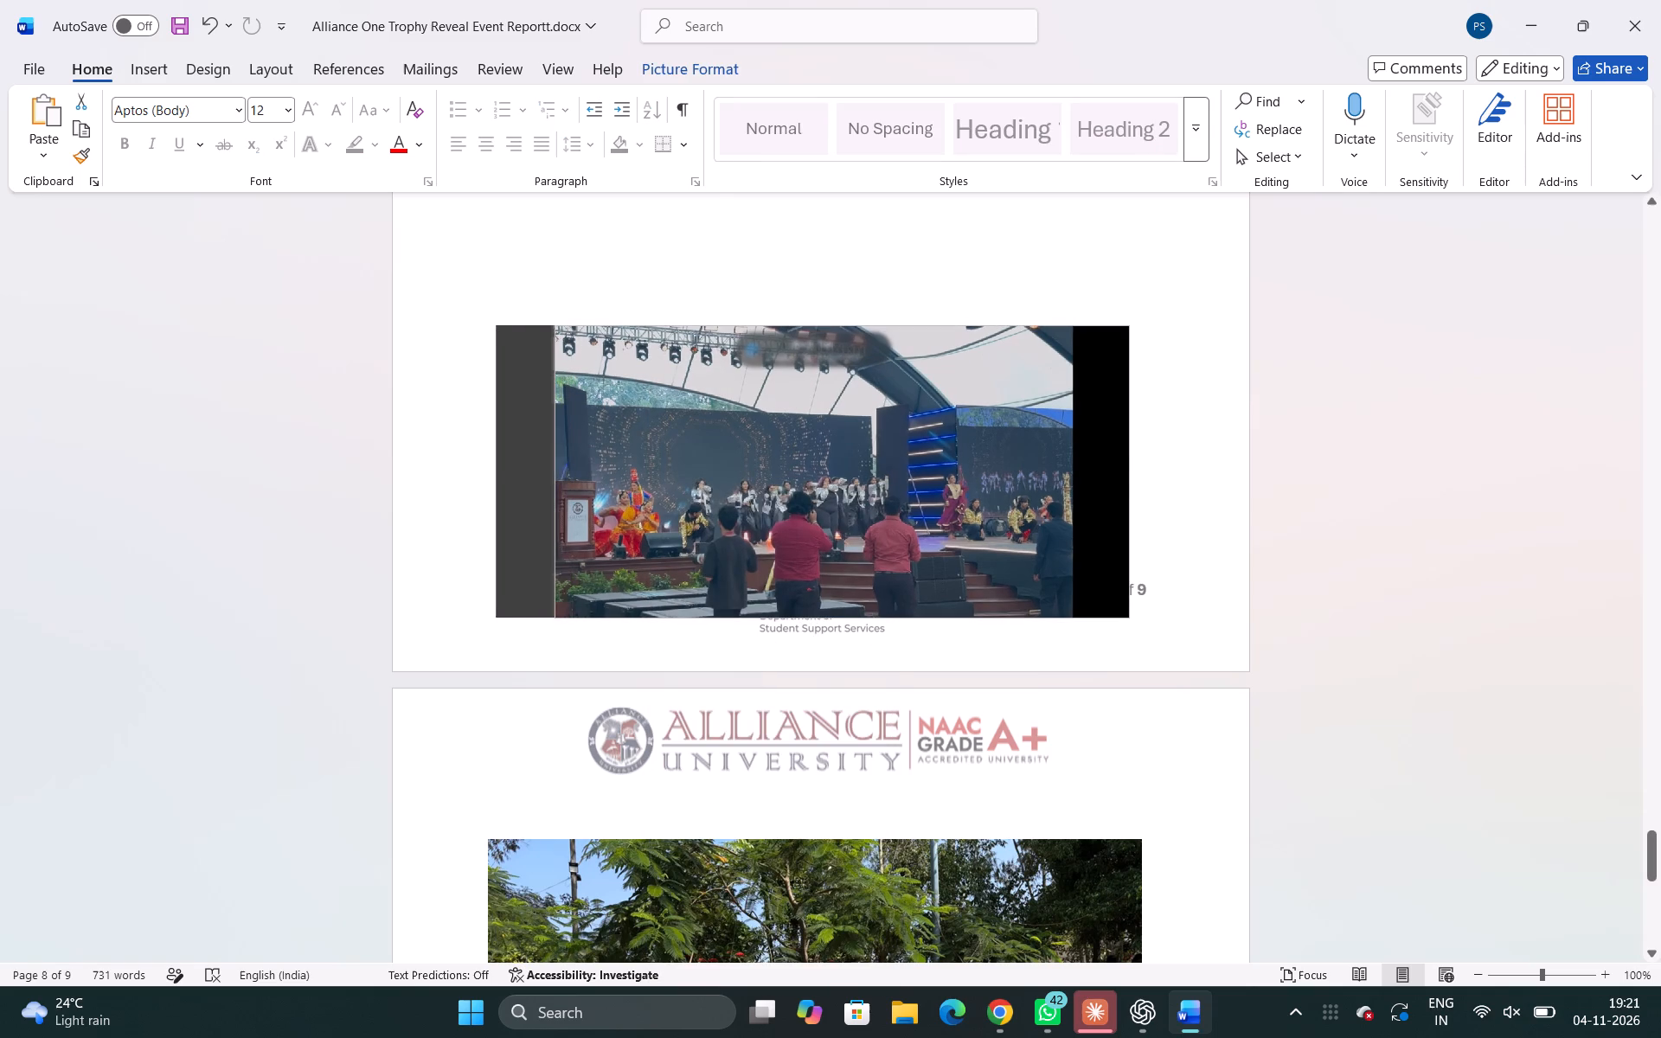
left_click_drag(555, 460, 554, 460)
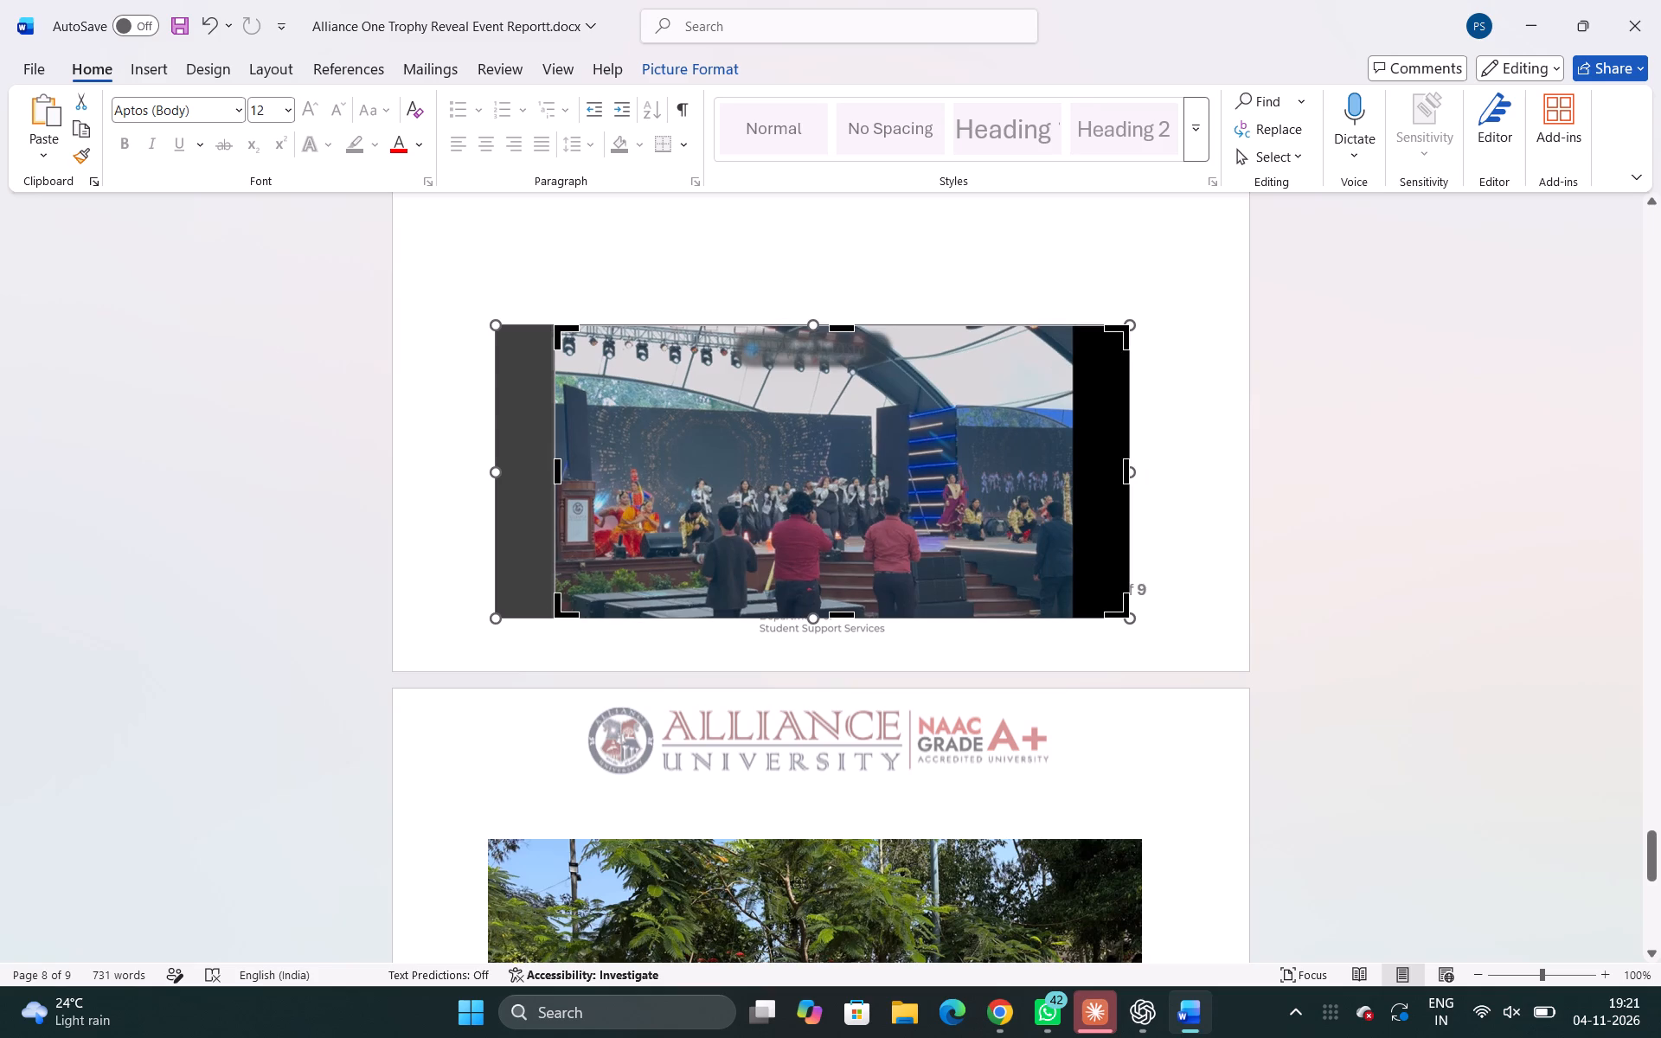
left_click_drag(1126, 472, 1118, 472)
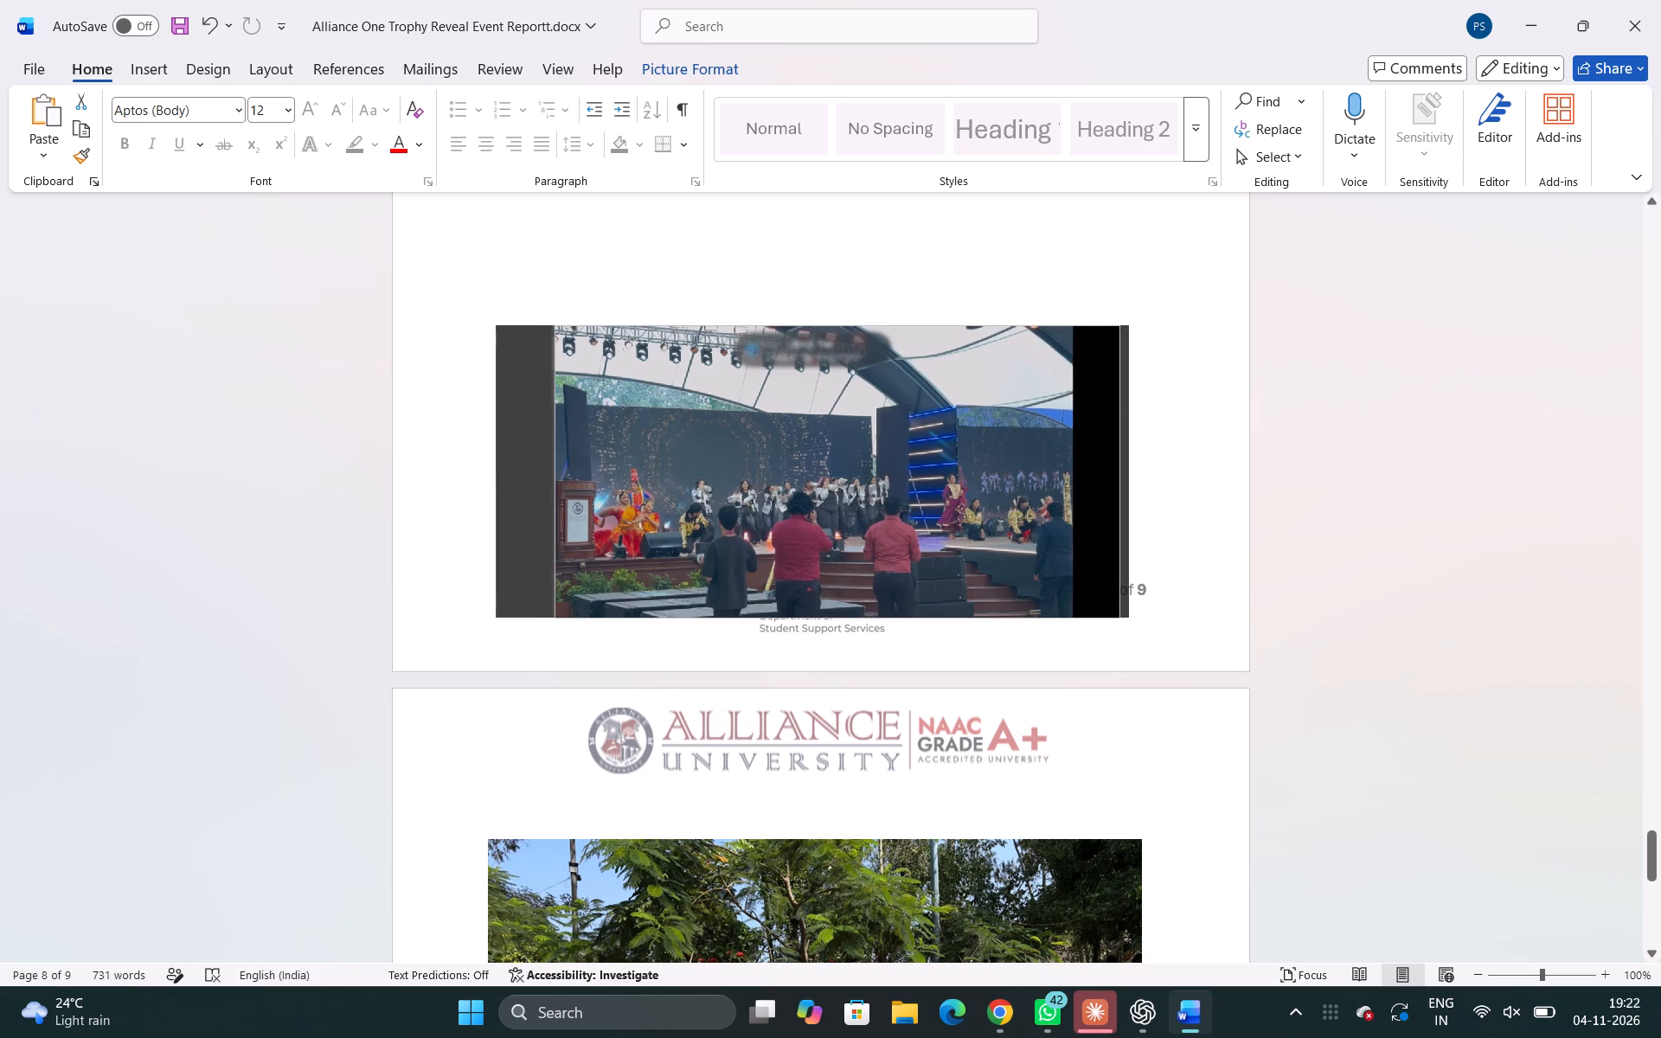
left_click_drag(1118, 472, 1071, 457)
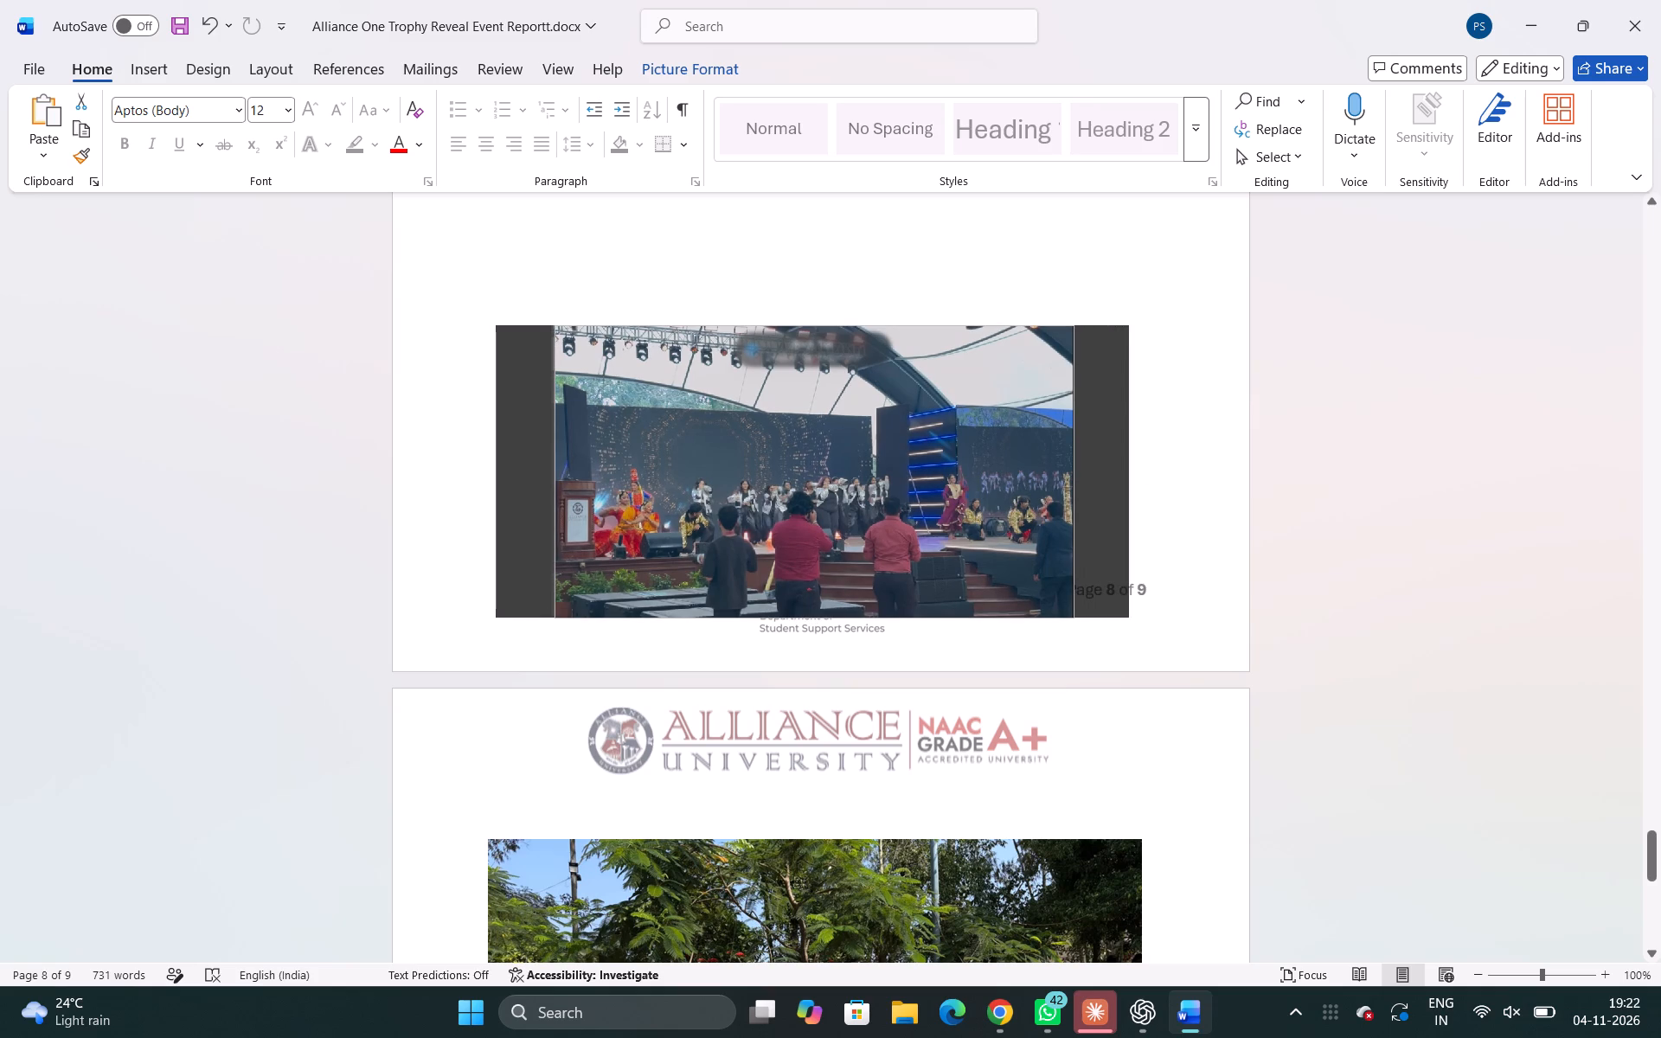
left_click_drag(1071, 457, 1066, 456)
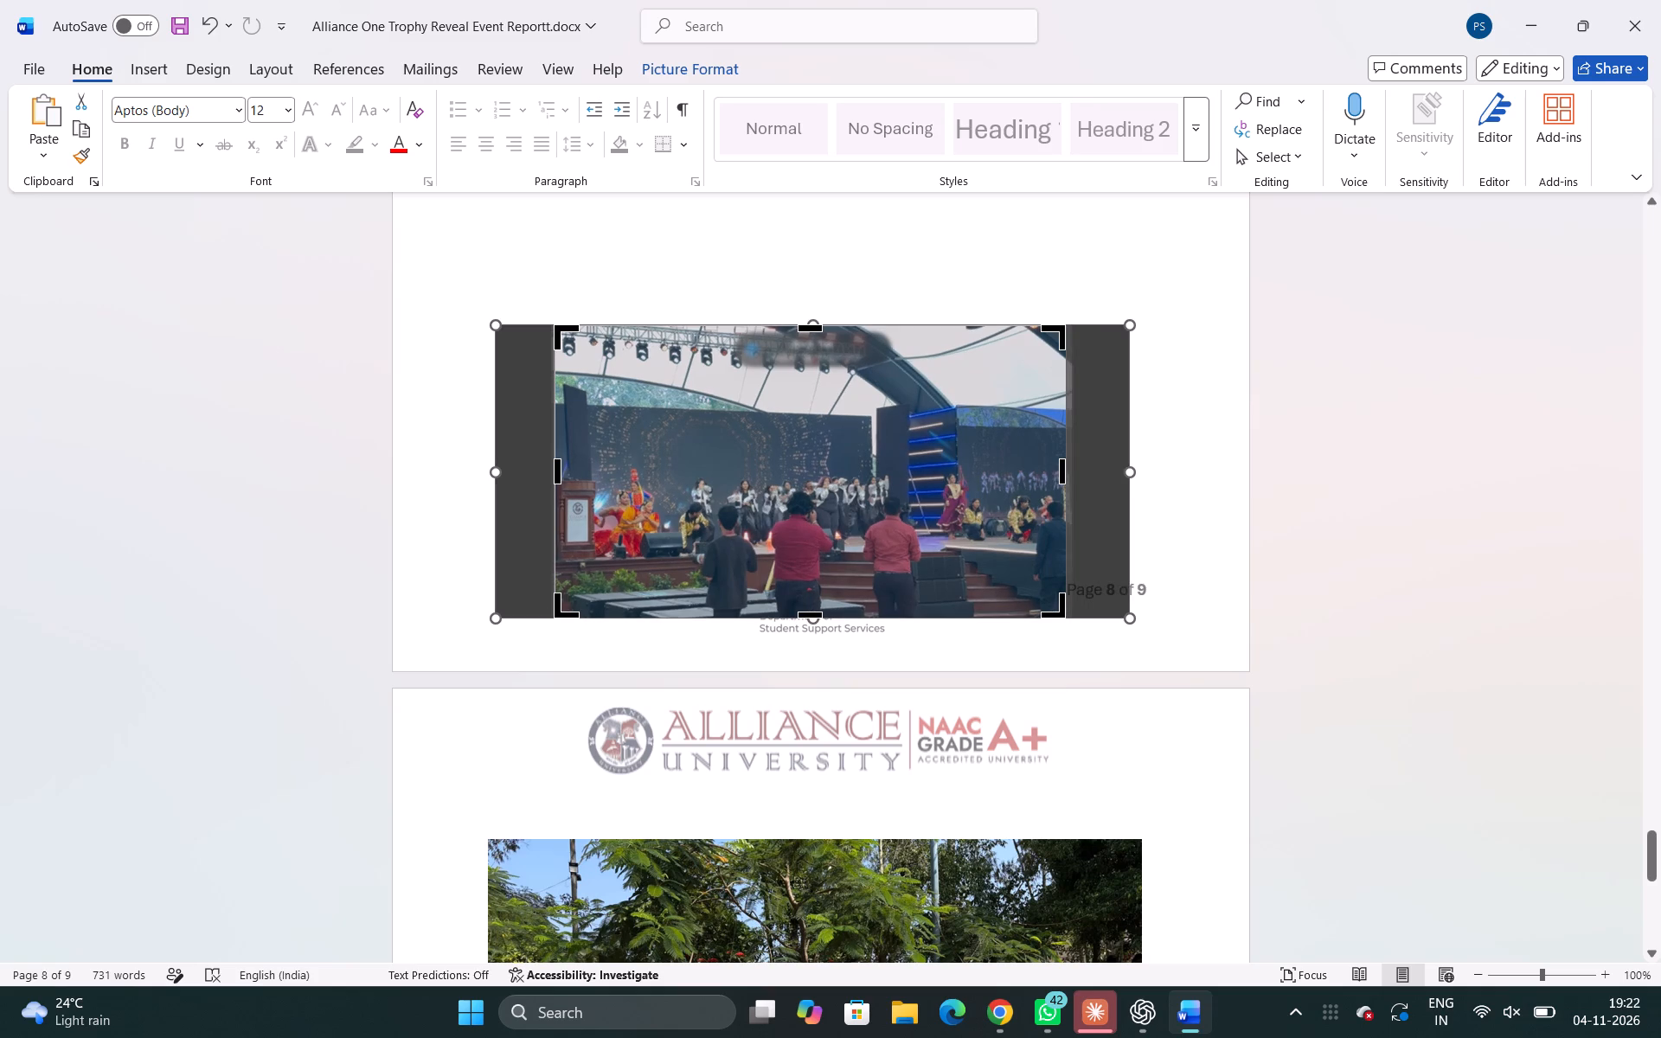
key("Return")
Move the cropped stage performance photo up to directly below the "Photos:" label, aligned with the text margin.
left_click_drag(796, 813, 738, 417)
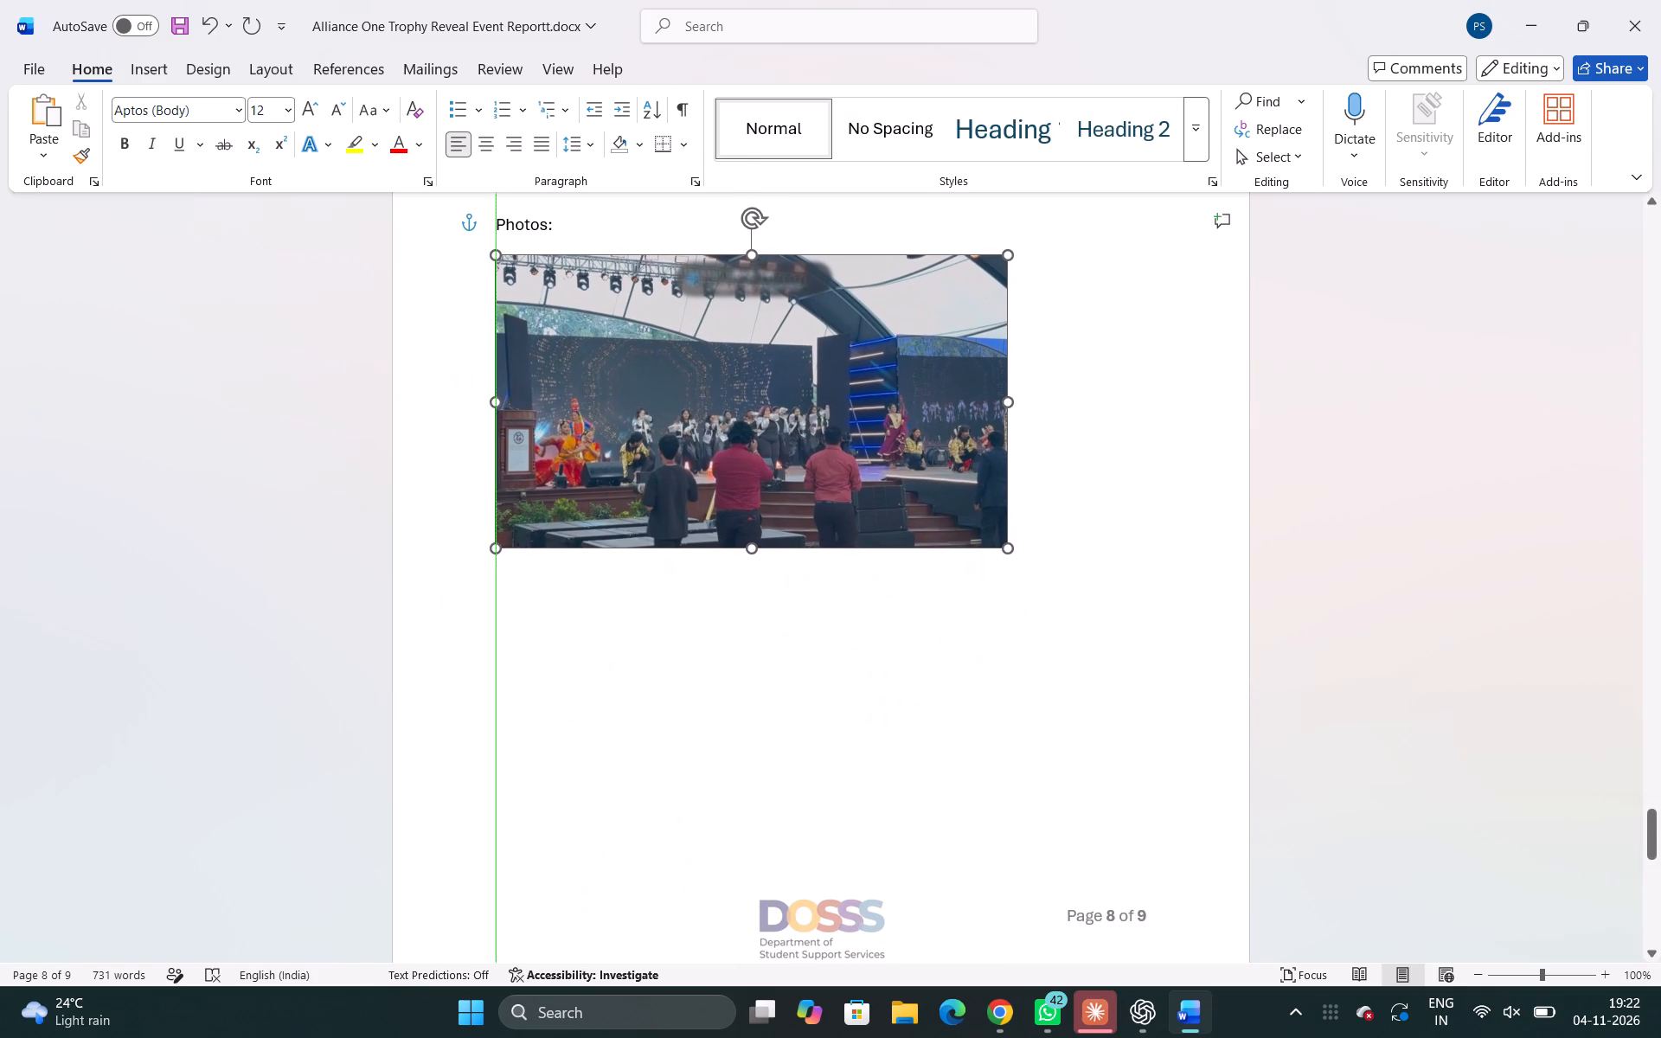
left_click_drag(738, 417, 738, 405)
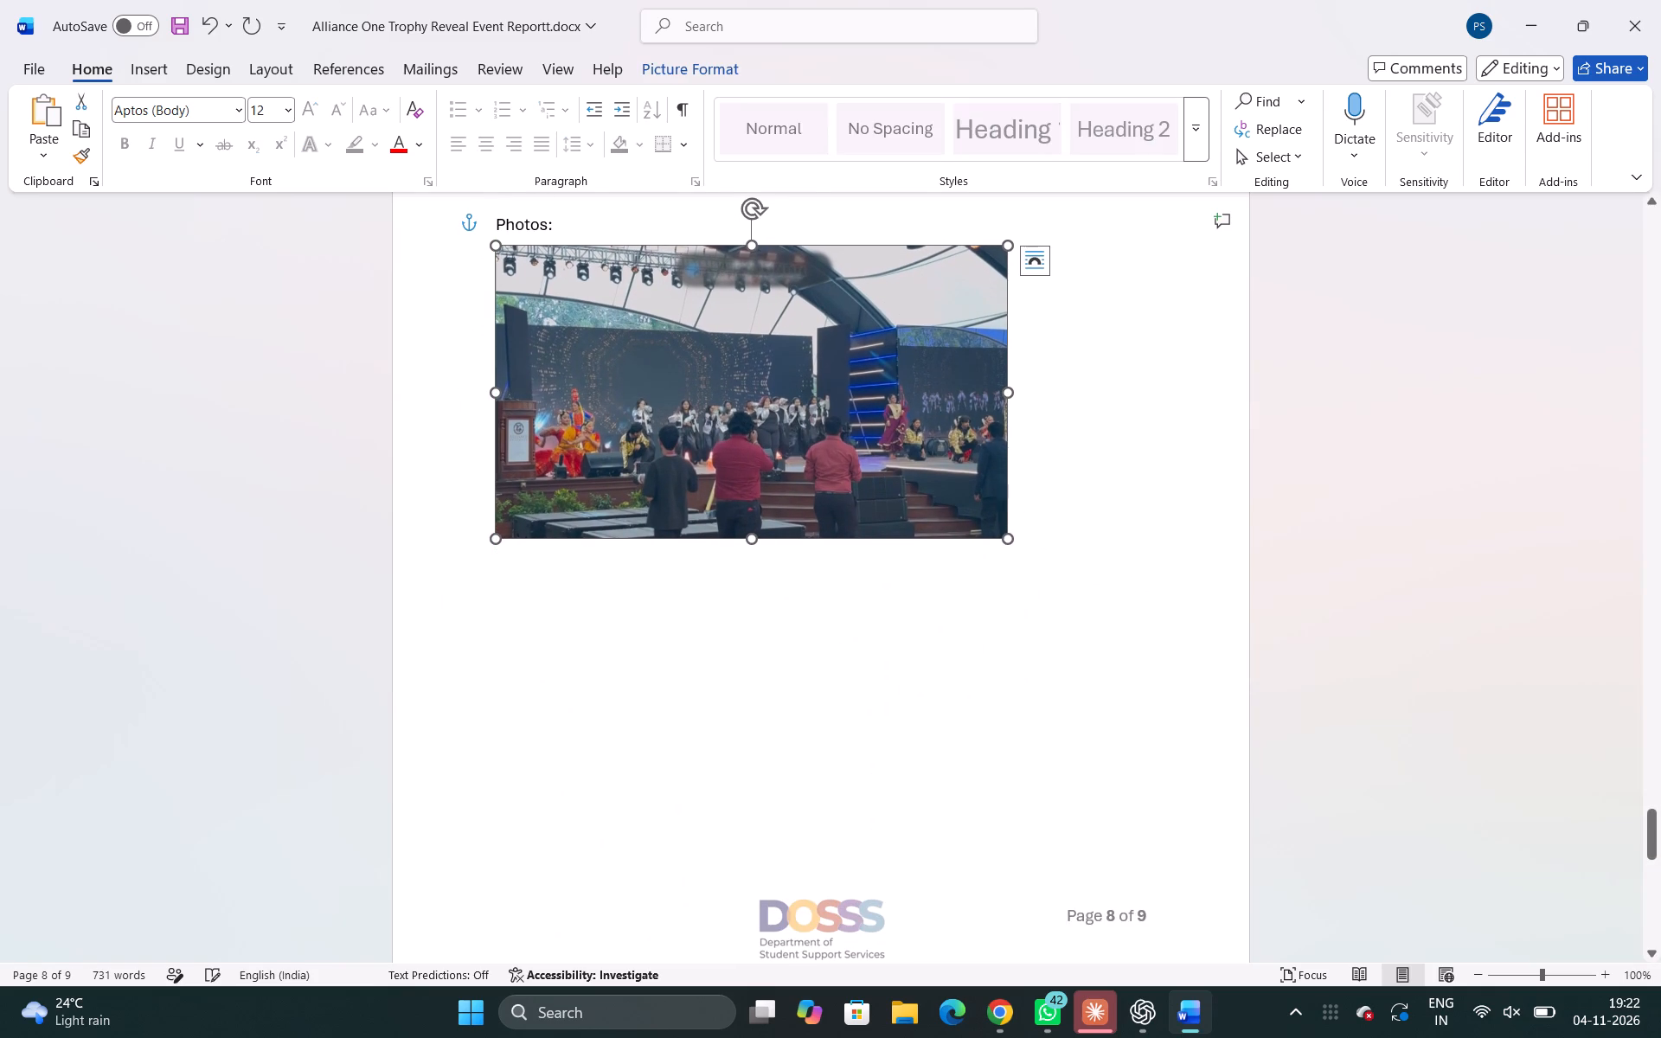
scroll(739, 362, "up", 1)
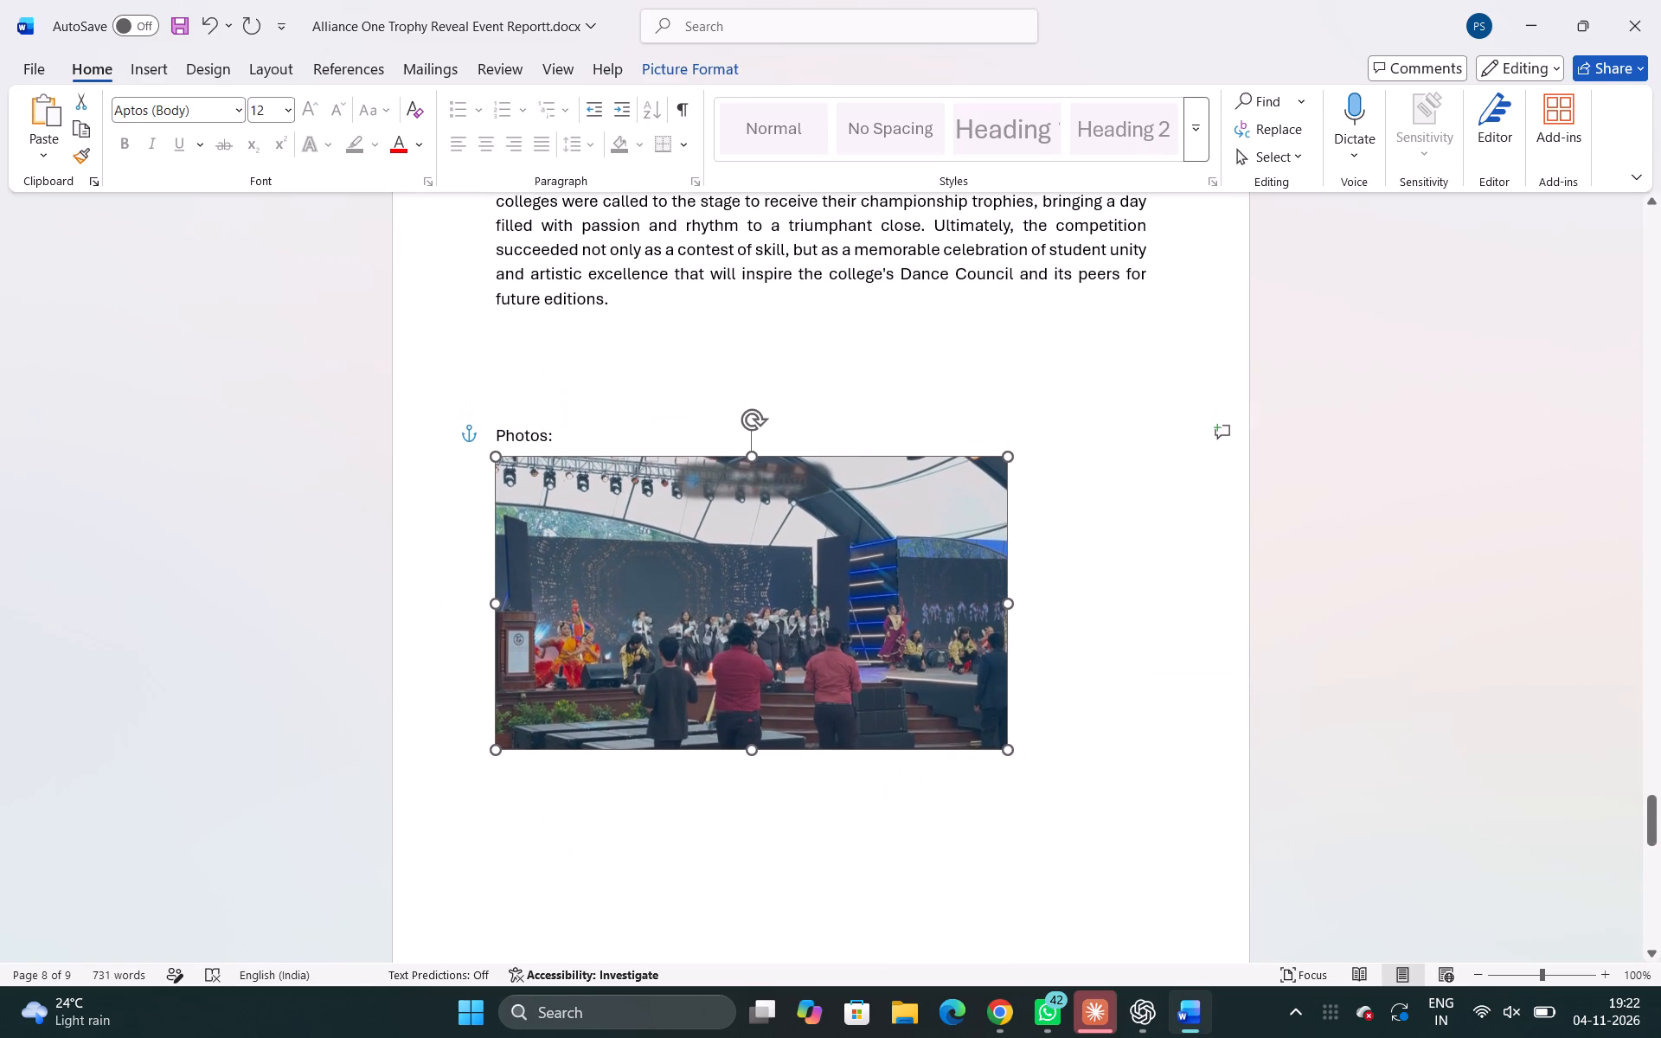
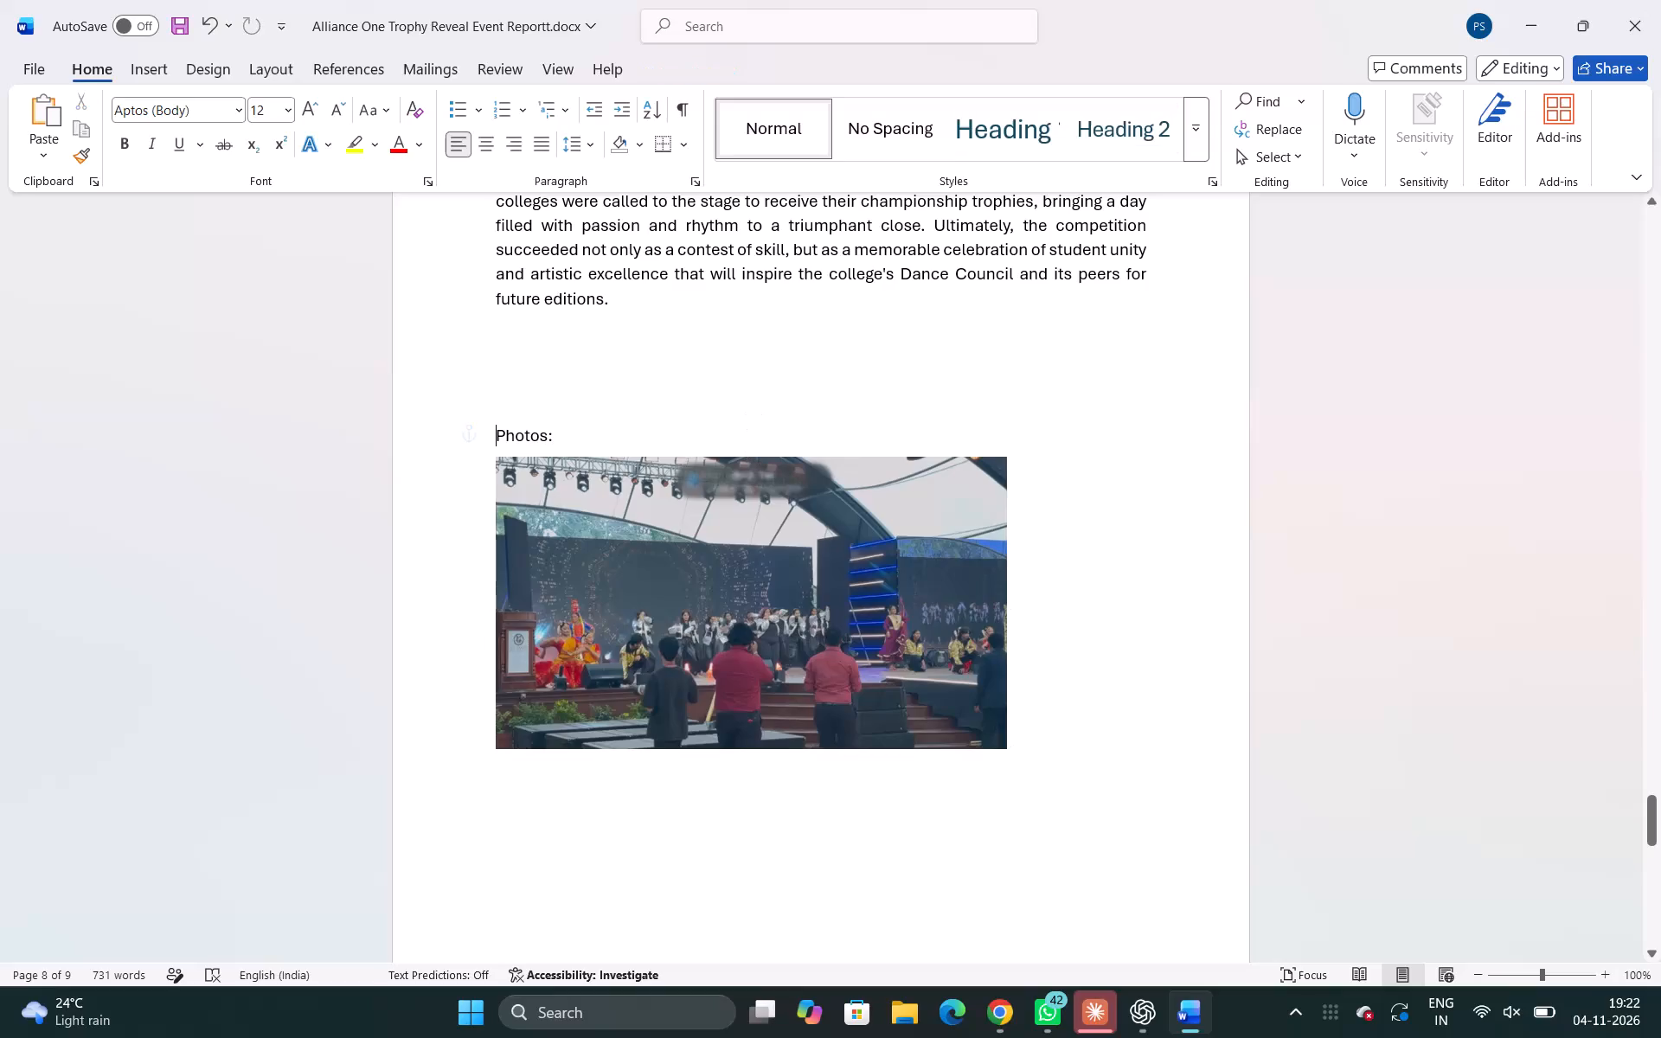
Remove the extra blank lines between the Conclusion paragraph and the "Photos:" label.
key("BackSpace")
key("BackSpace")
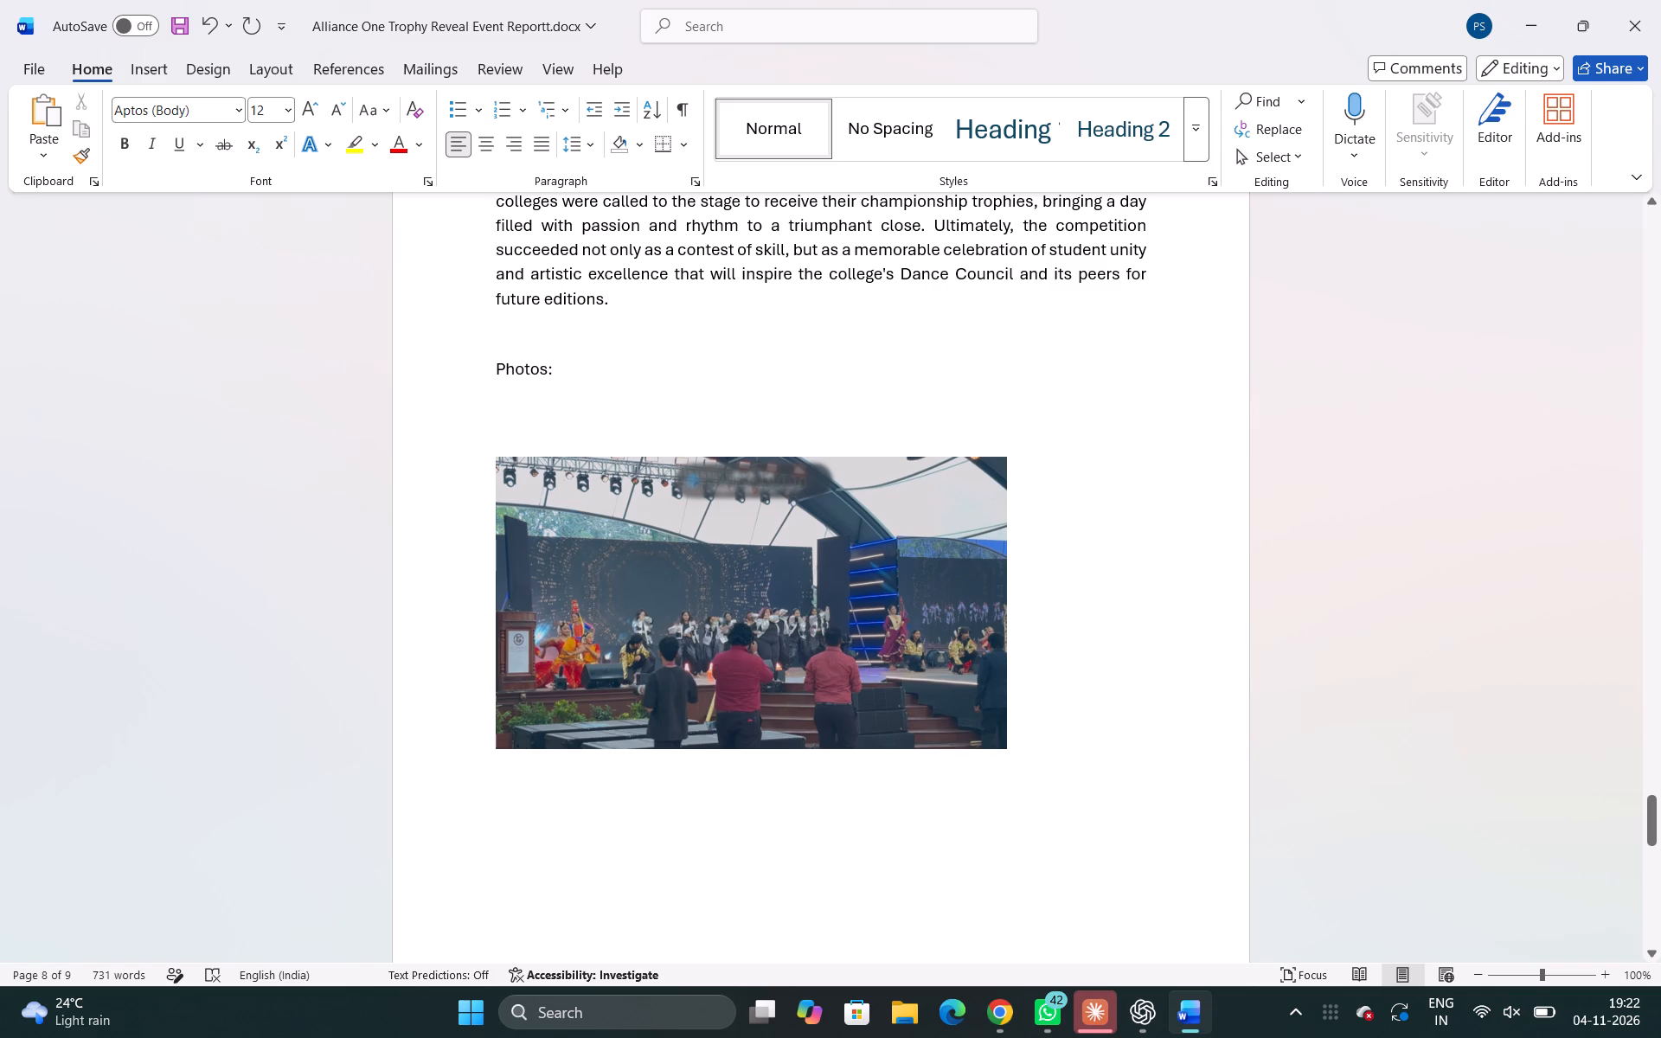
left_click(491, 458)
left_click(507, 441)
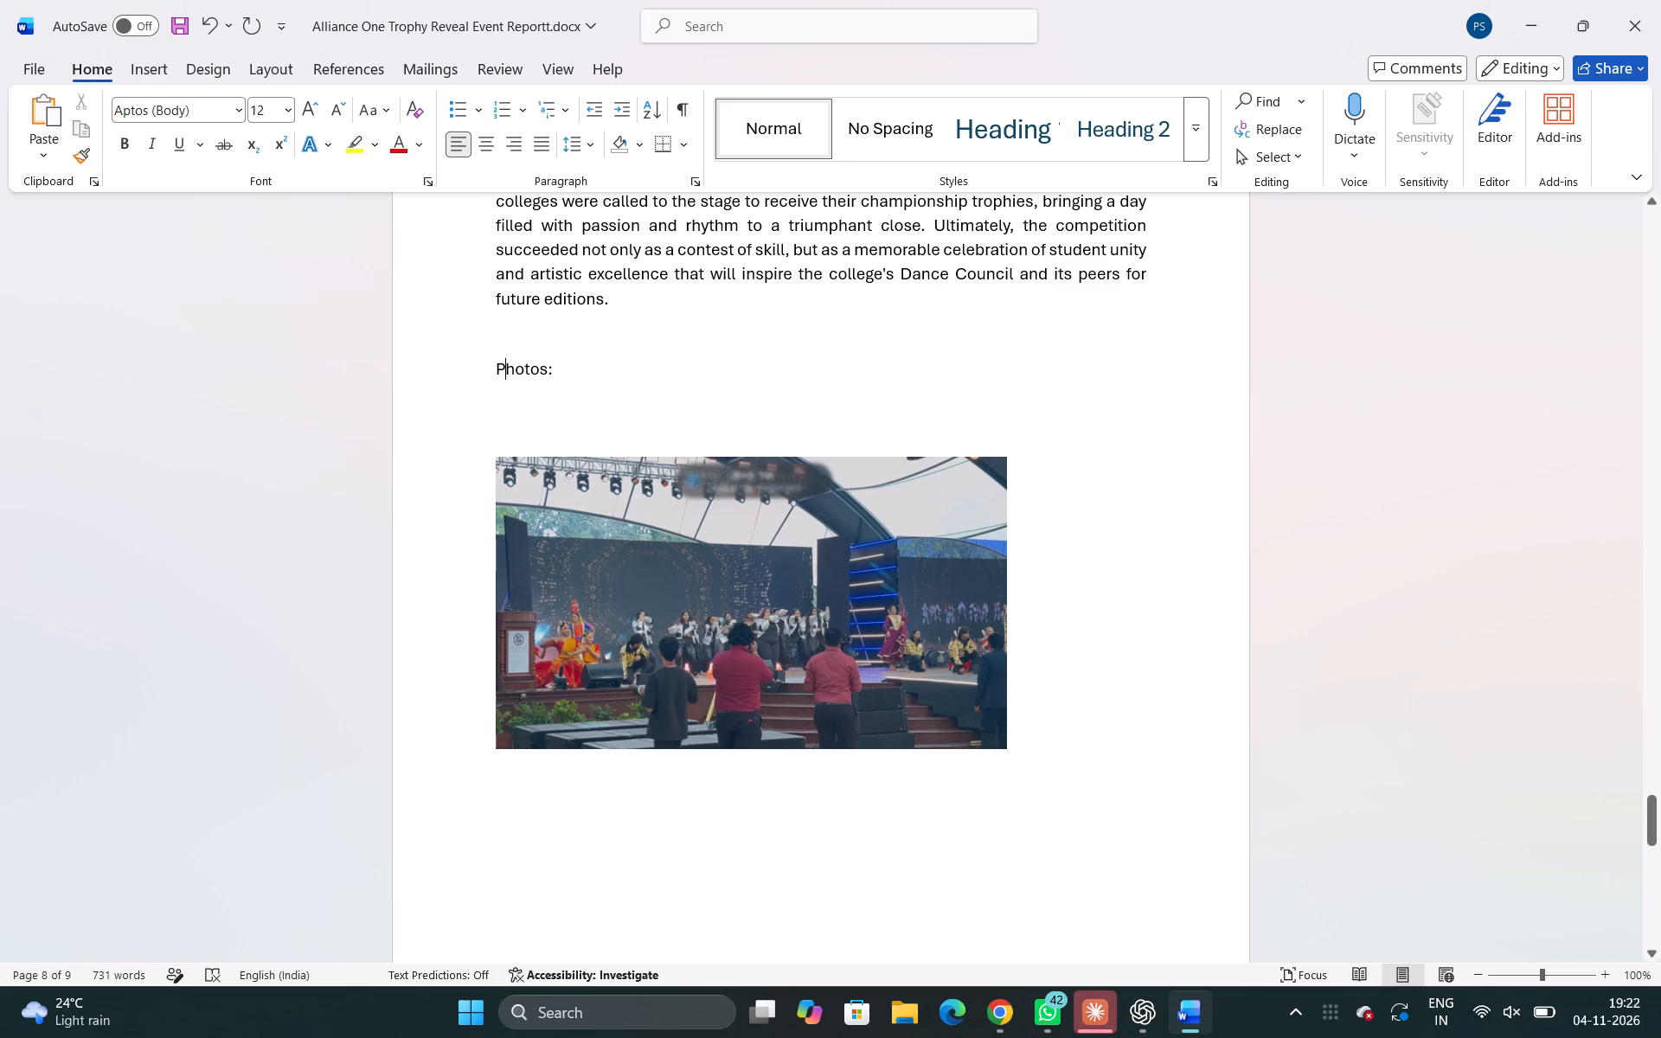
left_click(535, 451)
left_click(584, 366)
Crop the black borders off the top and both sides of the Blinkit tax invoice on page 6.
scroll(493, 478, "up", 1)
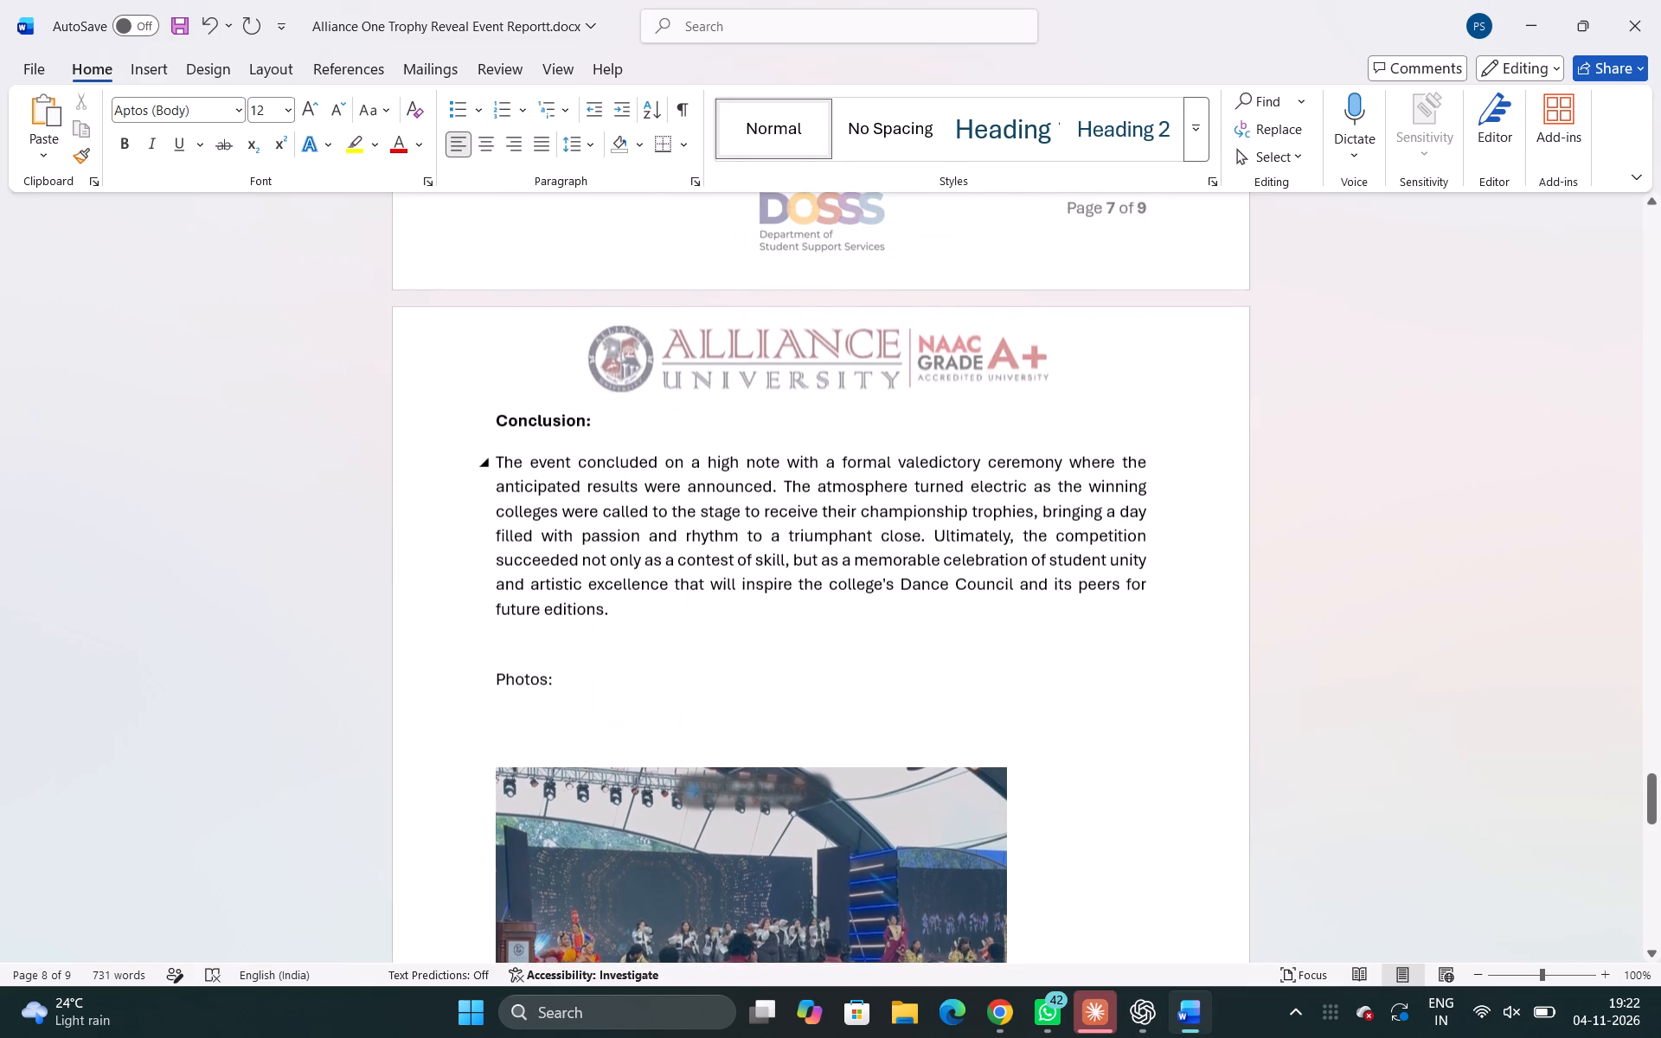
scroll(493, 478, "up", 3)
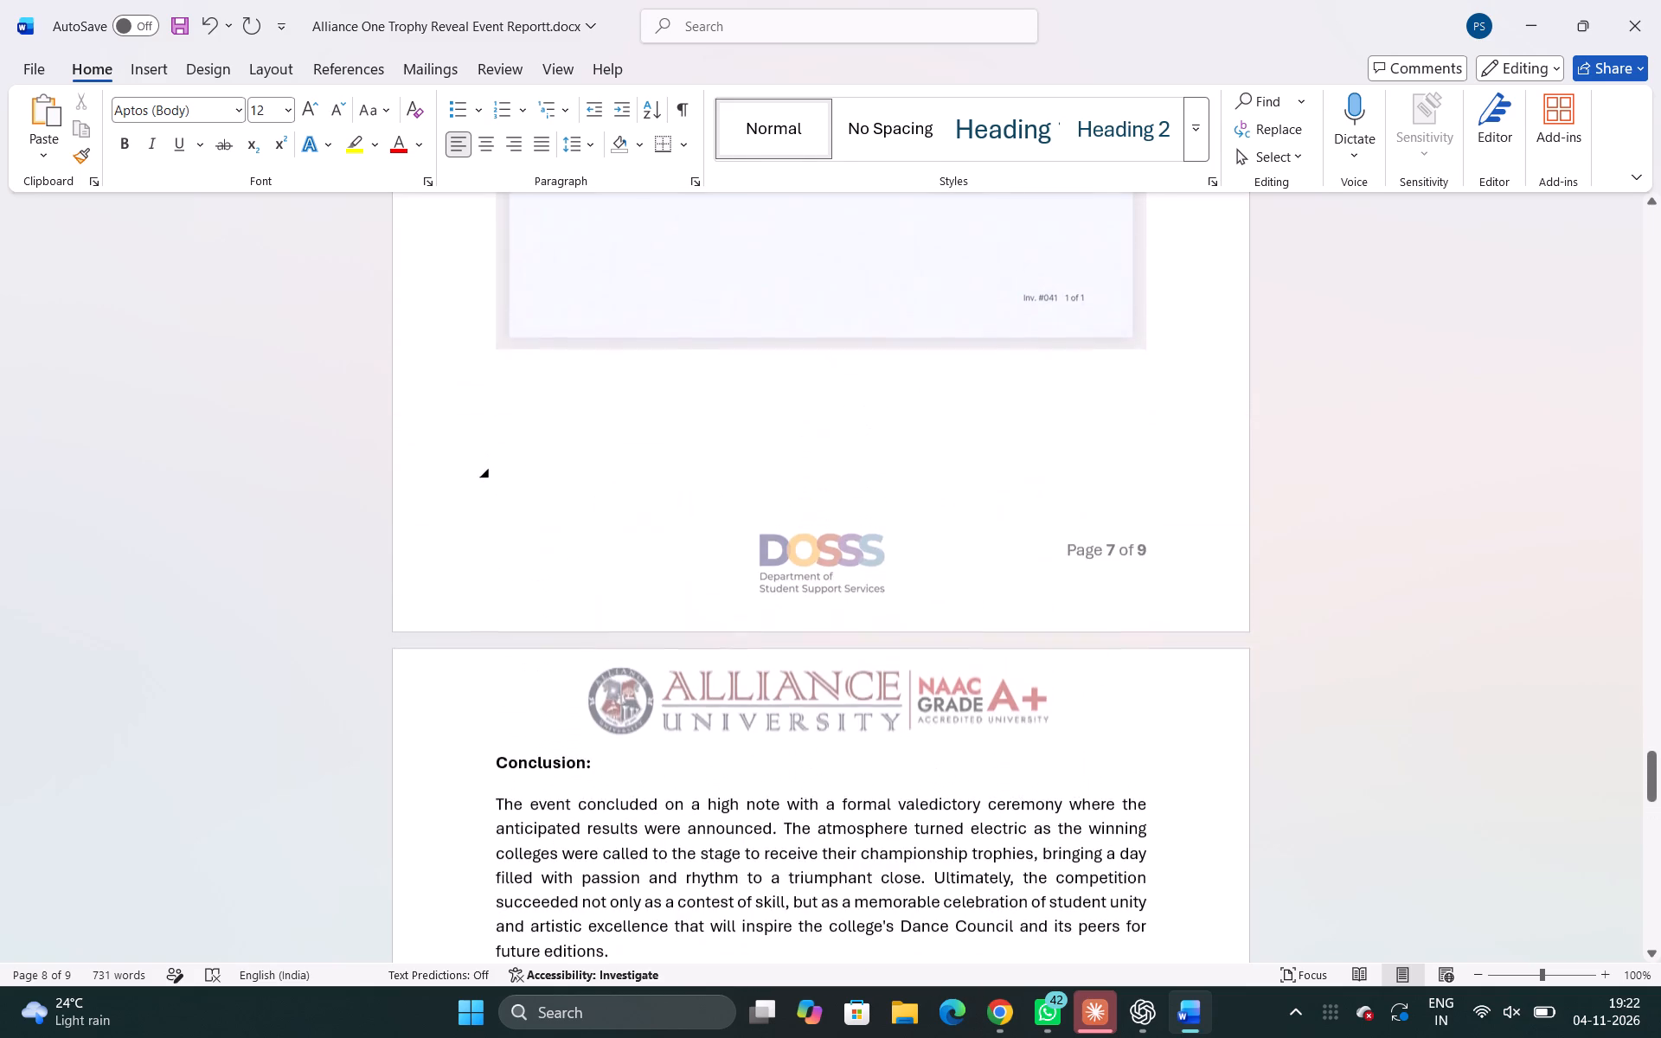
scroll(493, 478, "up", 3)
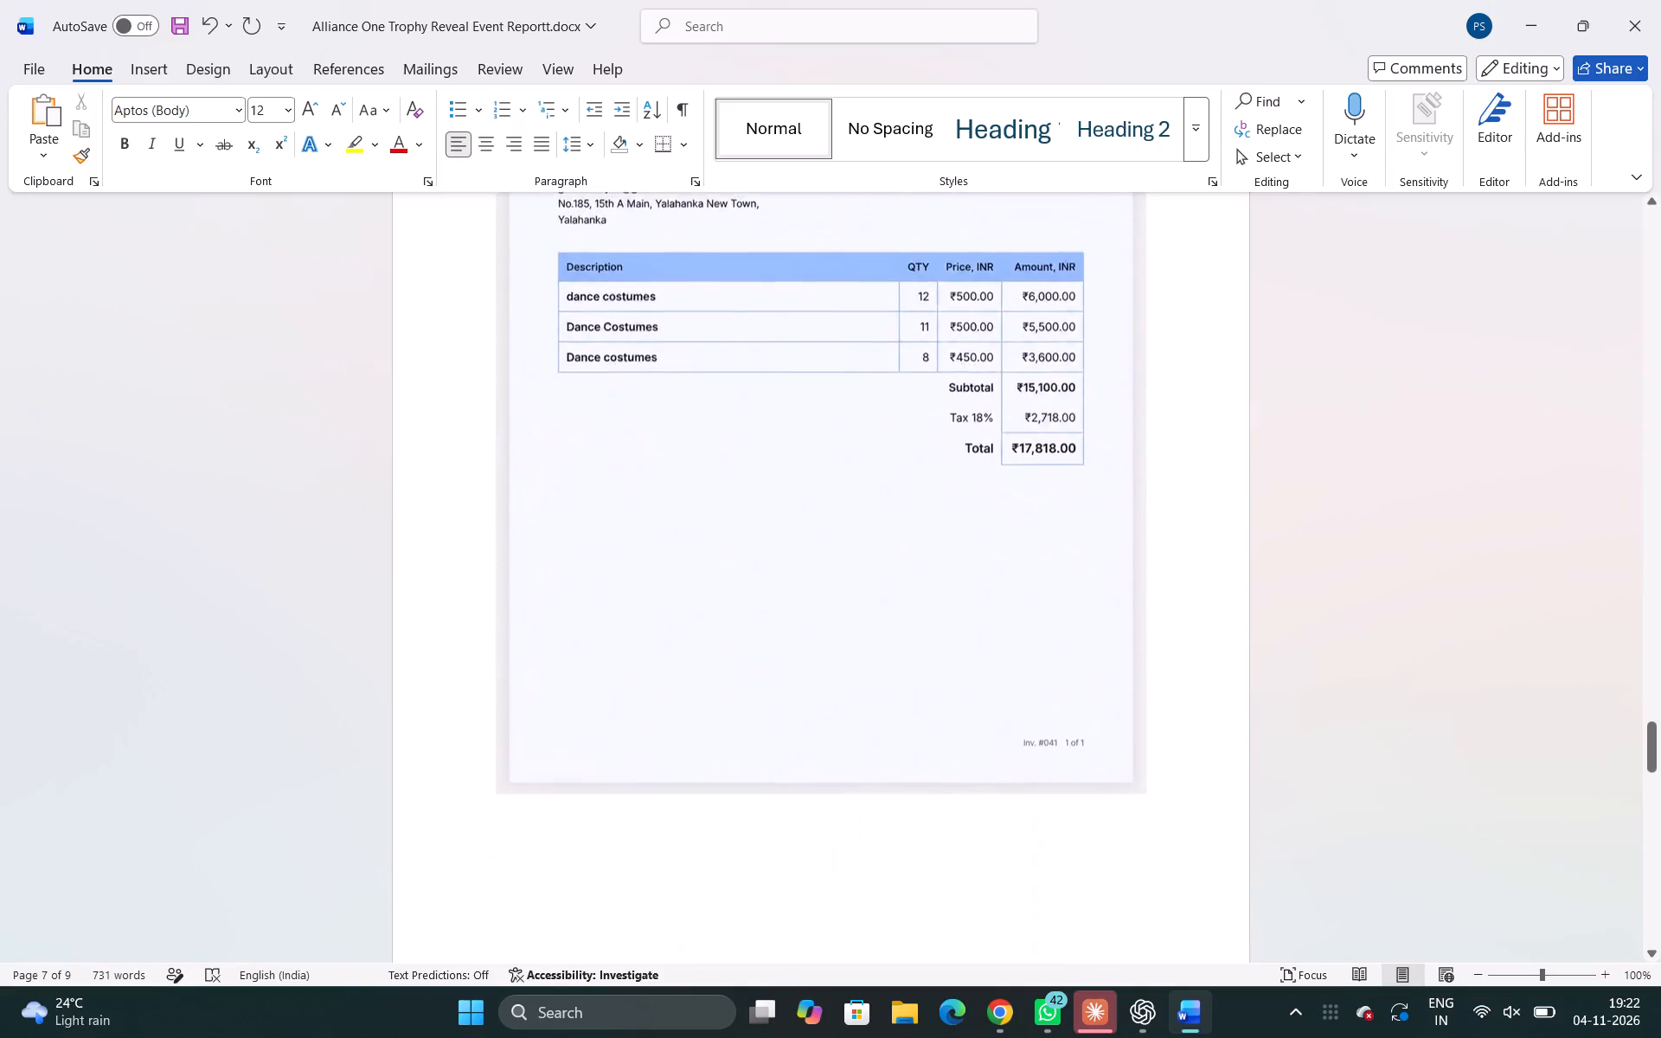
scroll(493, 478, "up", 3)
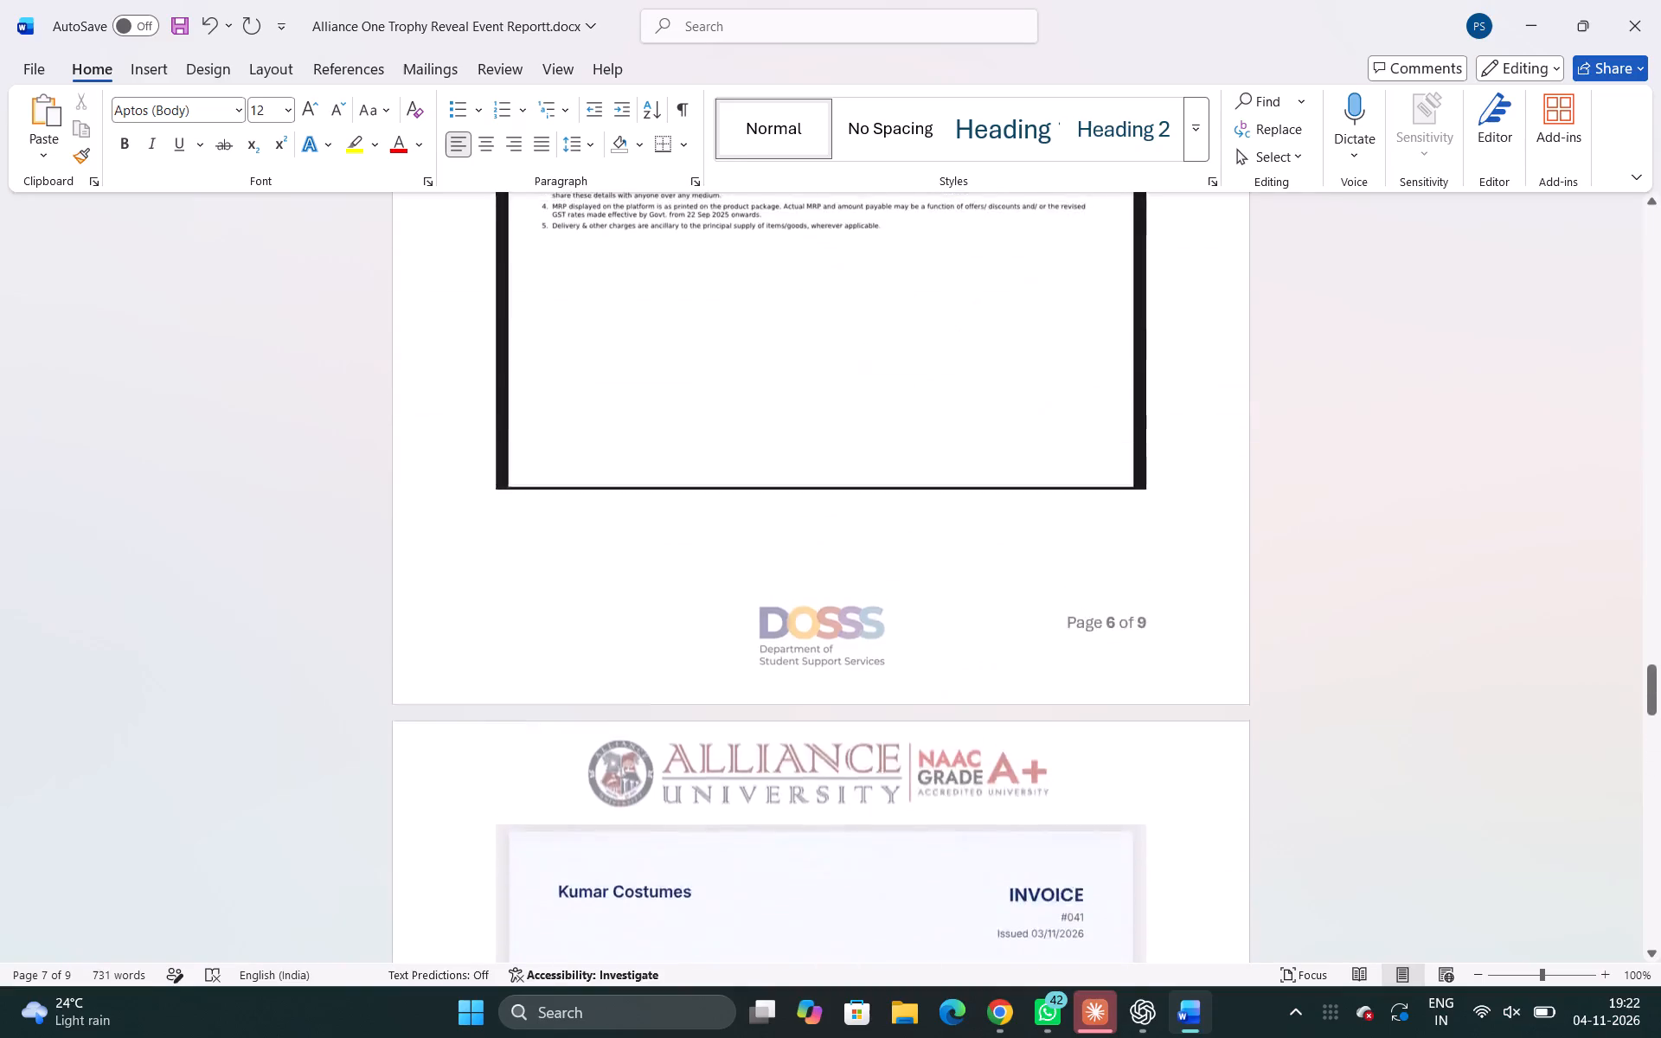
scroll(493, 478, "up", 2)
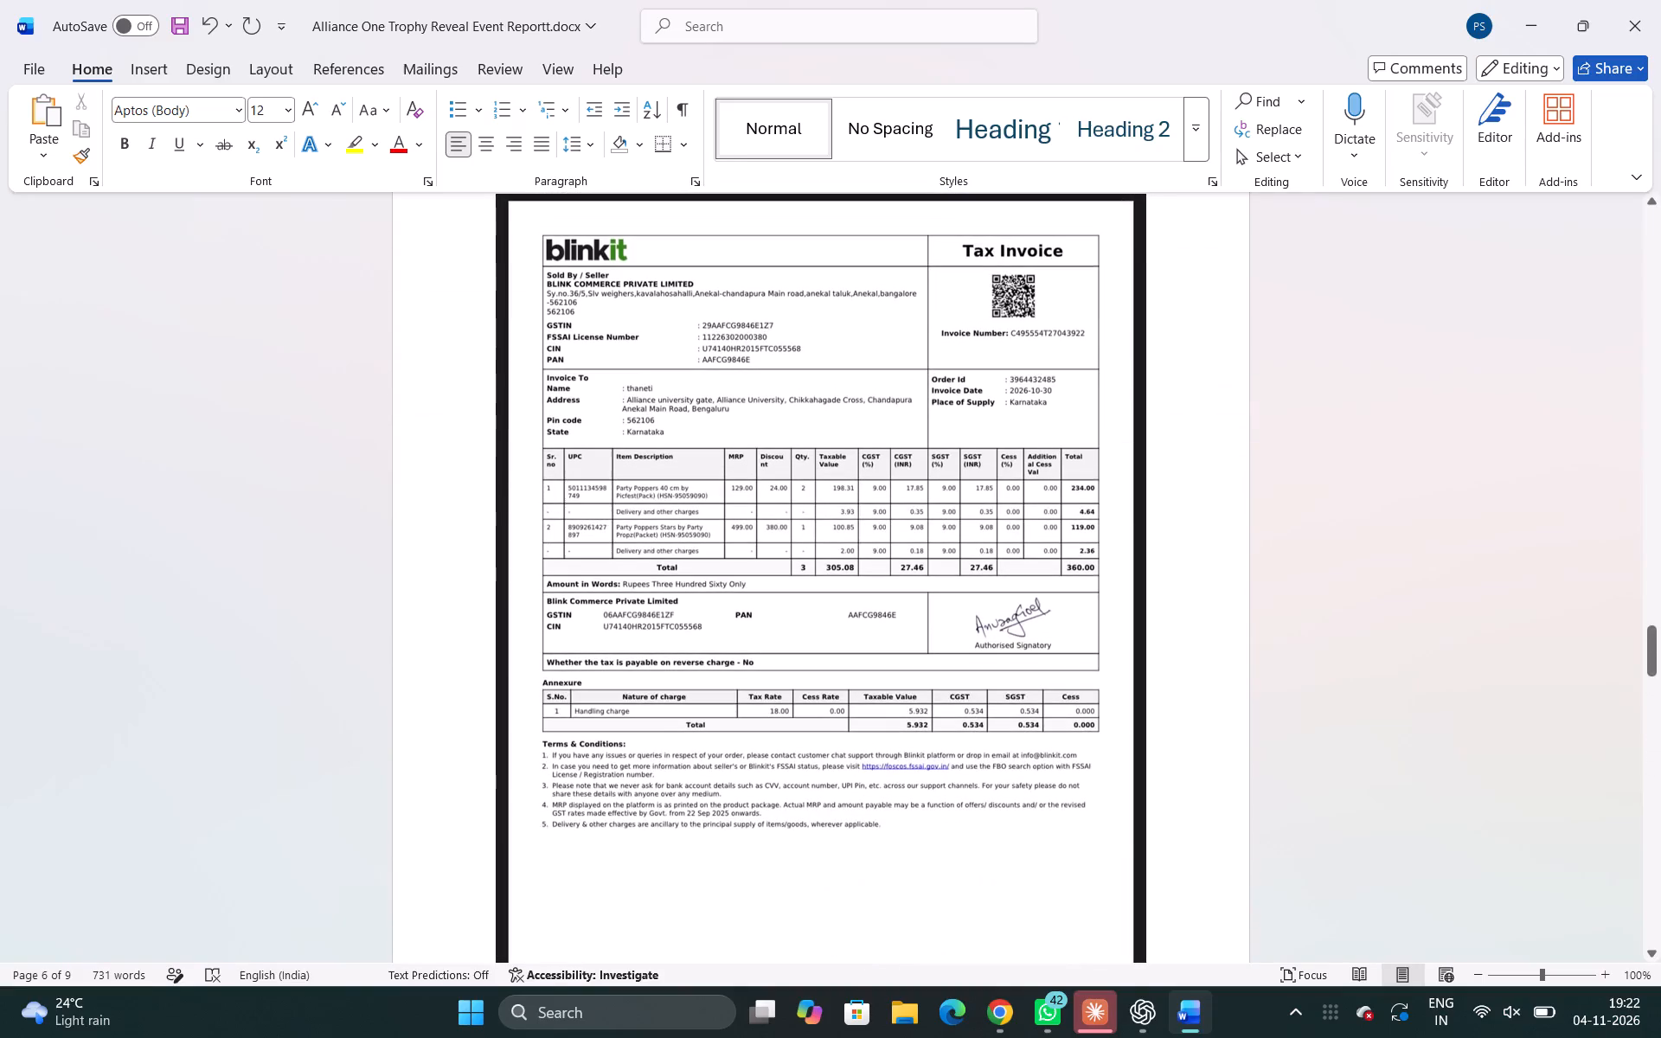
right_click(680, 513)
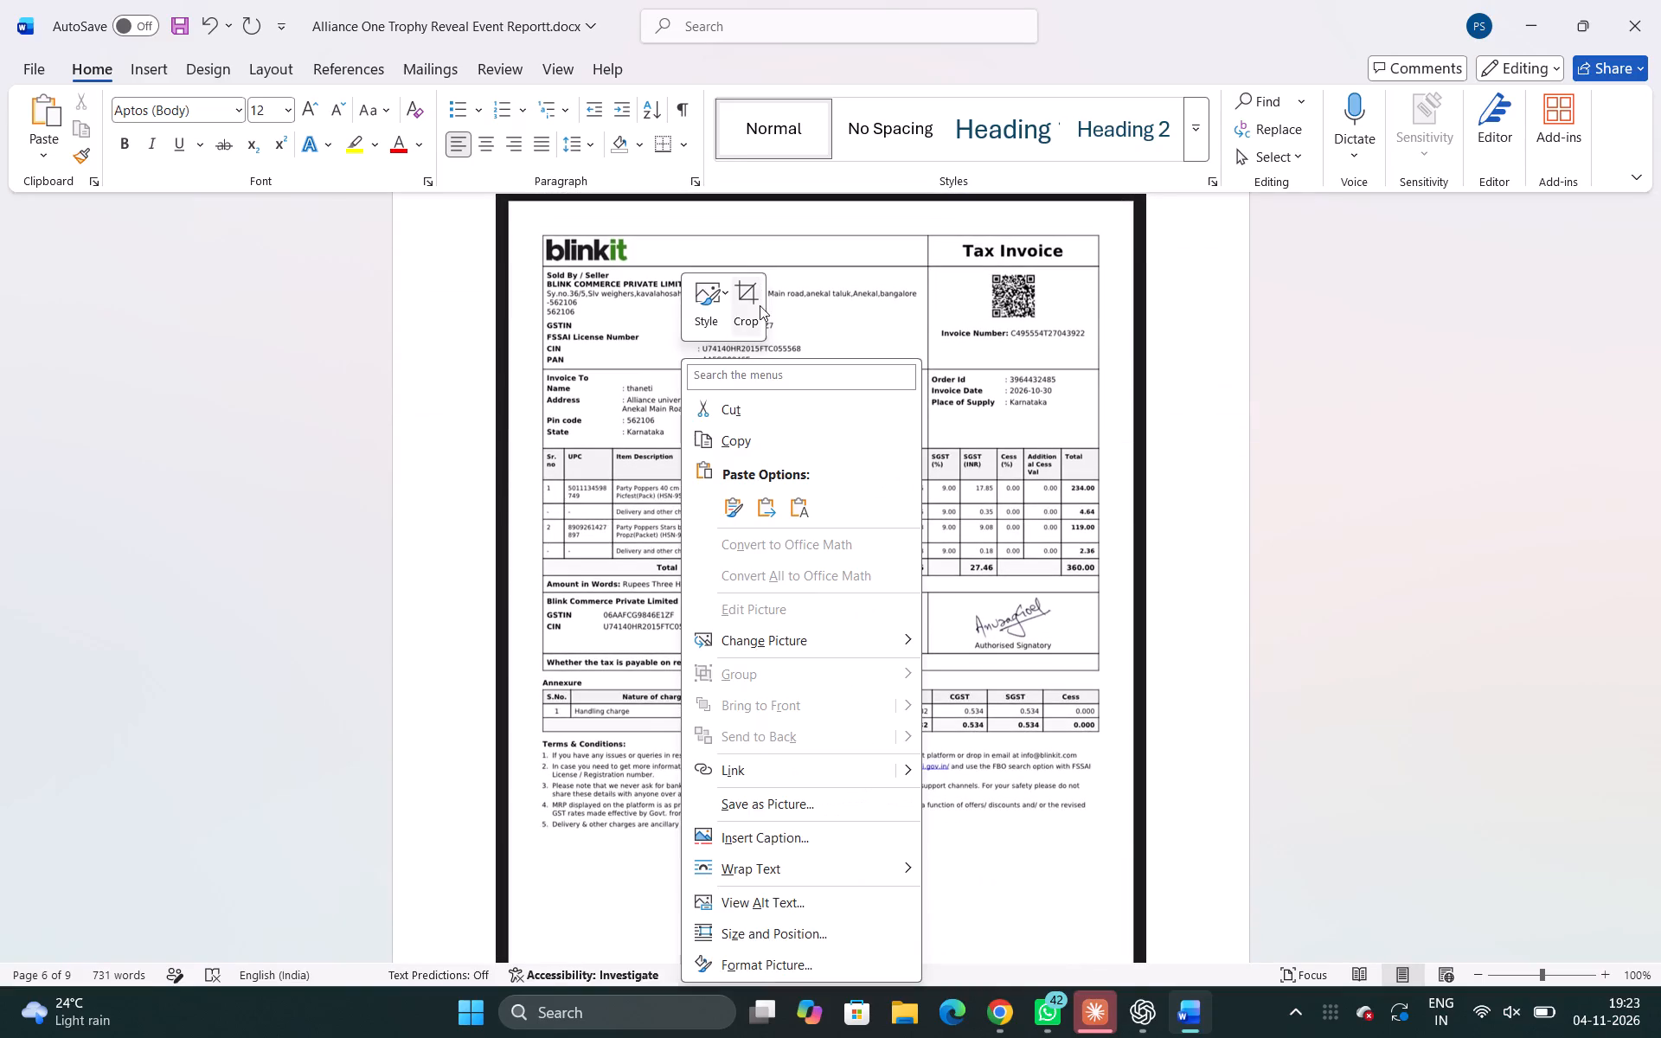
left_click(754, 299)
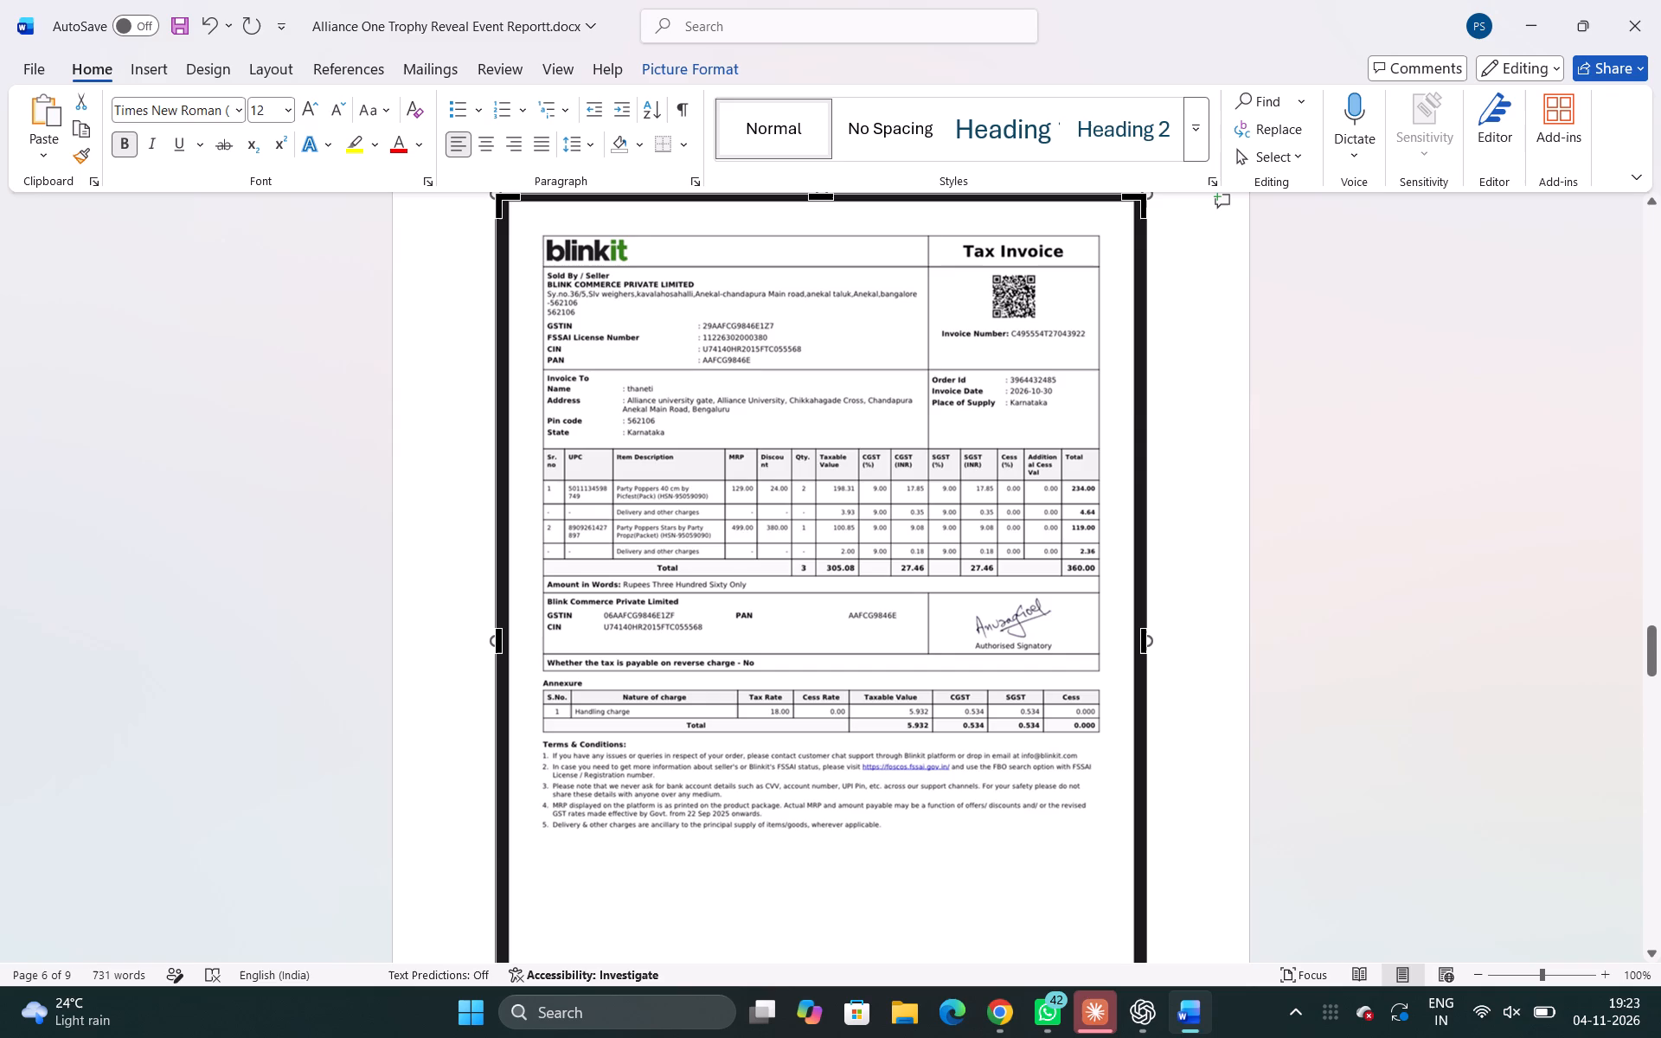
left_click_drag(821, 195, 823, 208)
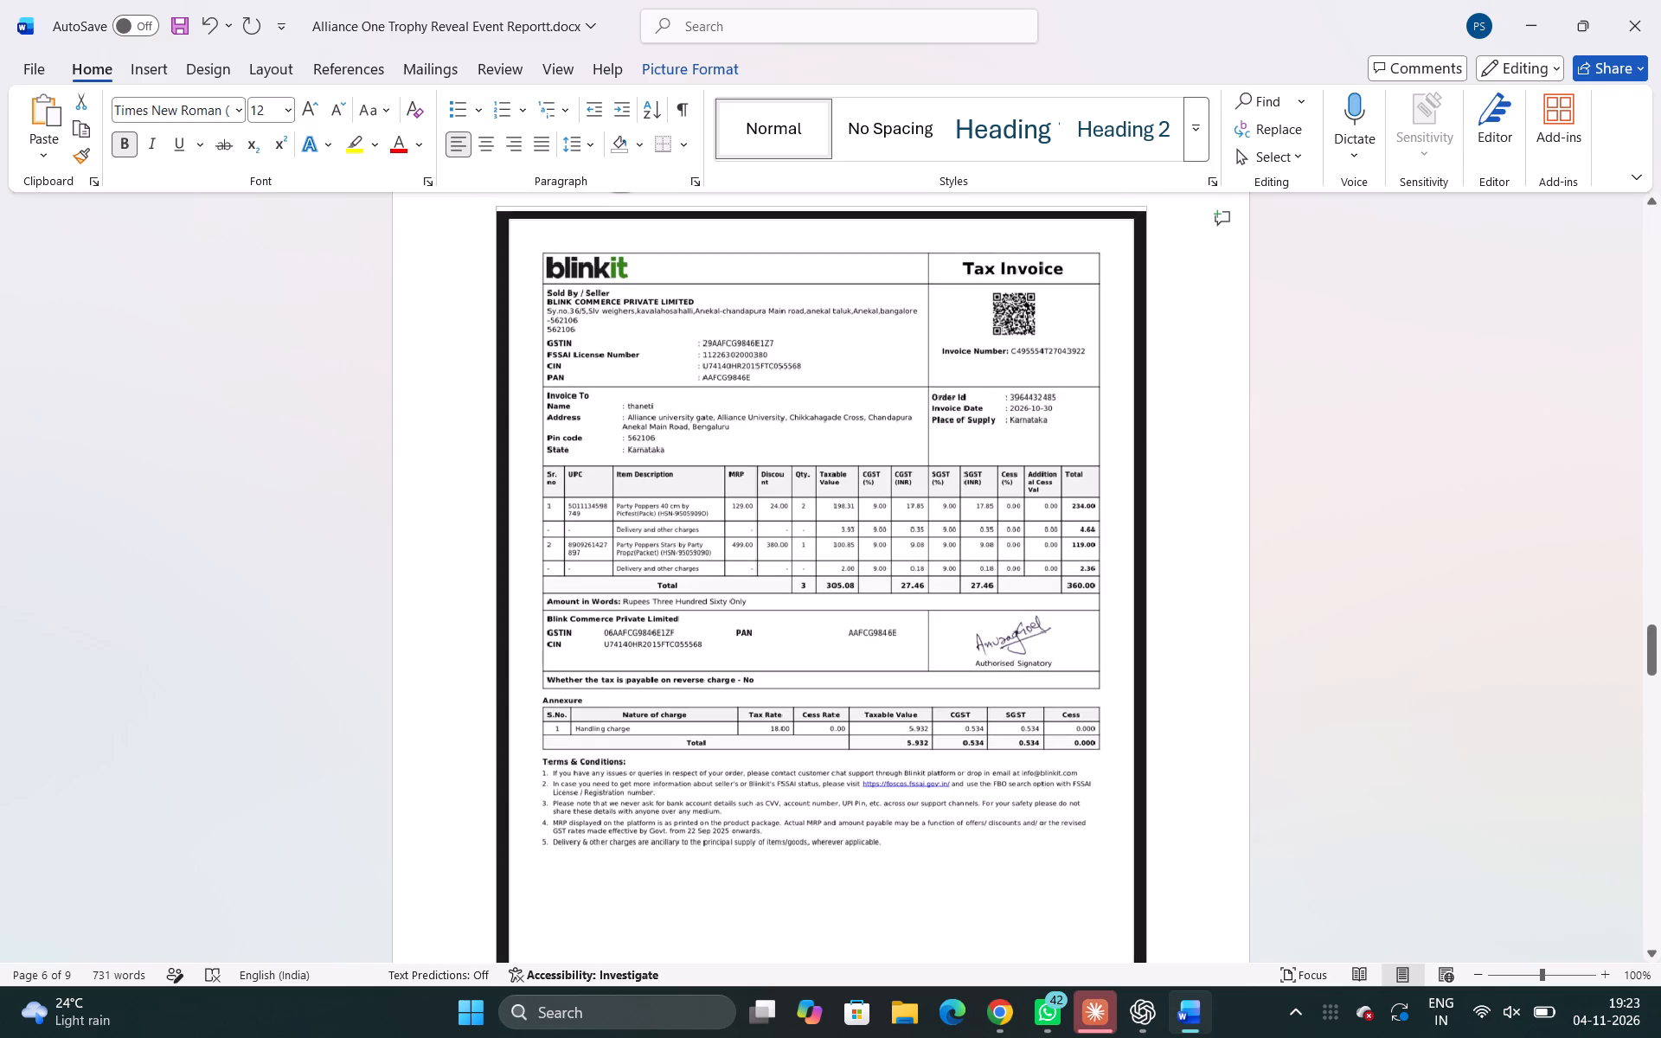
left_click_drag(823, 208, 828, 226)
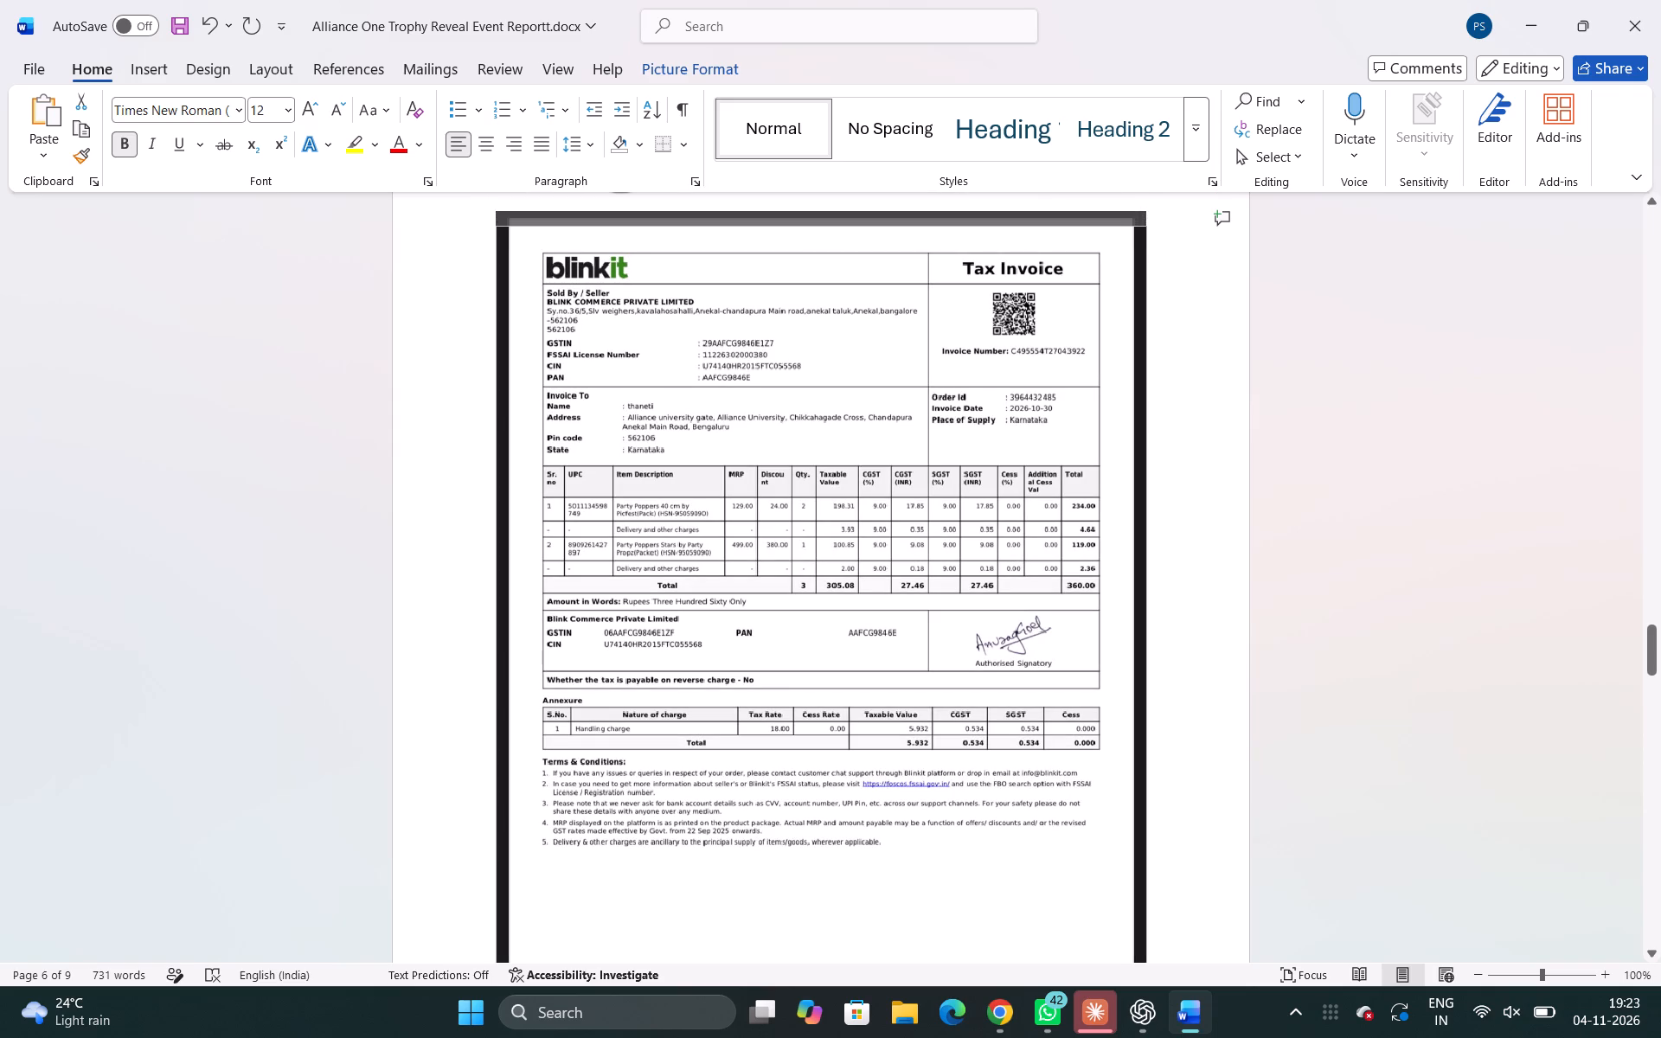
left_click_drag(828, 226, 828, 221)
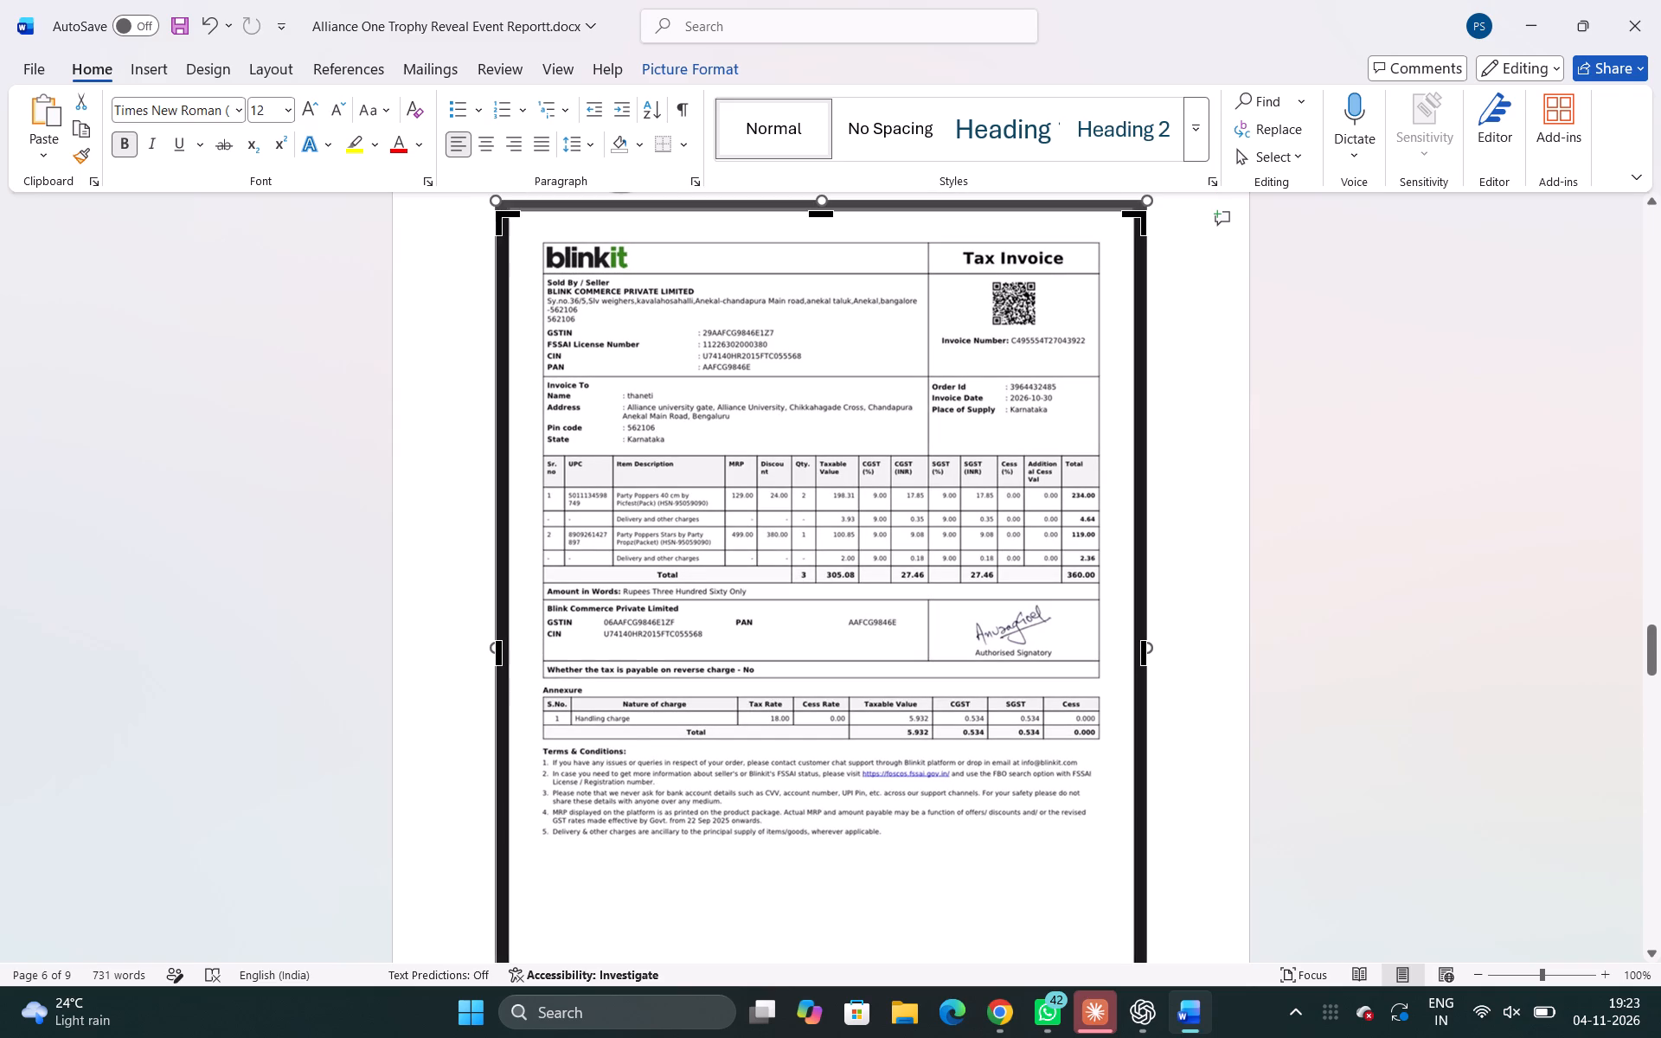
left_click_drag(498, 658, 511, 657)
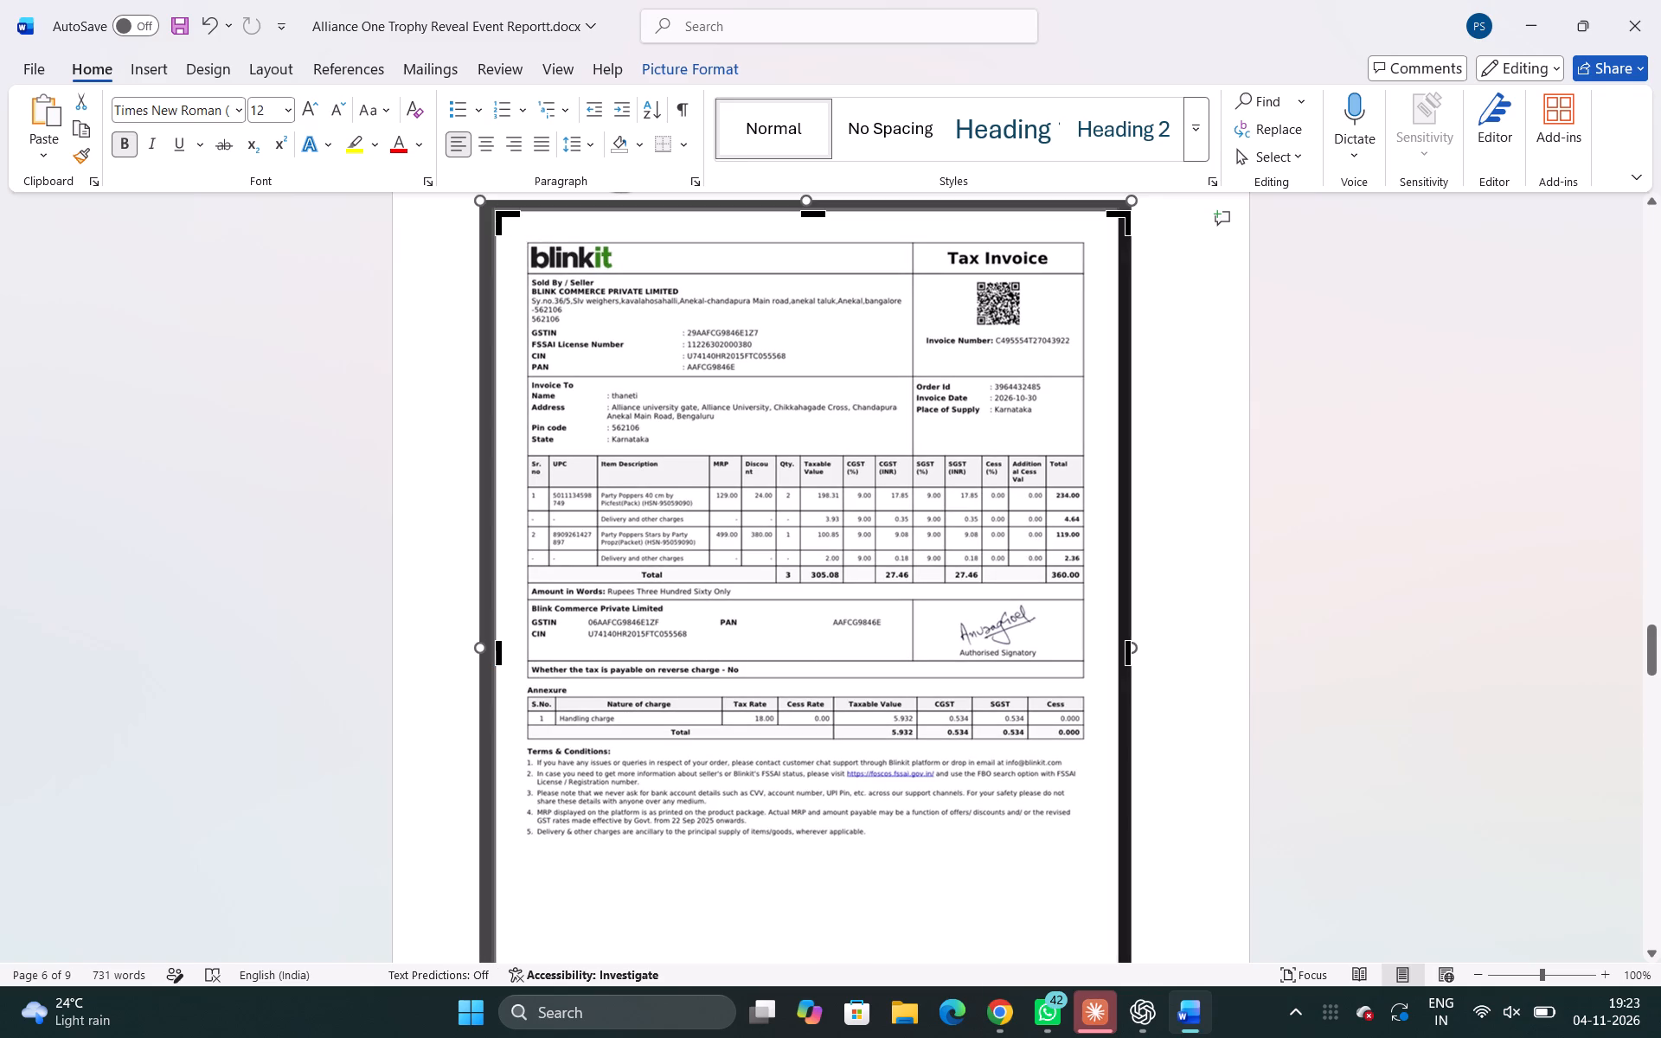
left_click_drag(1126, 657, 1117, 657)
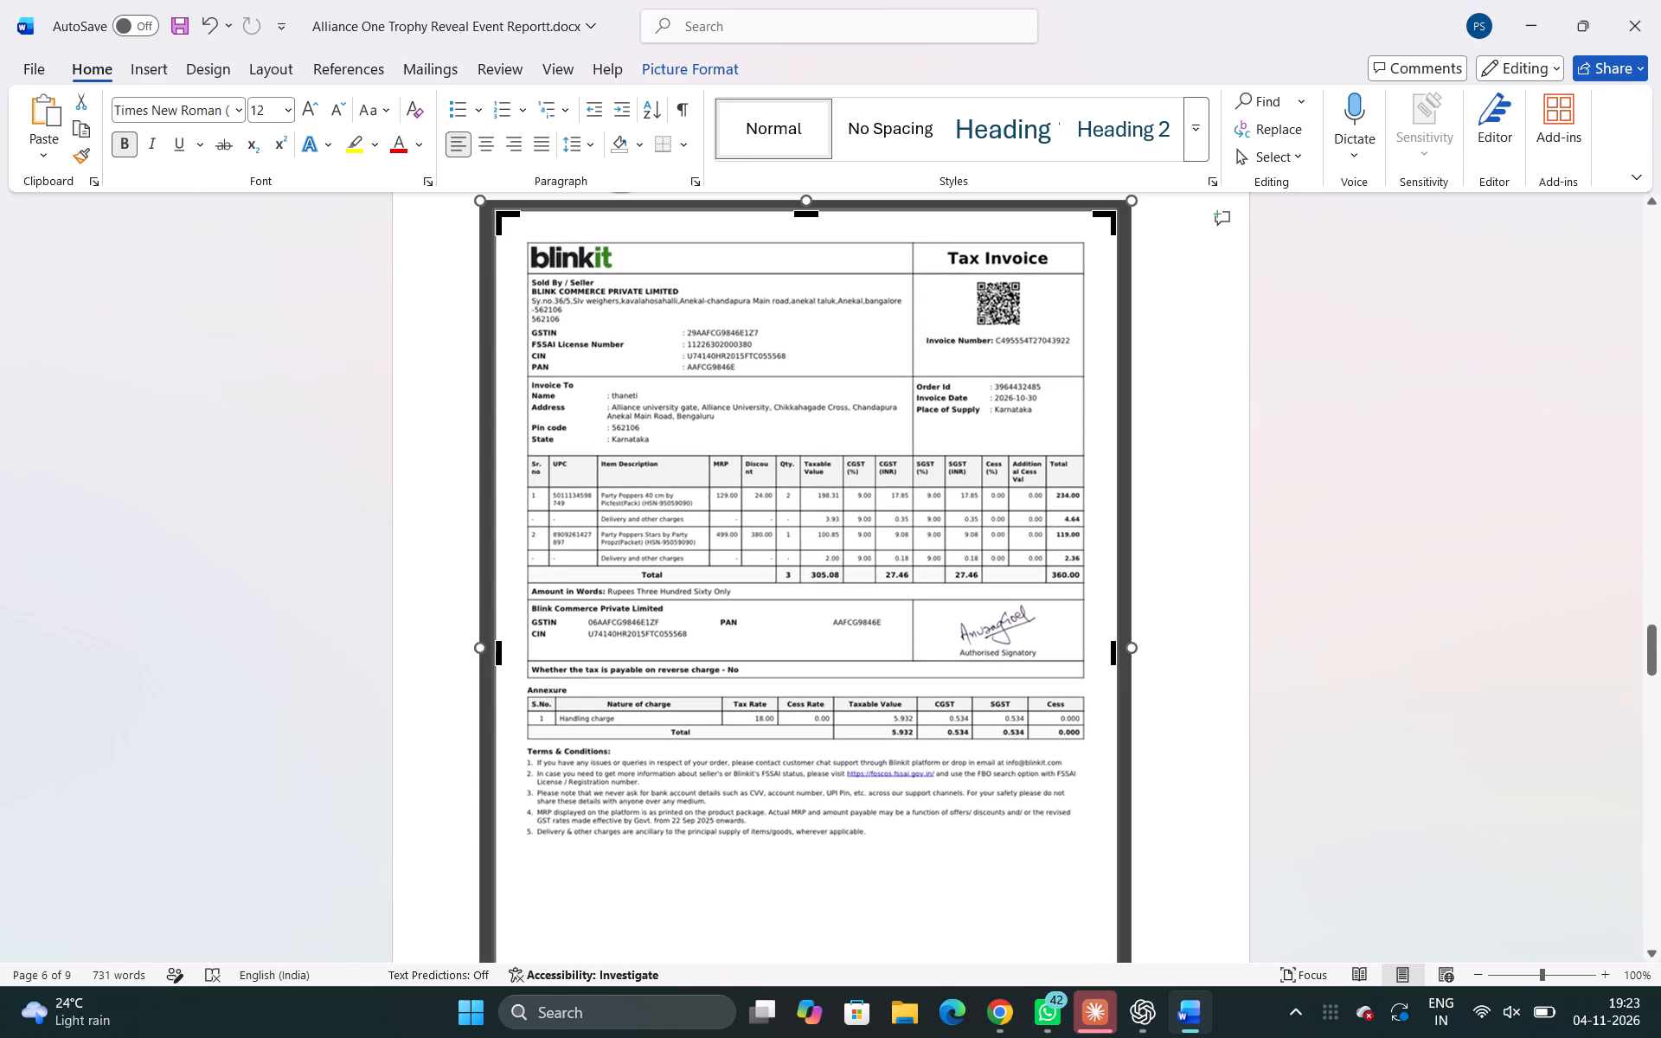
scroll(1279, 624, "down", 2)
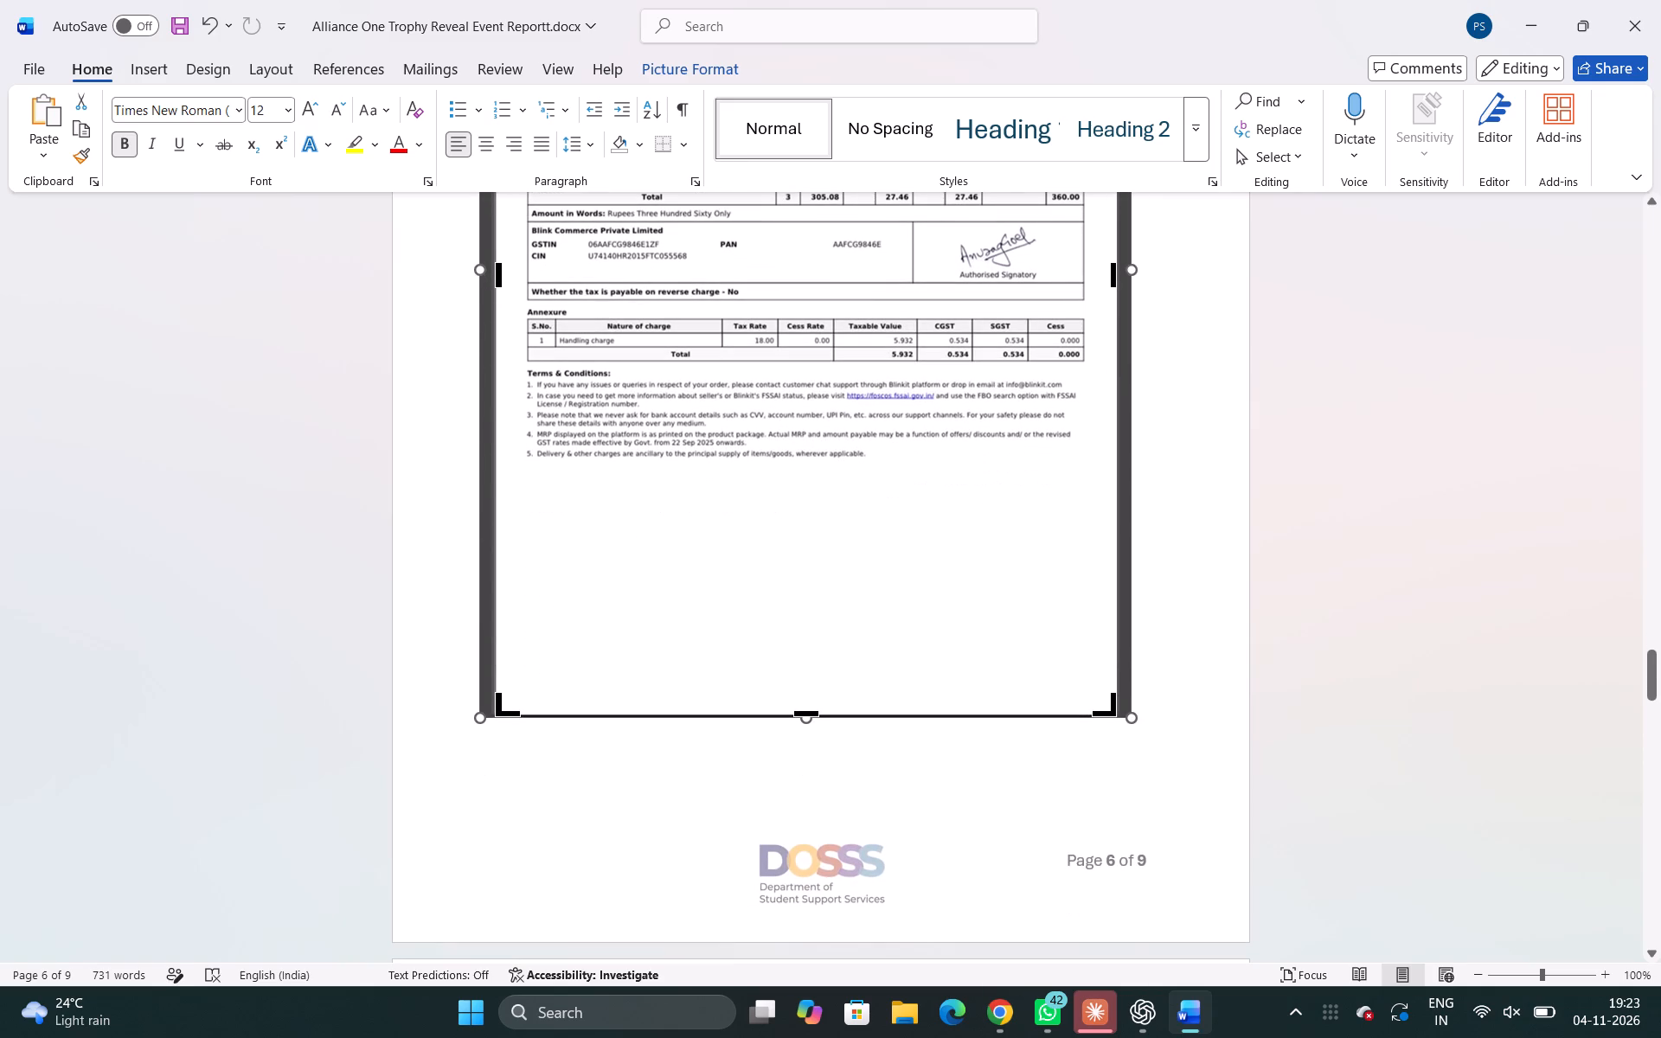
key("Return")
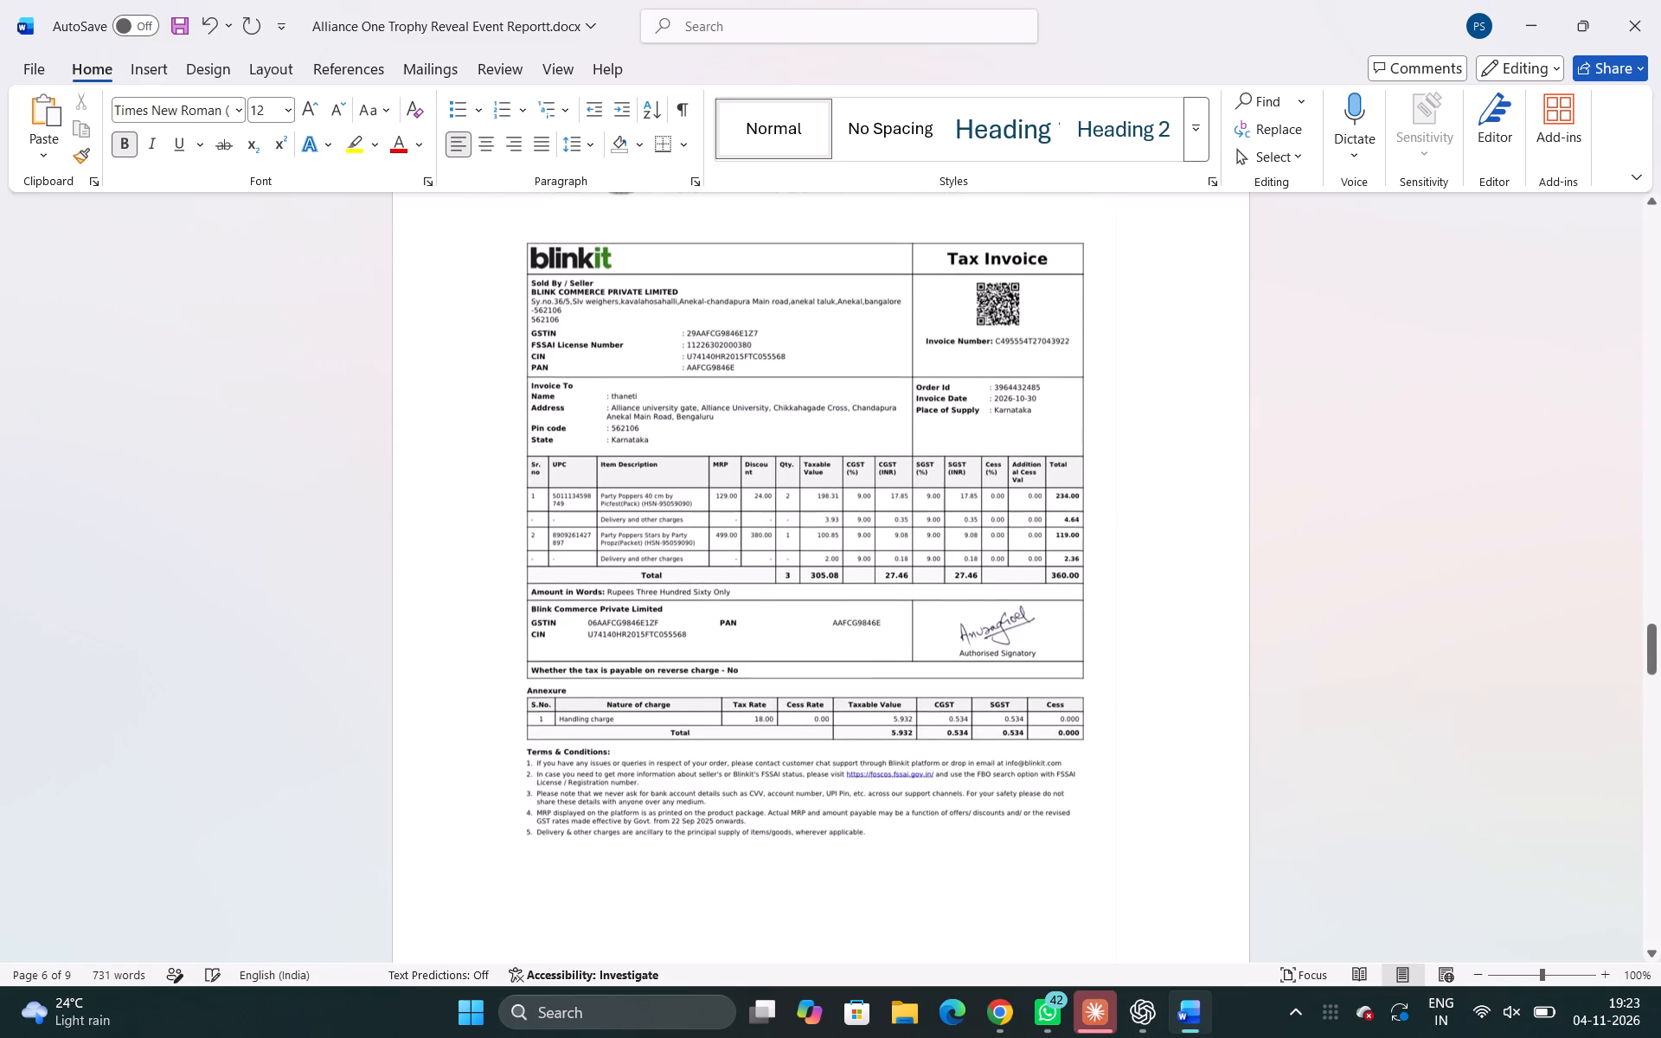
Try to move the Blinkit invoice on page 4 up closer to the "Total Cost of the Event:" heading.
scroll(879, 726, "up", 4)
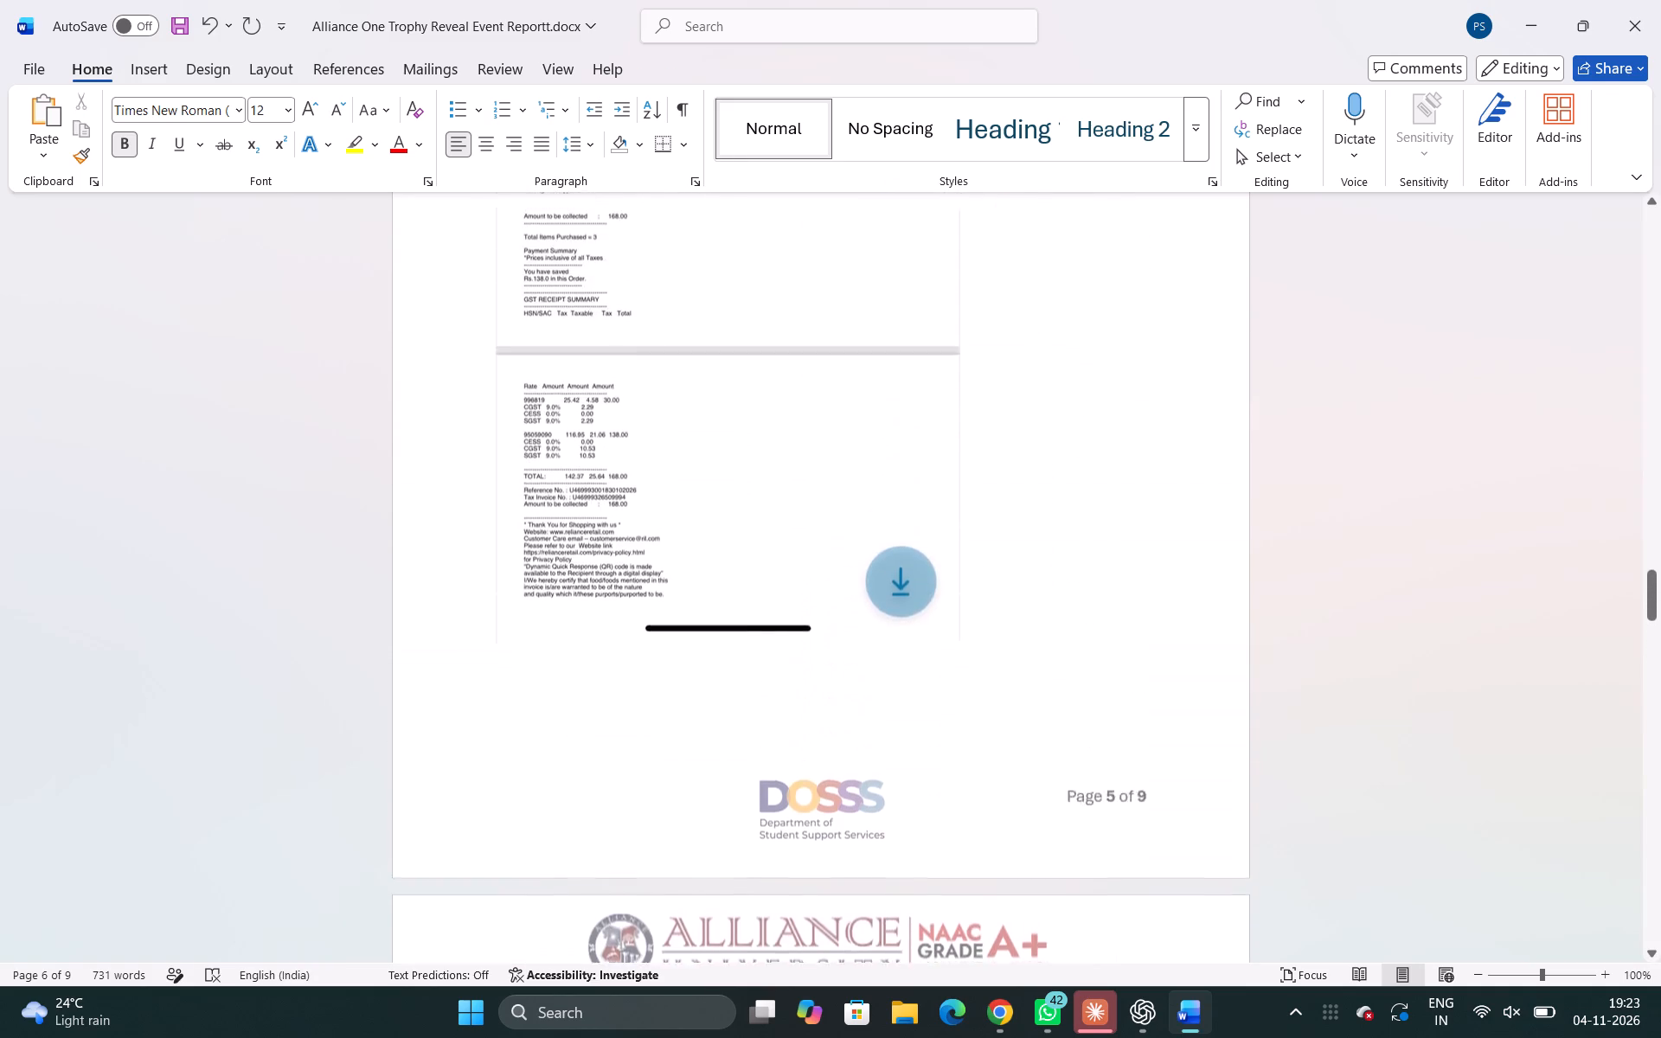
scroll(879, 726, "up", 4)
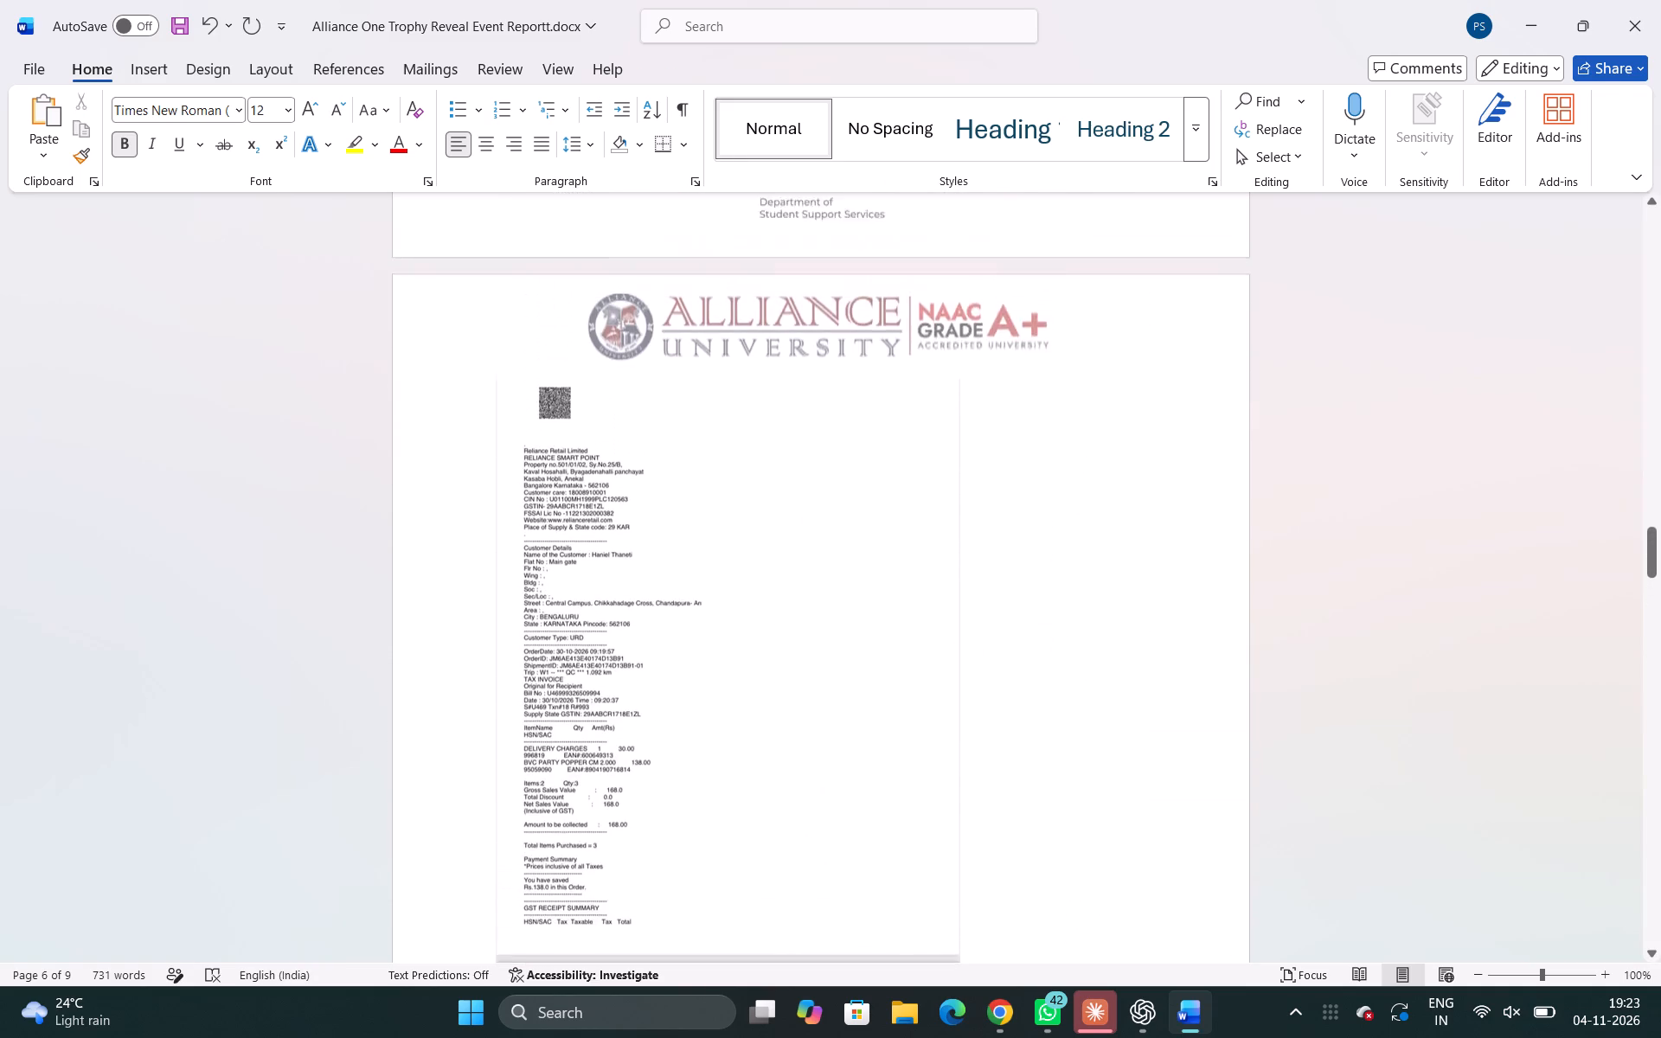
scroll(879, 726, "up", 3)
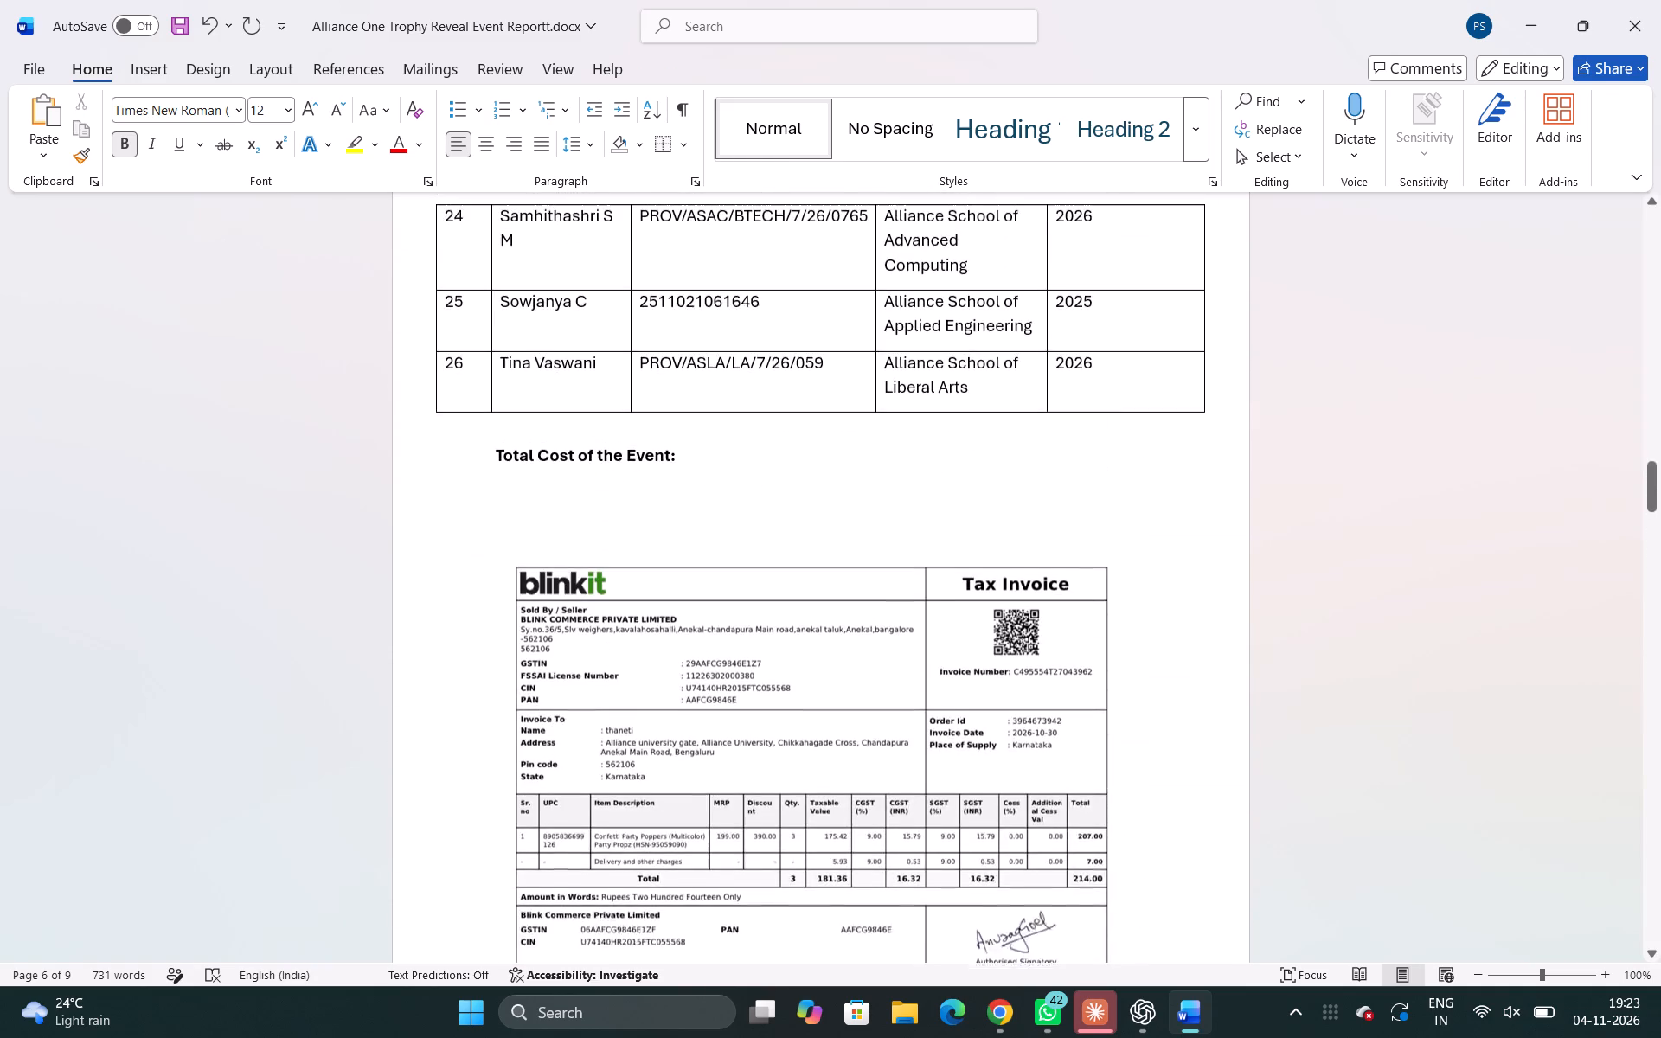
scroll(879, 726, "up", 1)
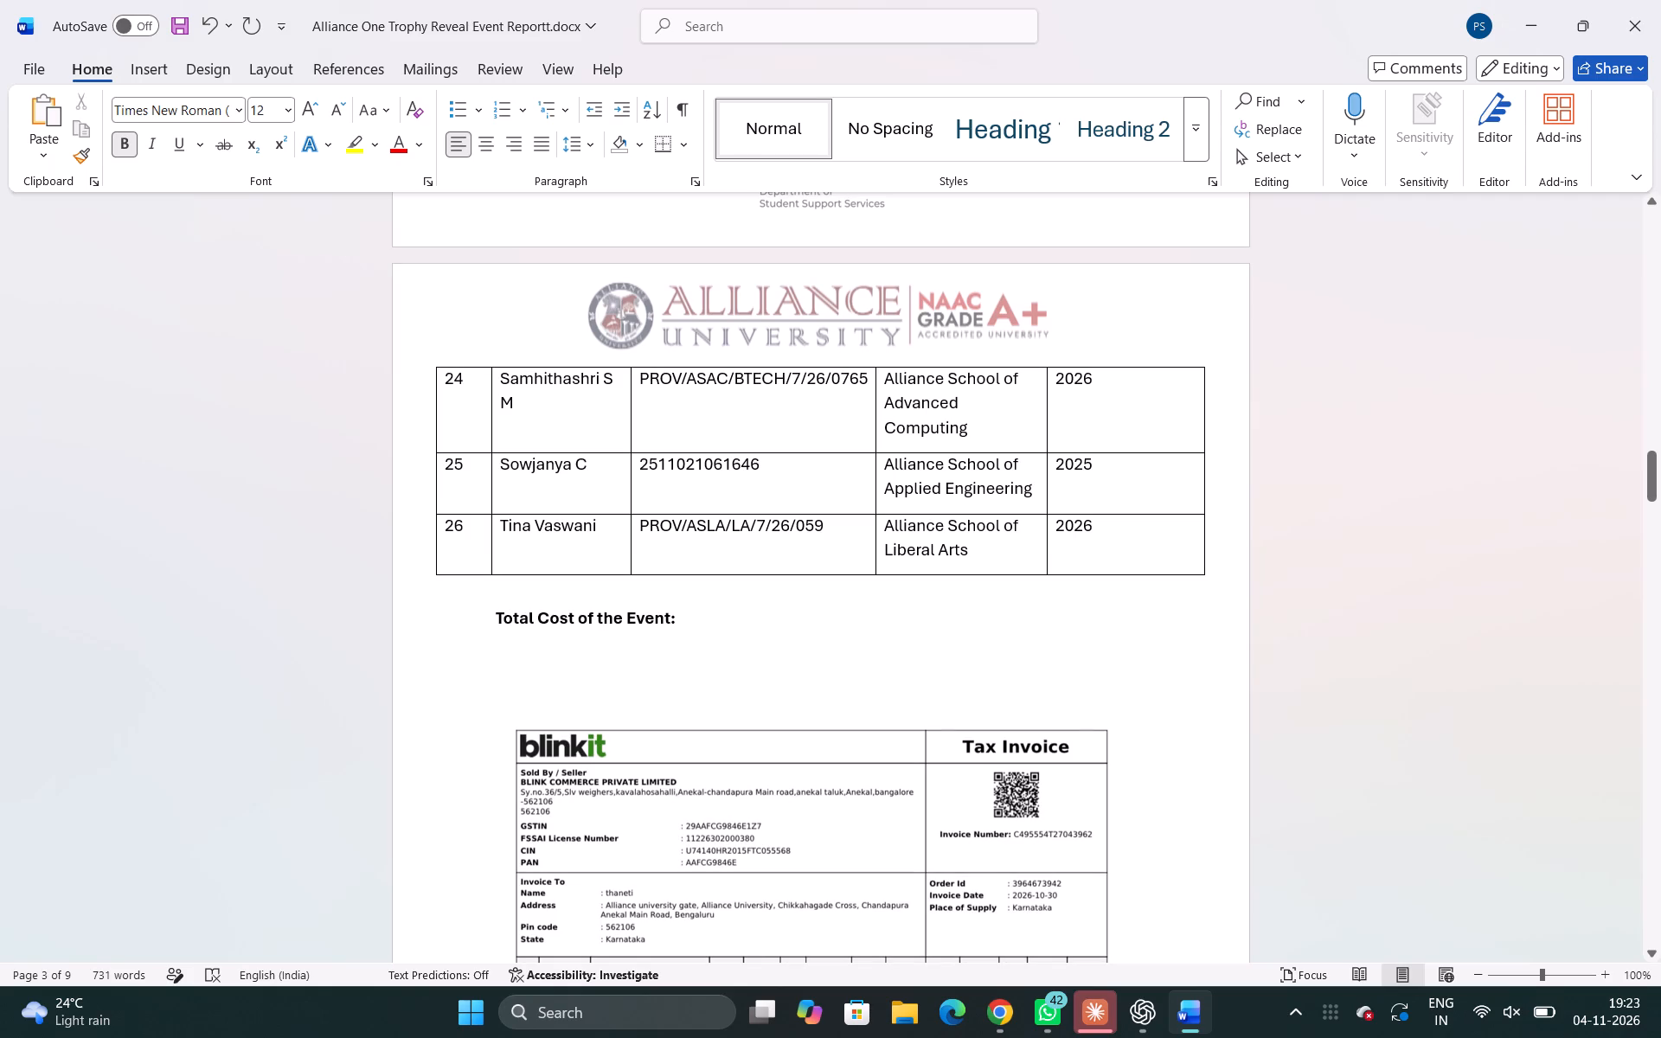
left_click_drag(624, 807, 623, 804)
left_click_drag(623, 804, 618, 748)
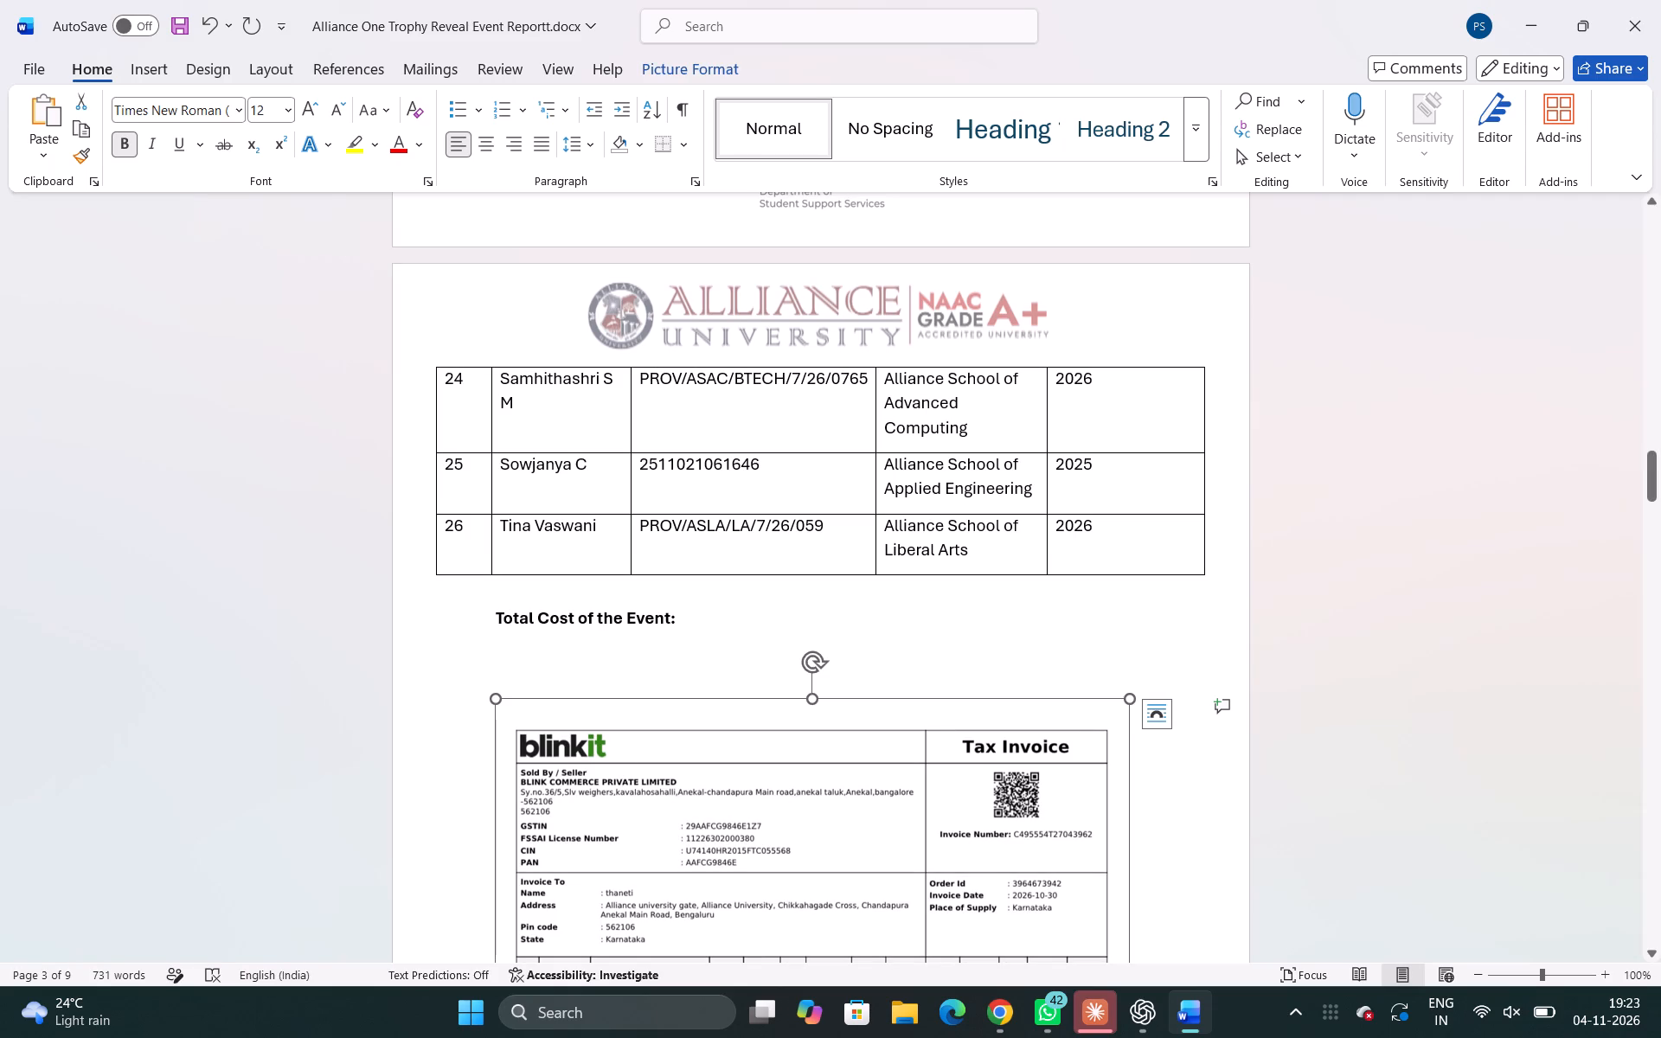
Check the layout of the invoice pages, the Conclusion section and the event photos through to the last page.
scroll(1283, 702, "down", 2)
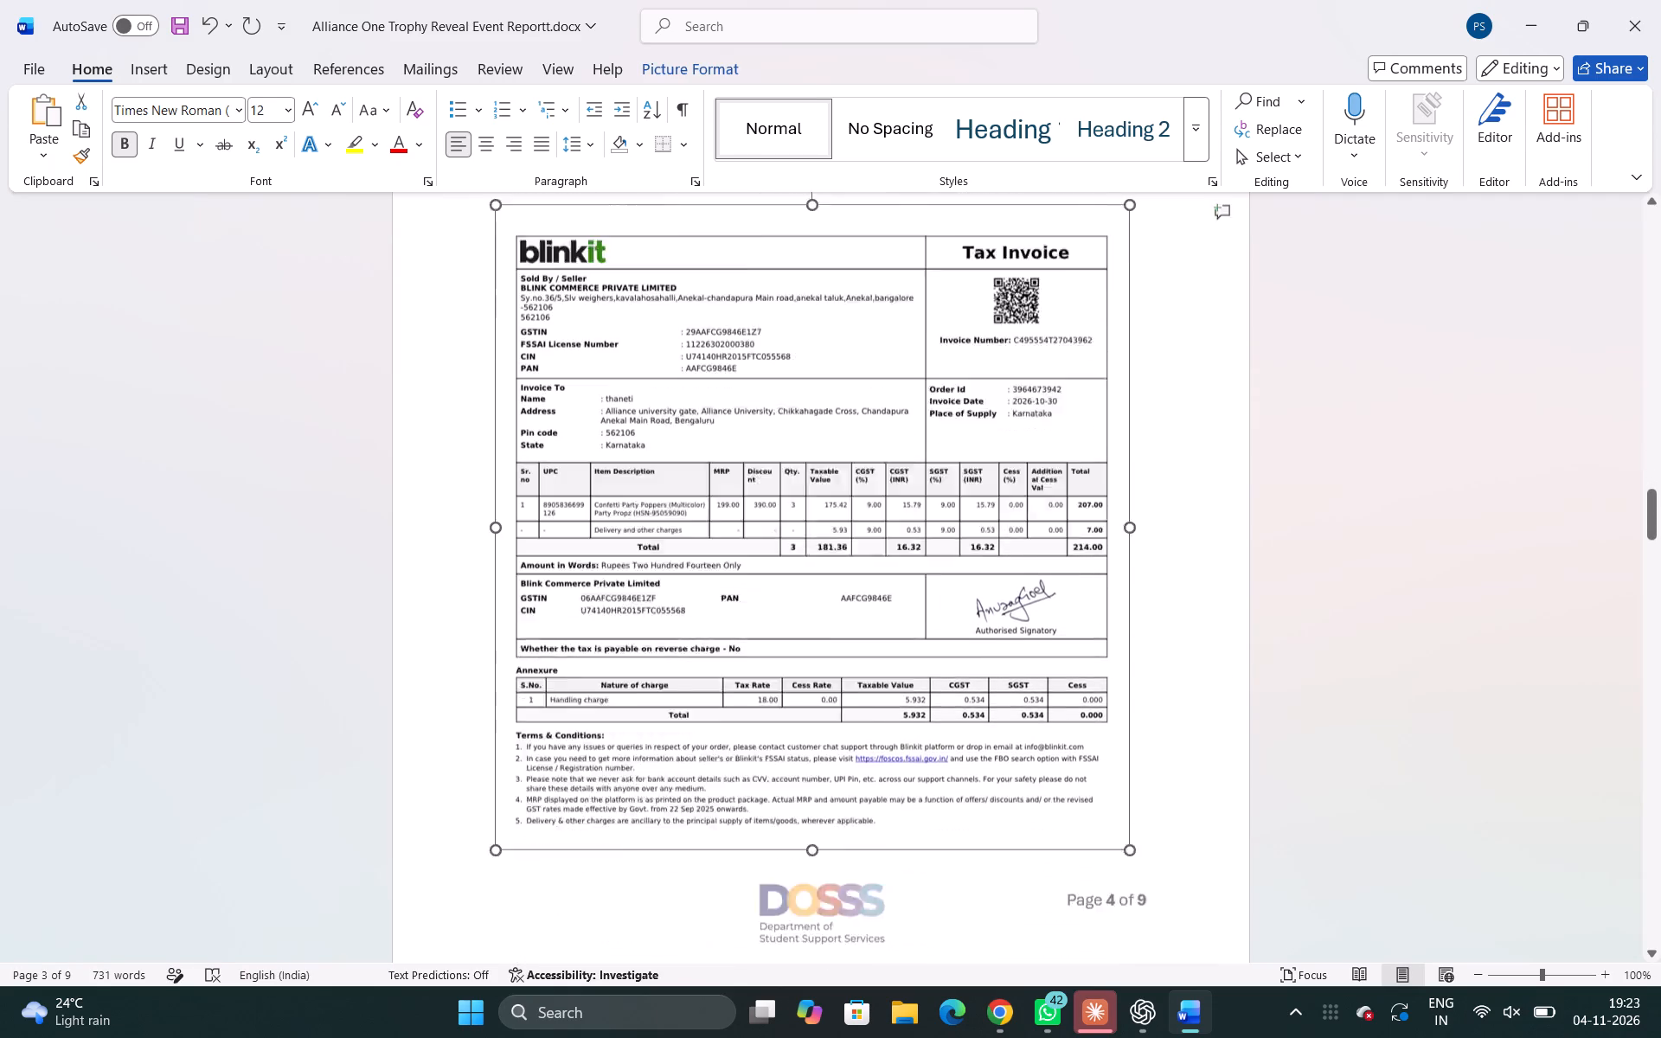
scroll(1283, 702, "down", 5)
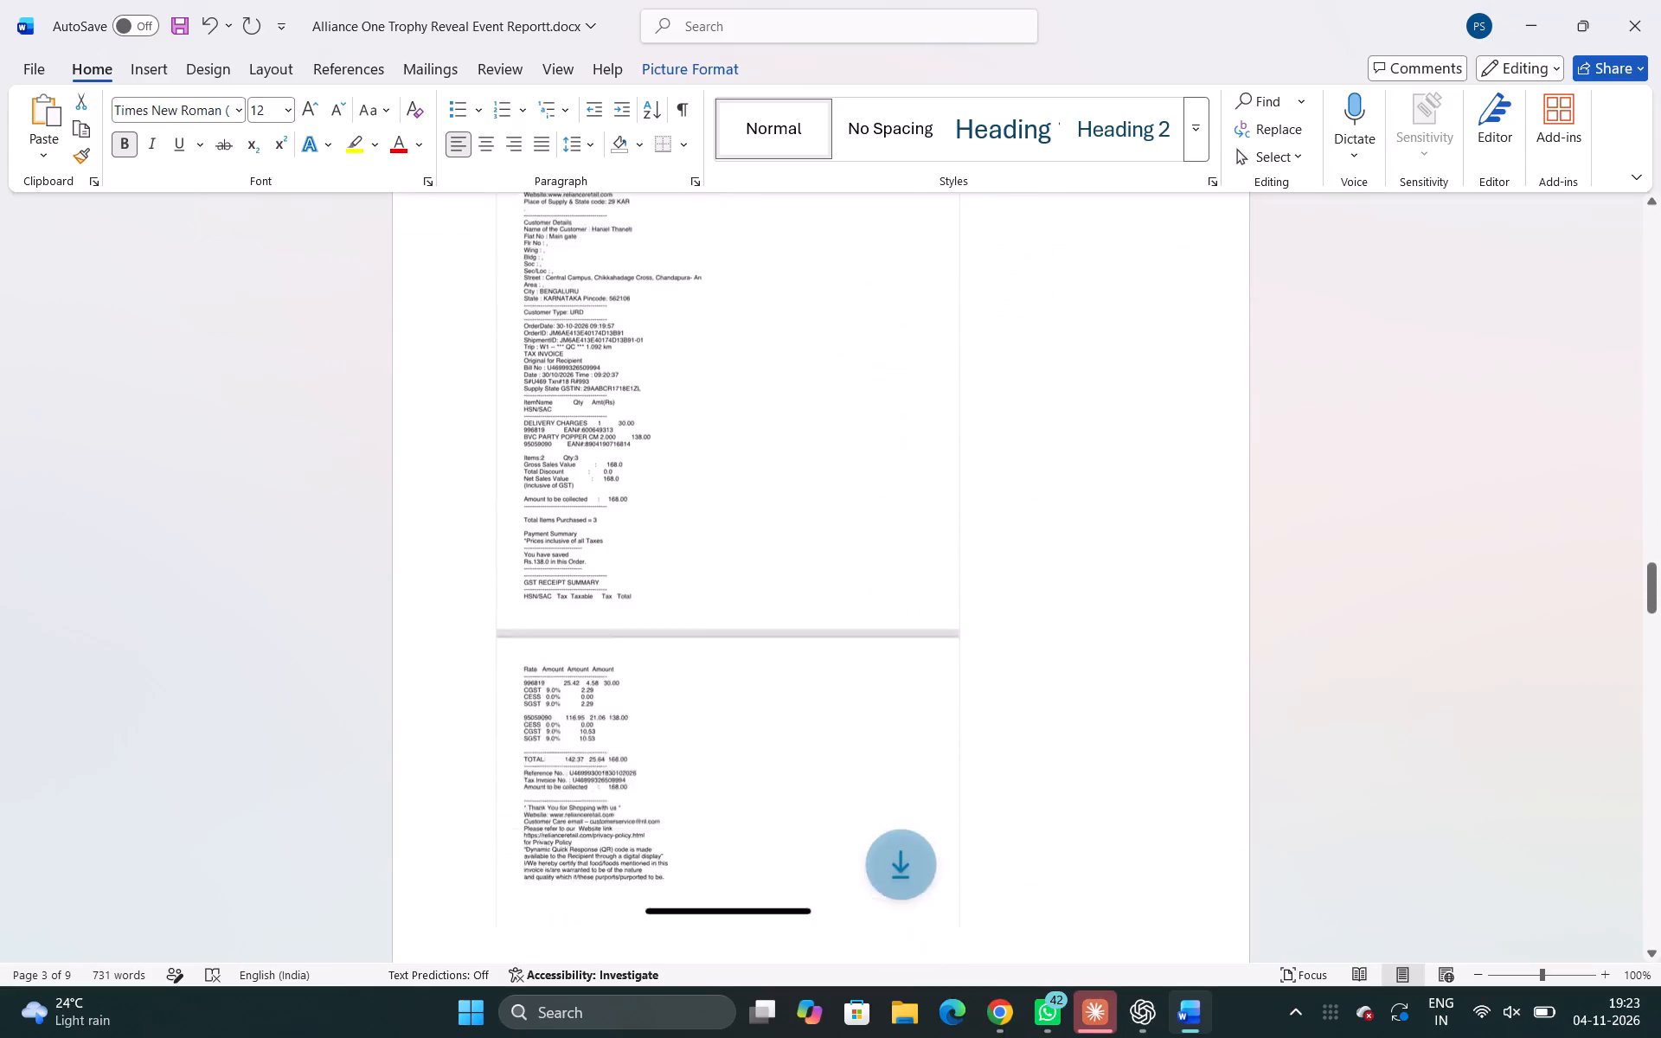
scroll(1283, 702, "down", 4)
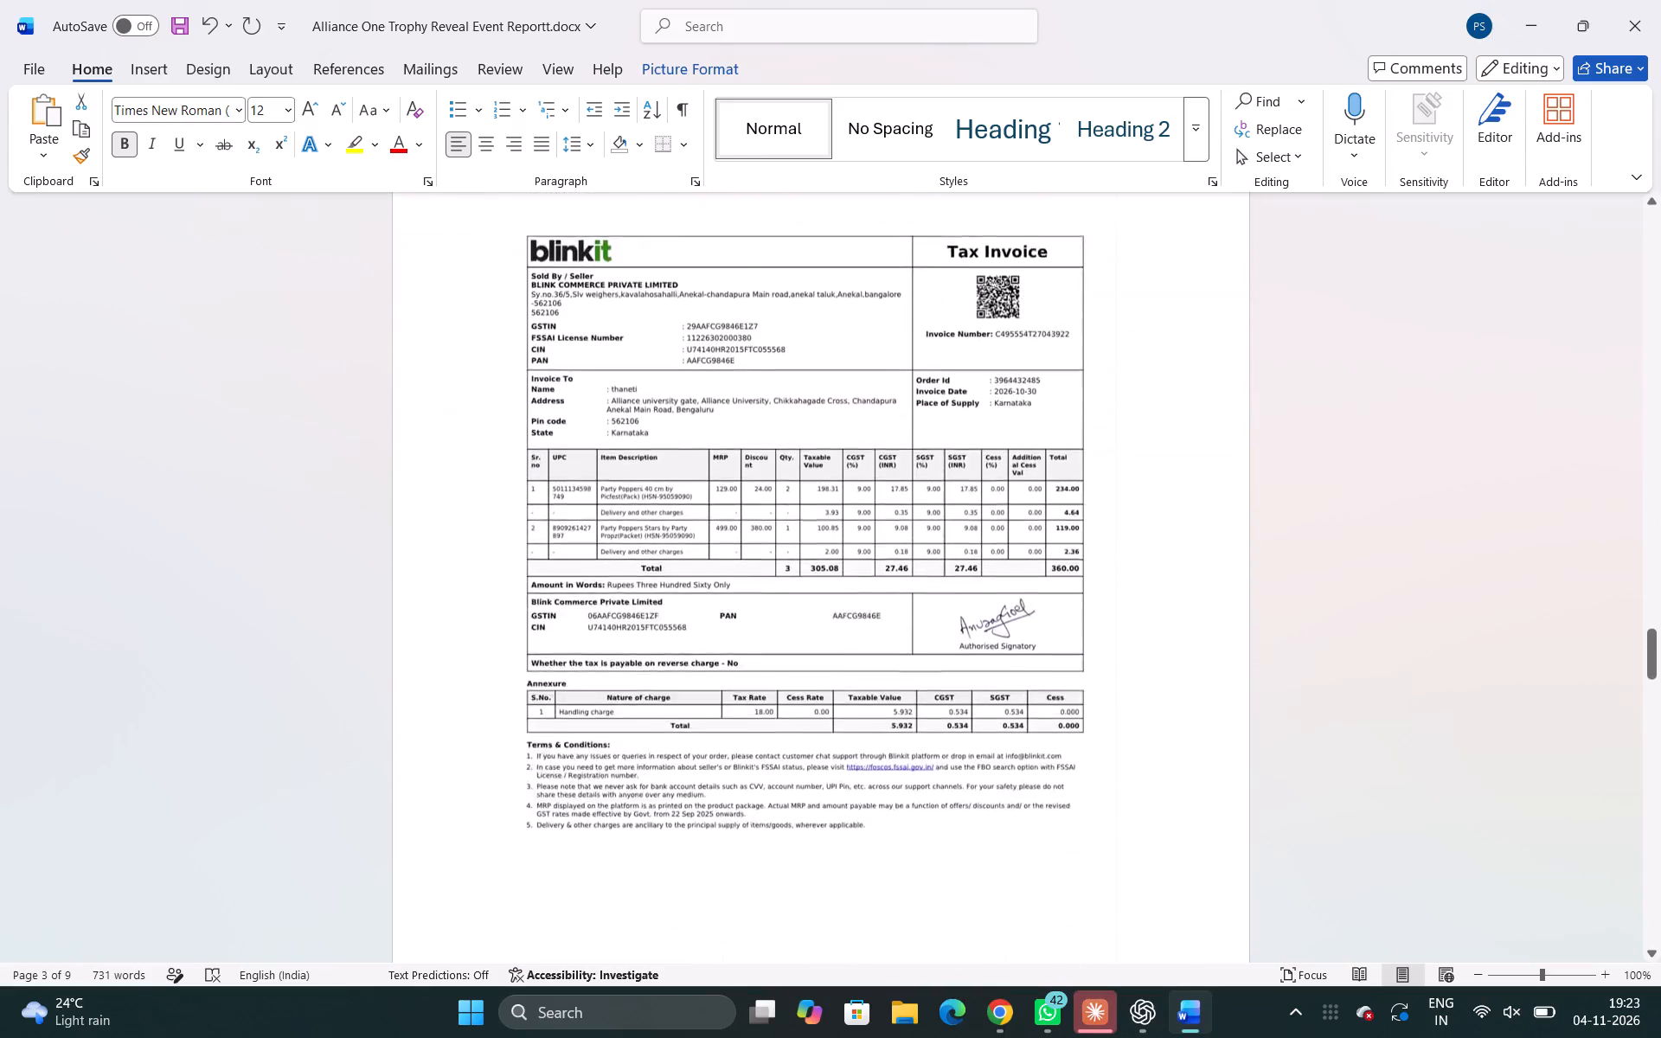
scroll(1283, 702, "down", 6)
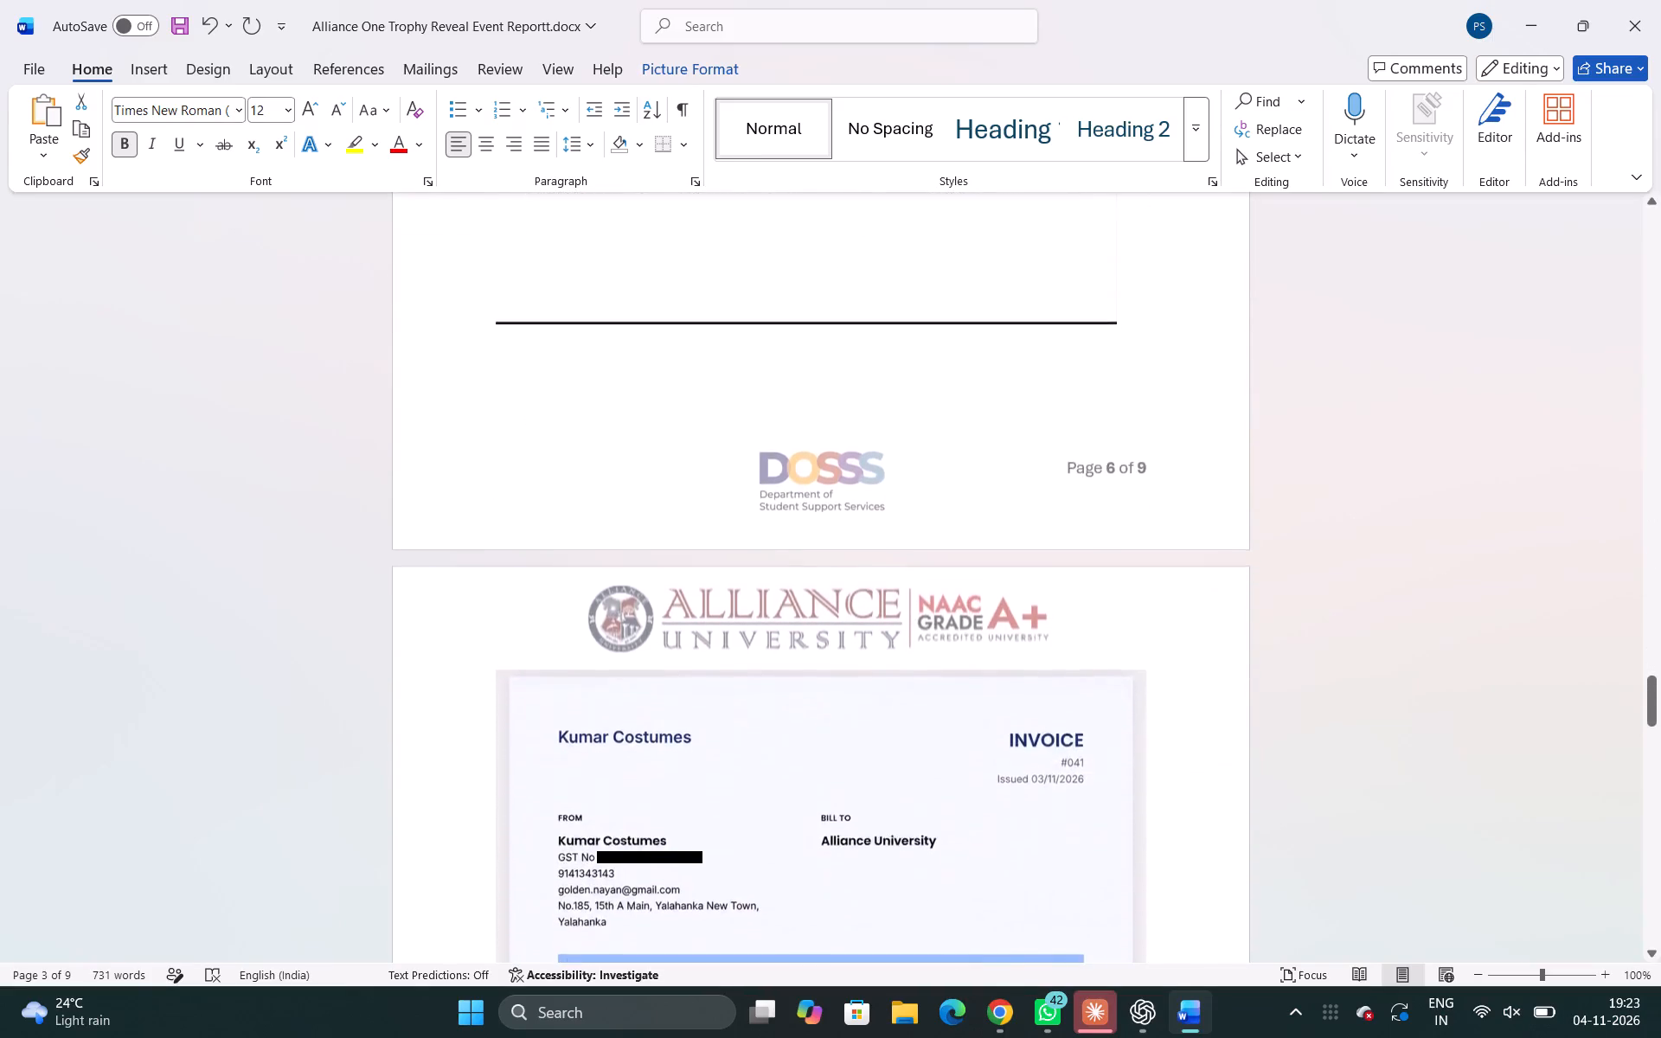
scroll(1283, 702, "down", 3)
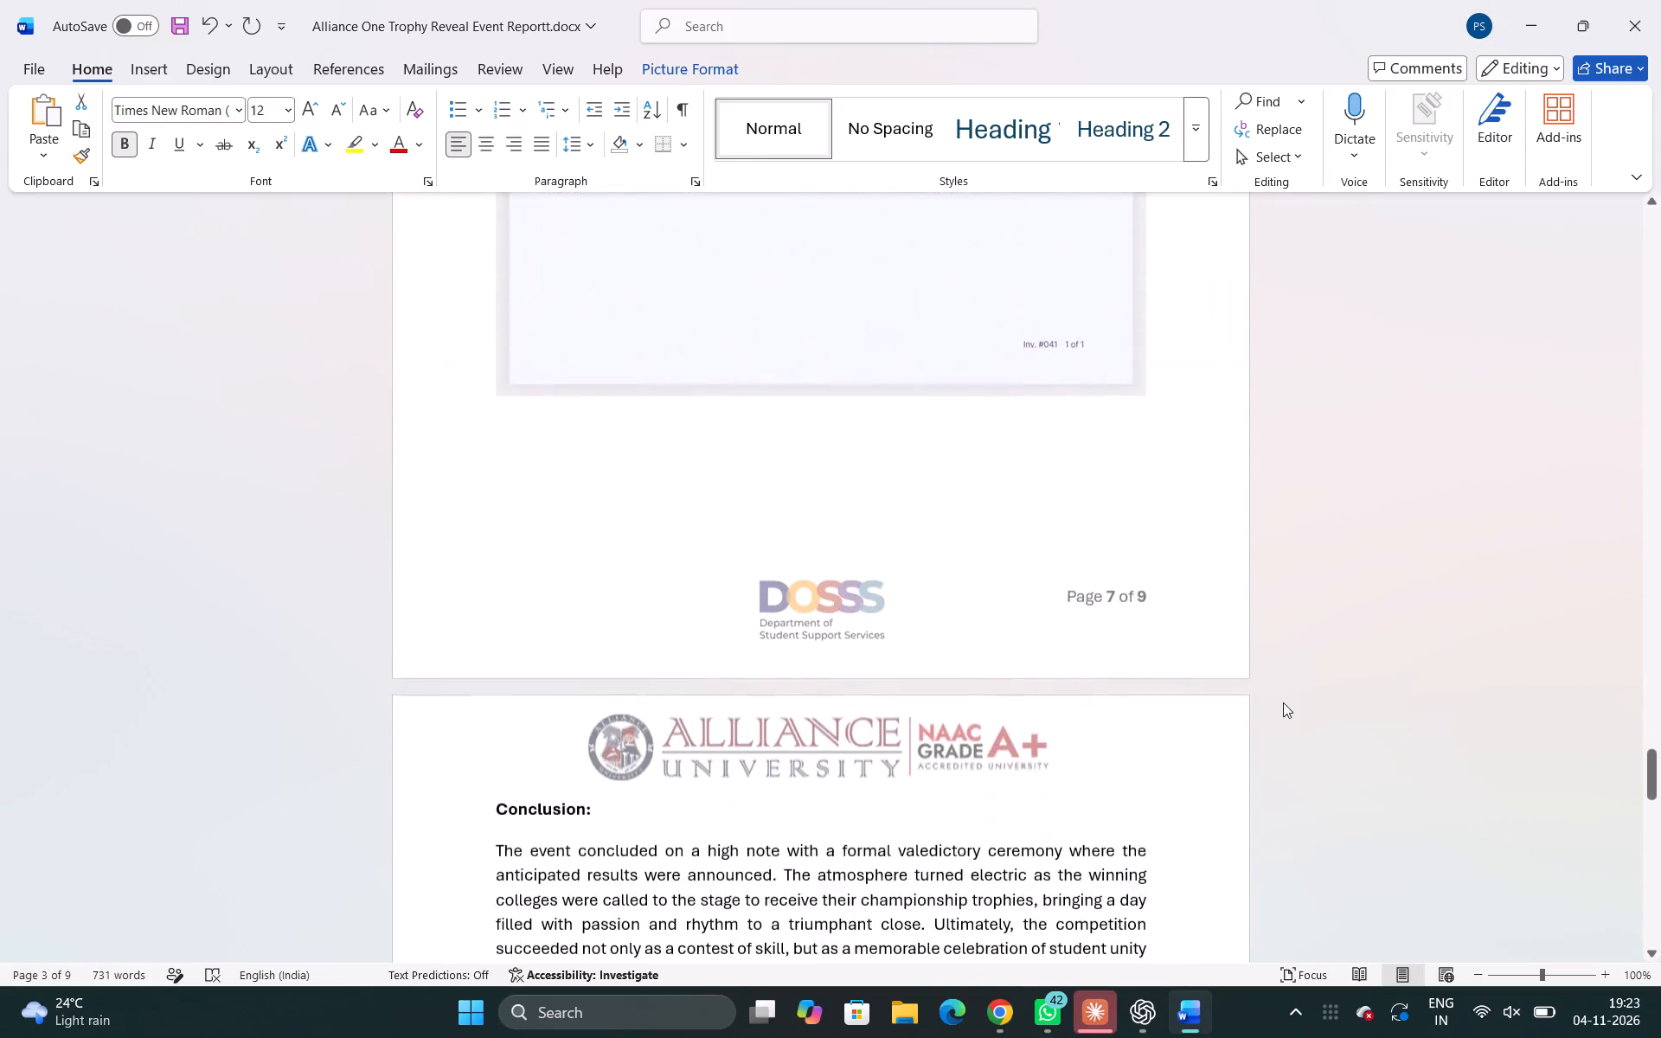
scroll(1283, 702, "down", 3)
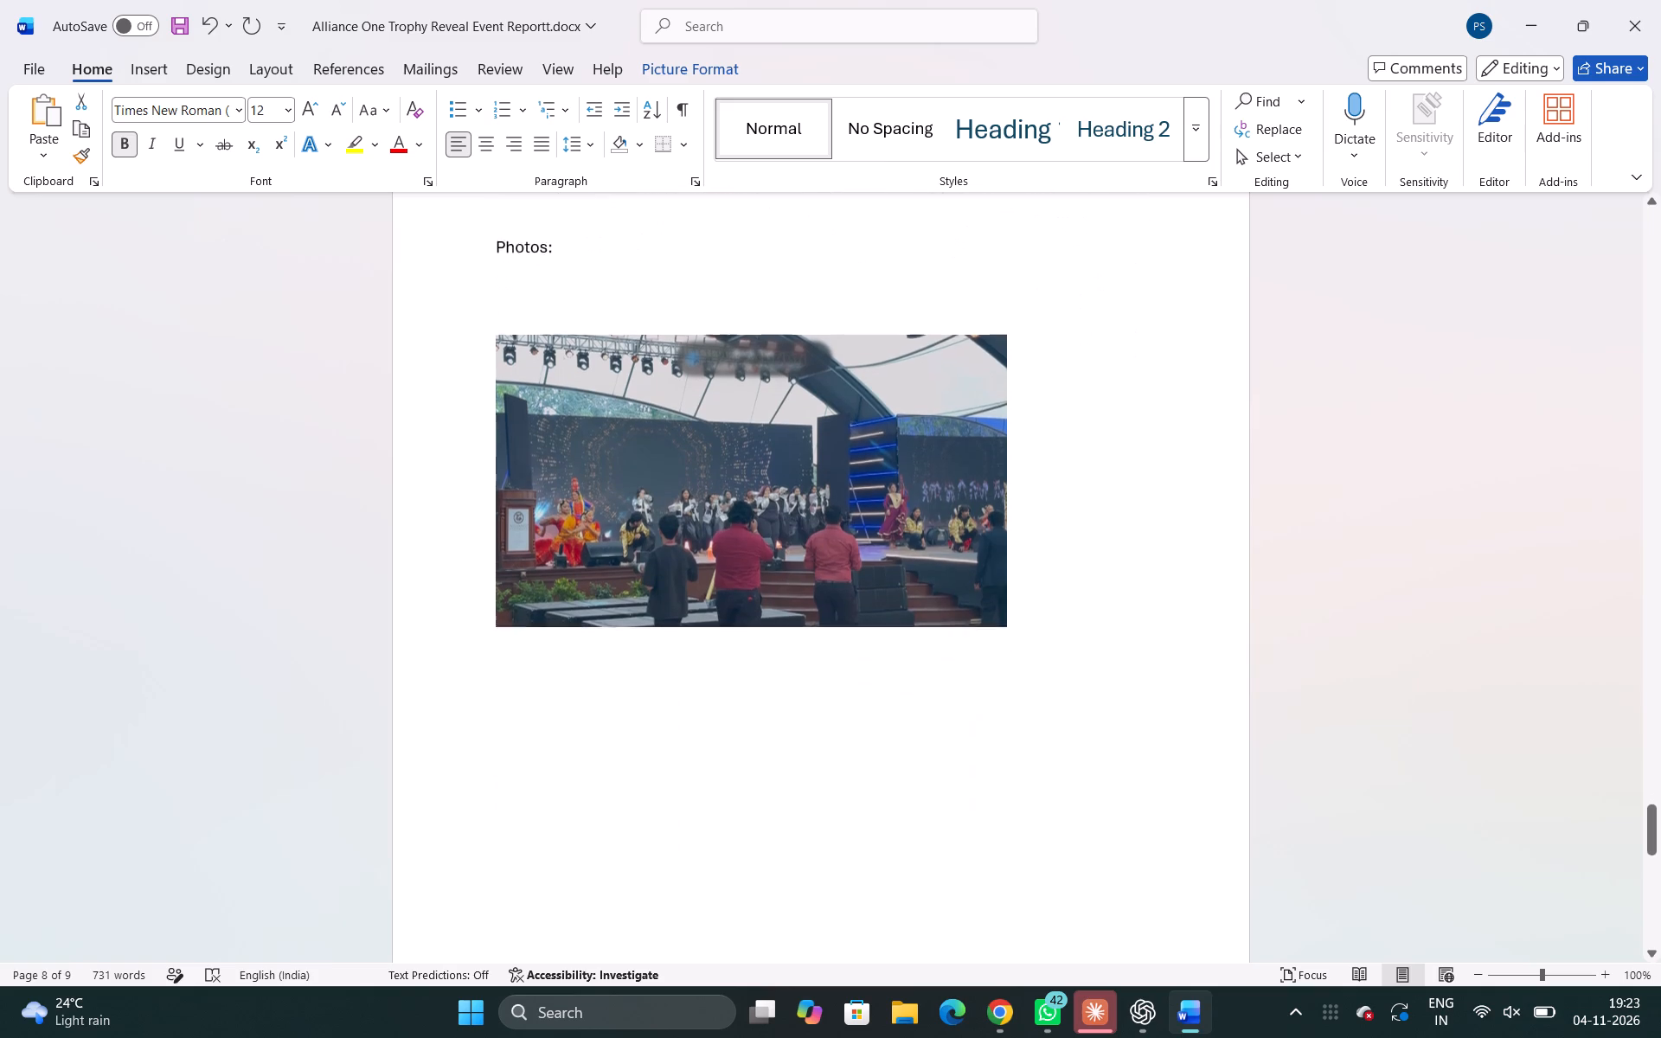
scroll(1283, 702, "down", 3)
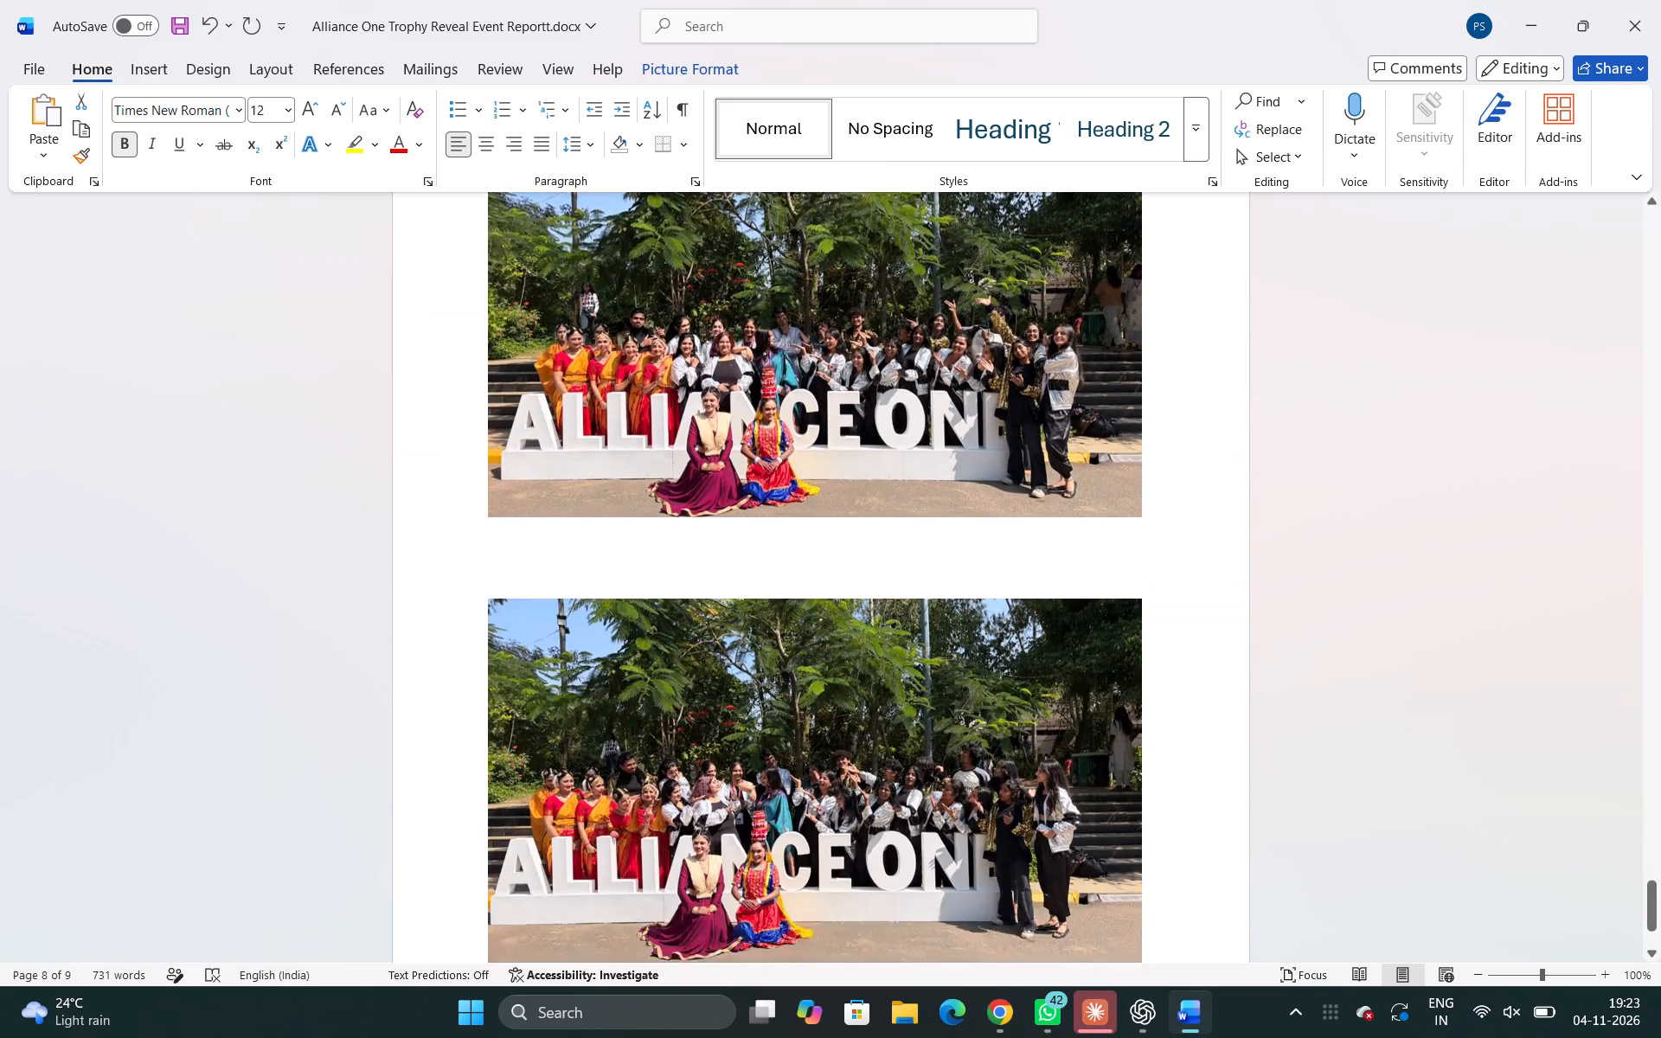
scroll(1283, 702, "down", 3)
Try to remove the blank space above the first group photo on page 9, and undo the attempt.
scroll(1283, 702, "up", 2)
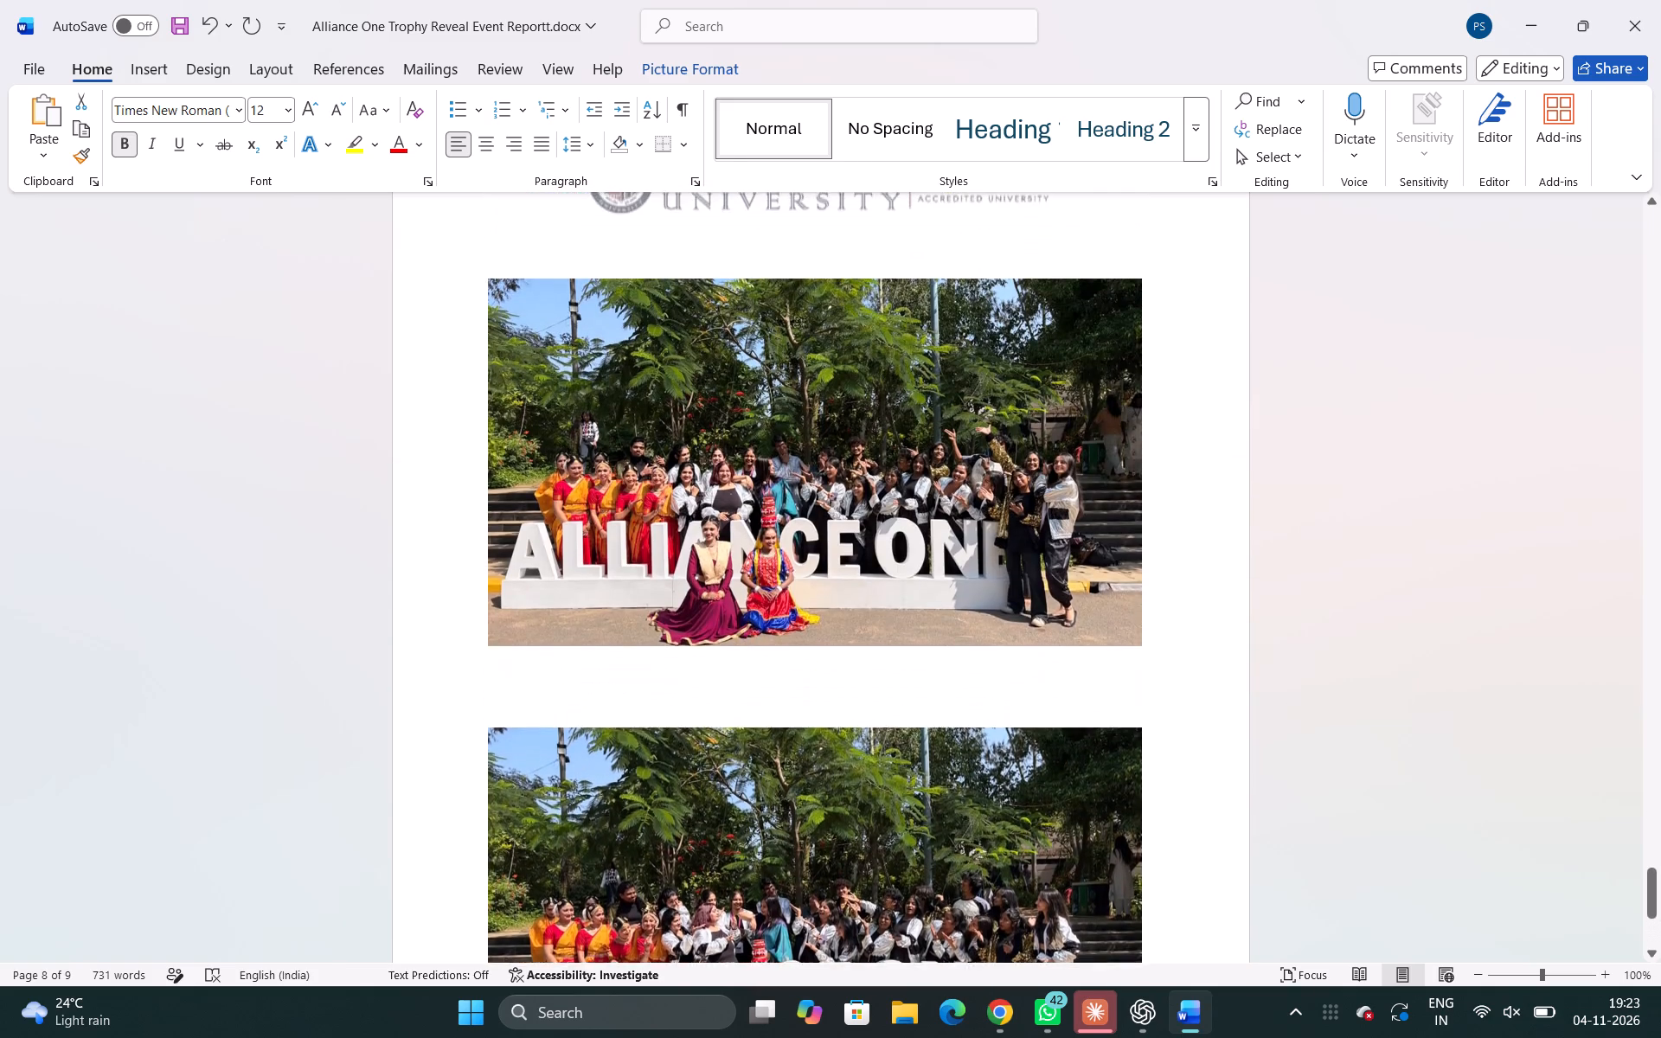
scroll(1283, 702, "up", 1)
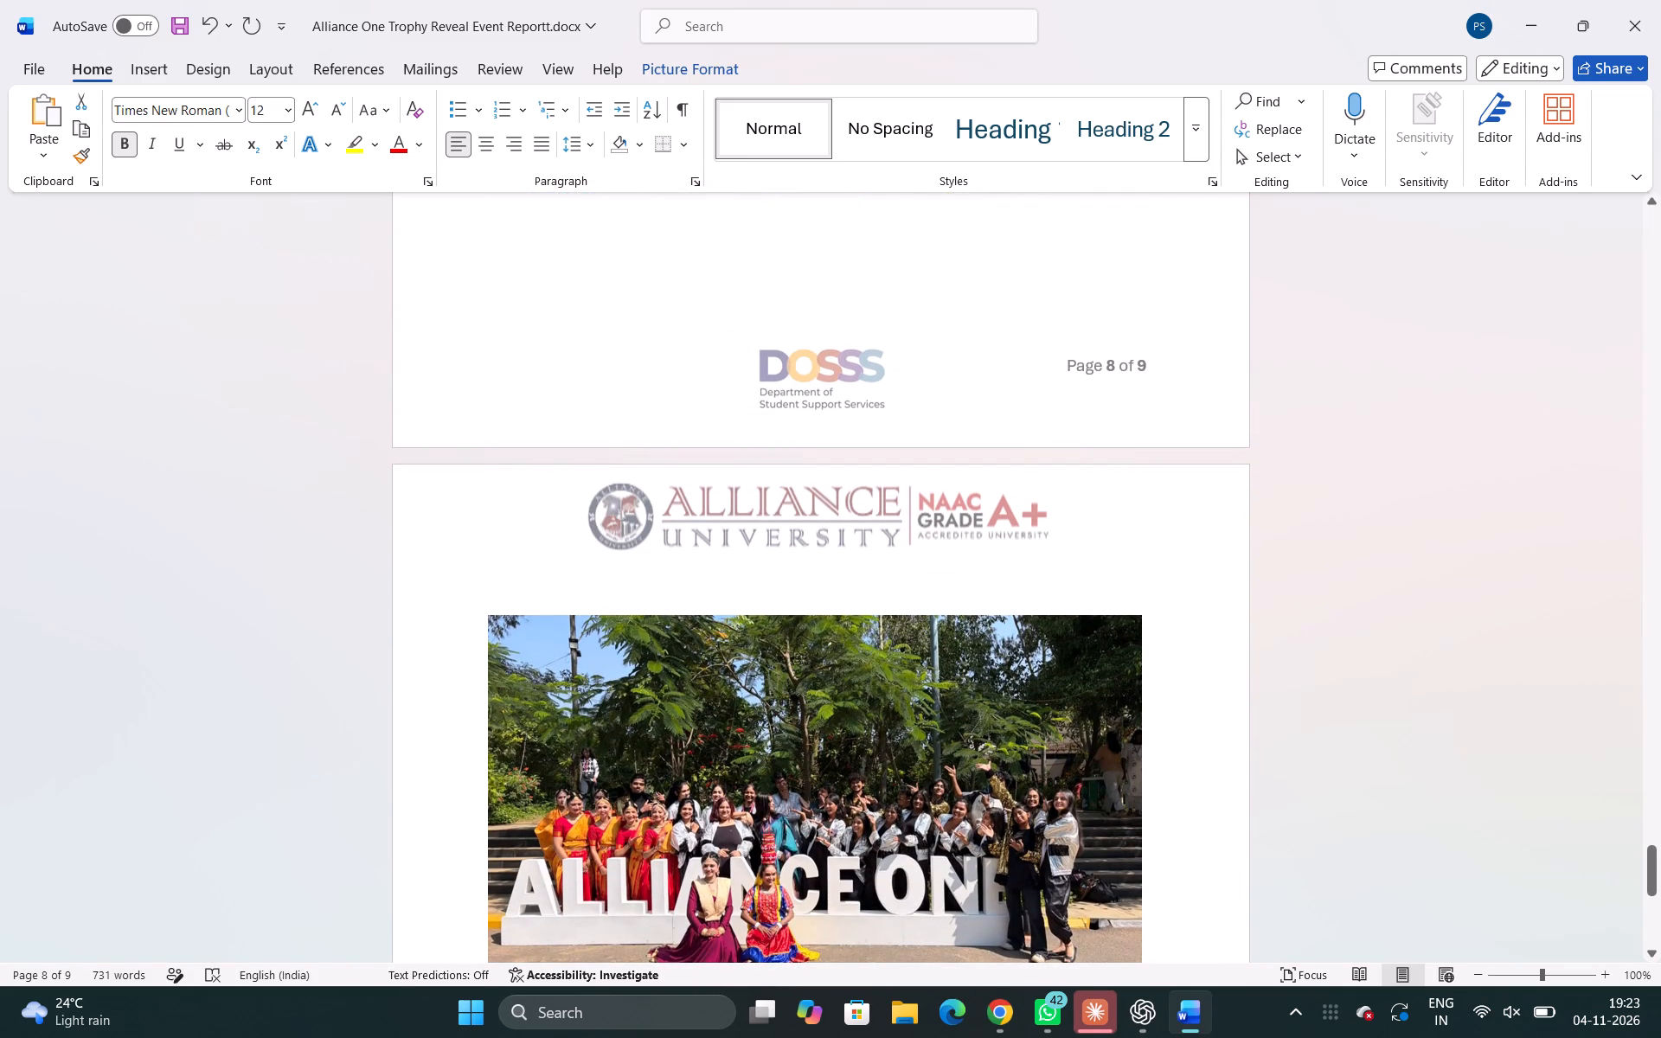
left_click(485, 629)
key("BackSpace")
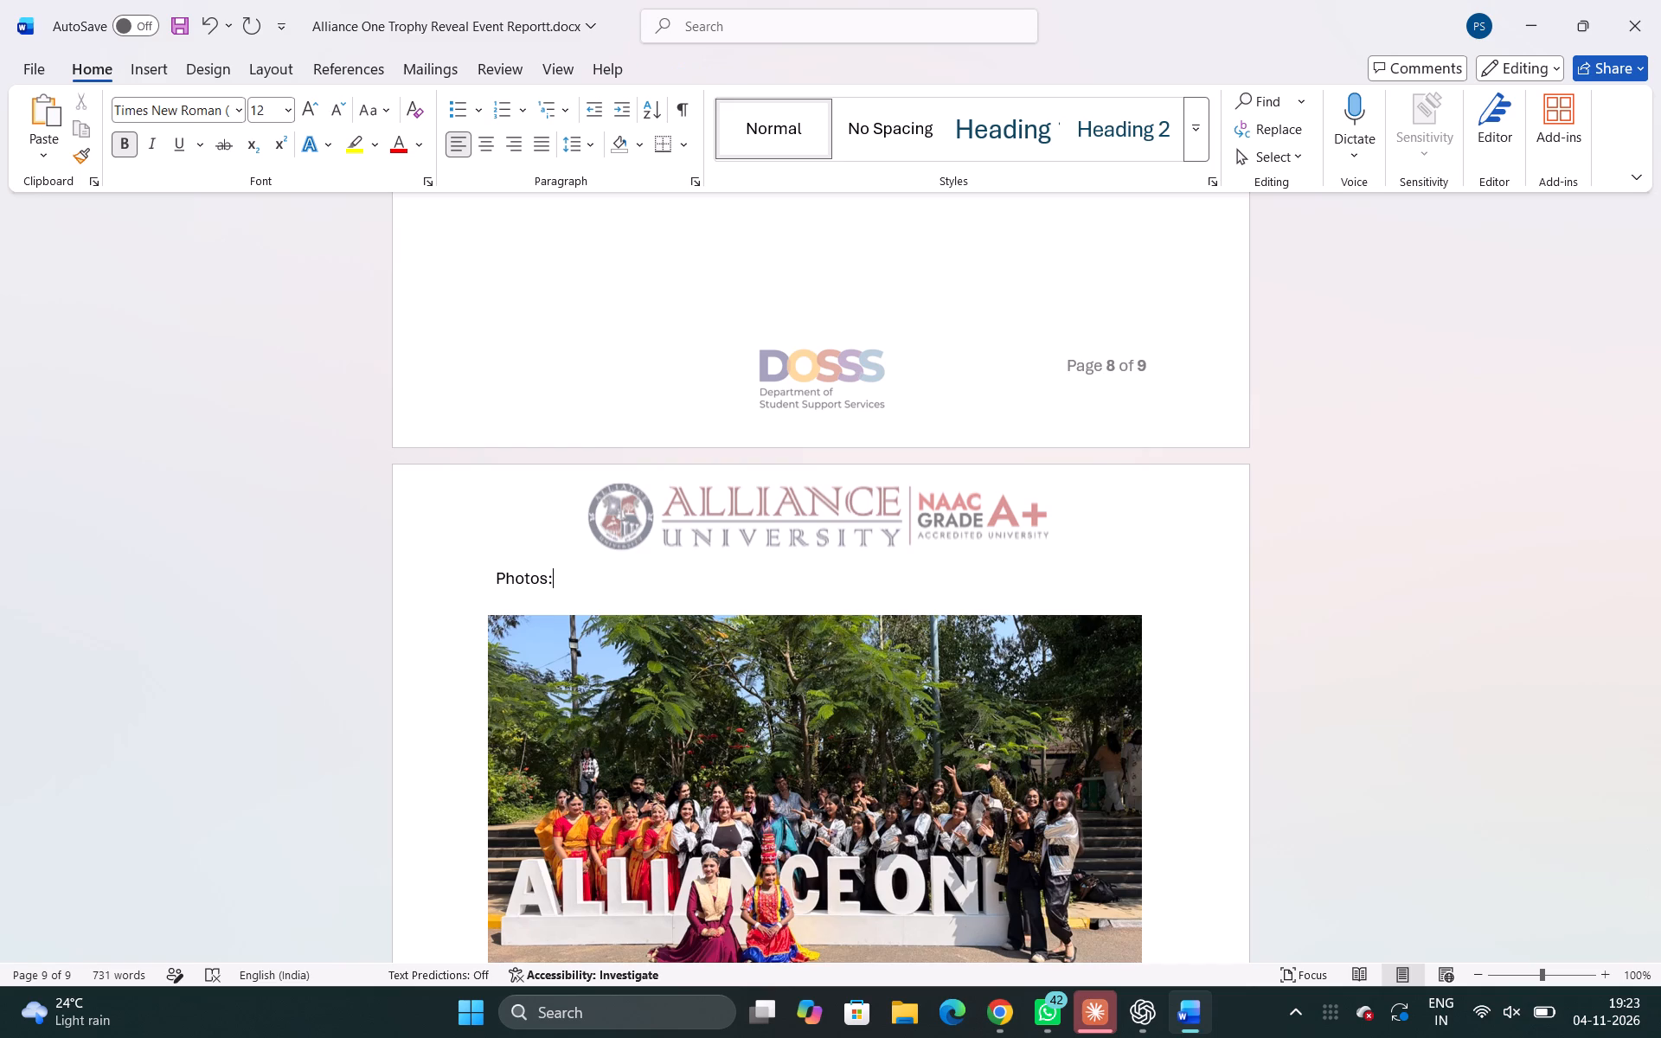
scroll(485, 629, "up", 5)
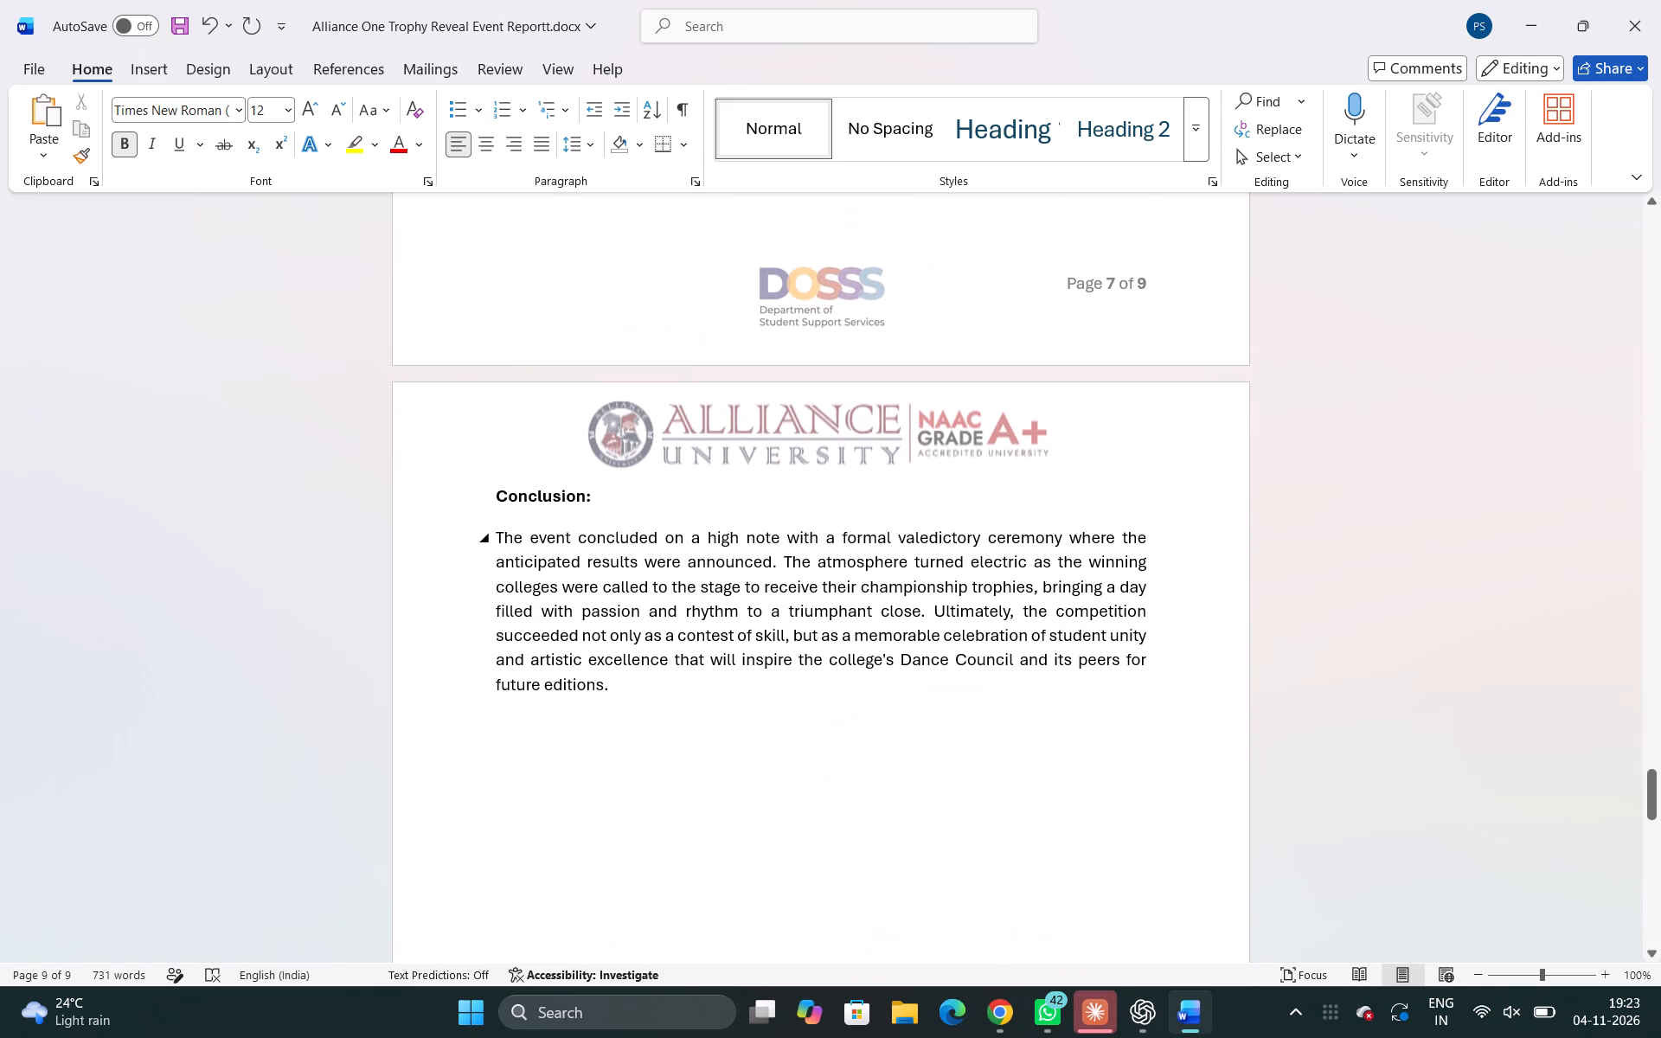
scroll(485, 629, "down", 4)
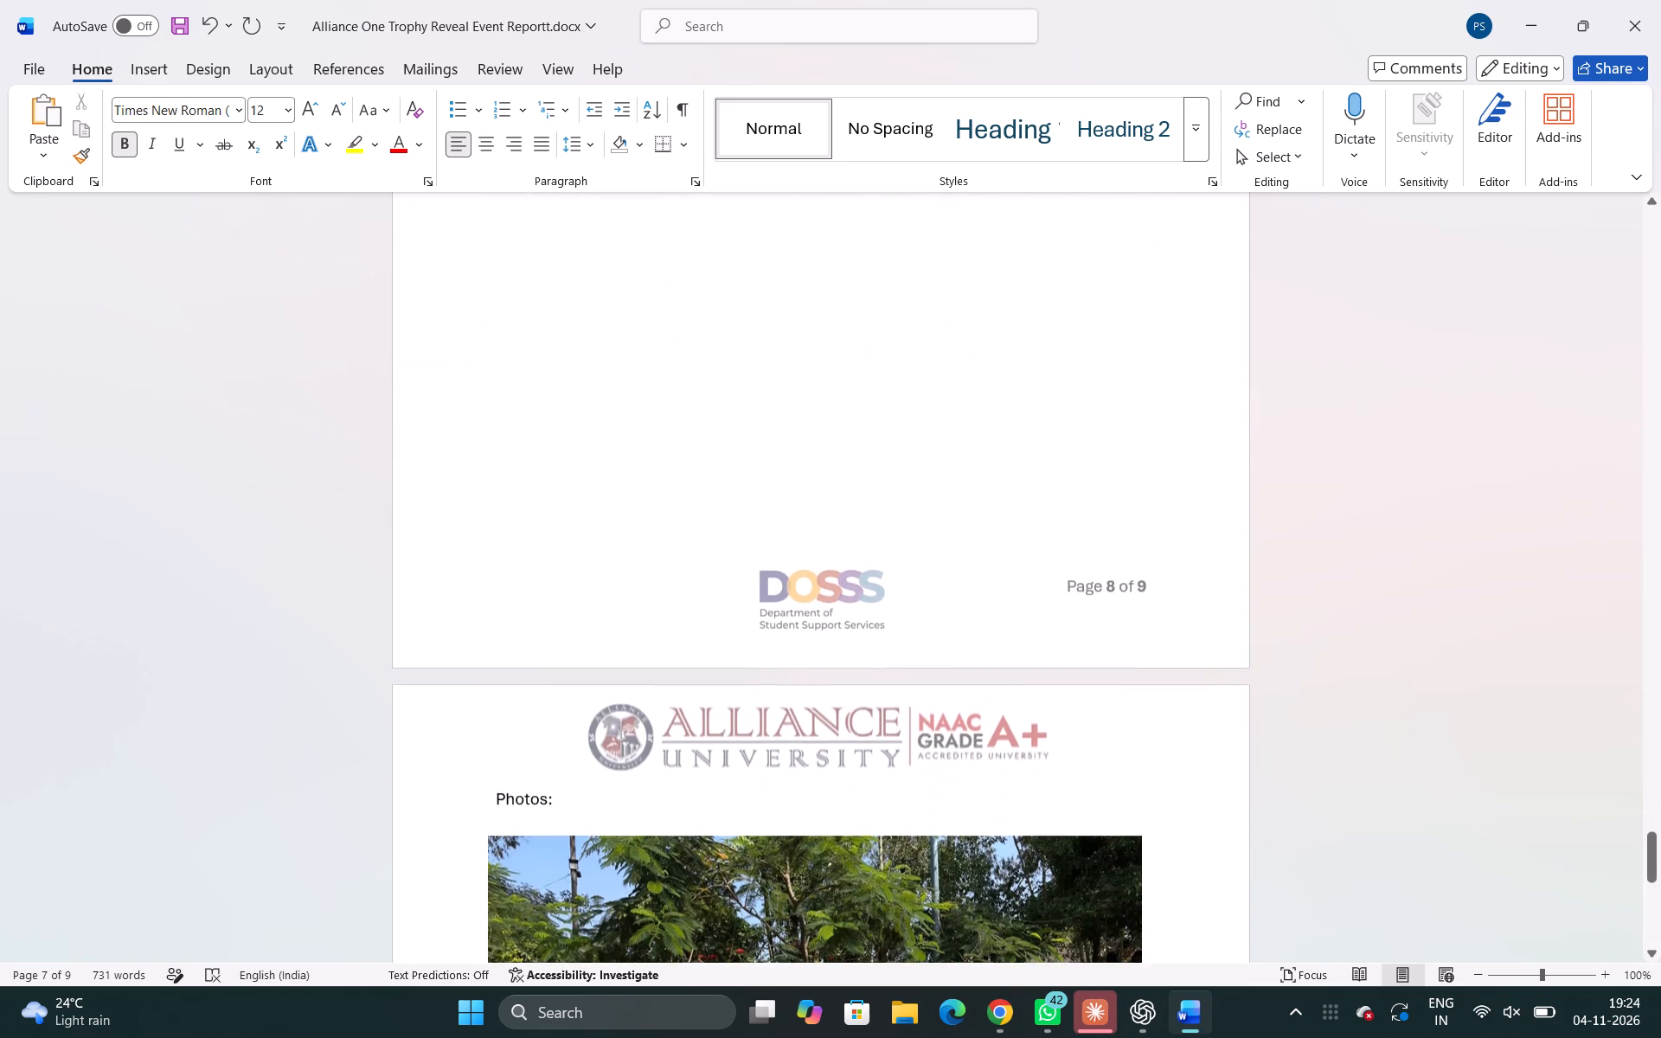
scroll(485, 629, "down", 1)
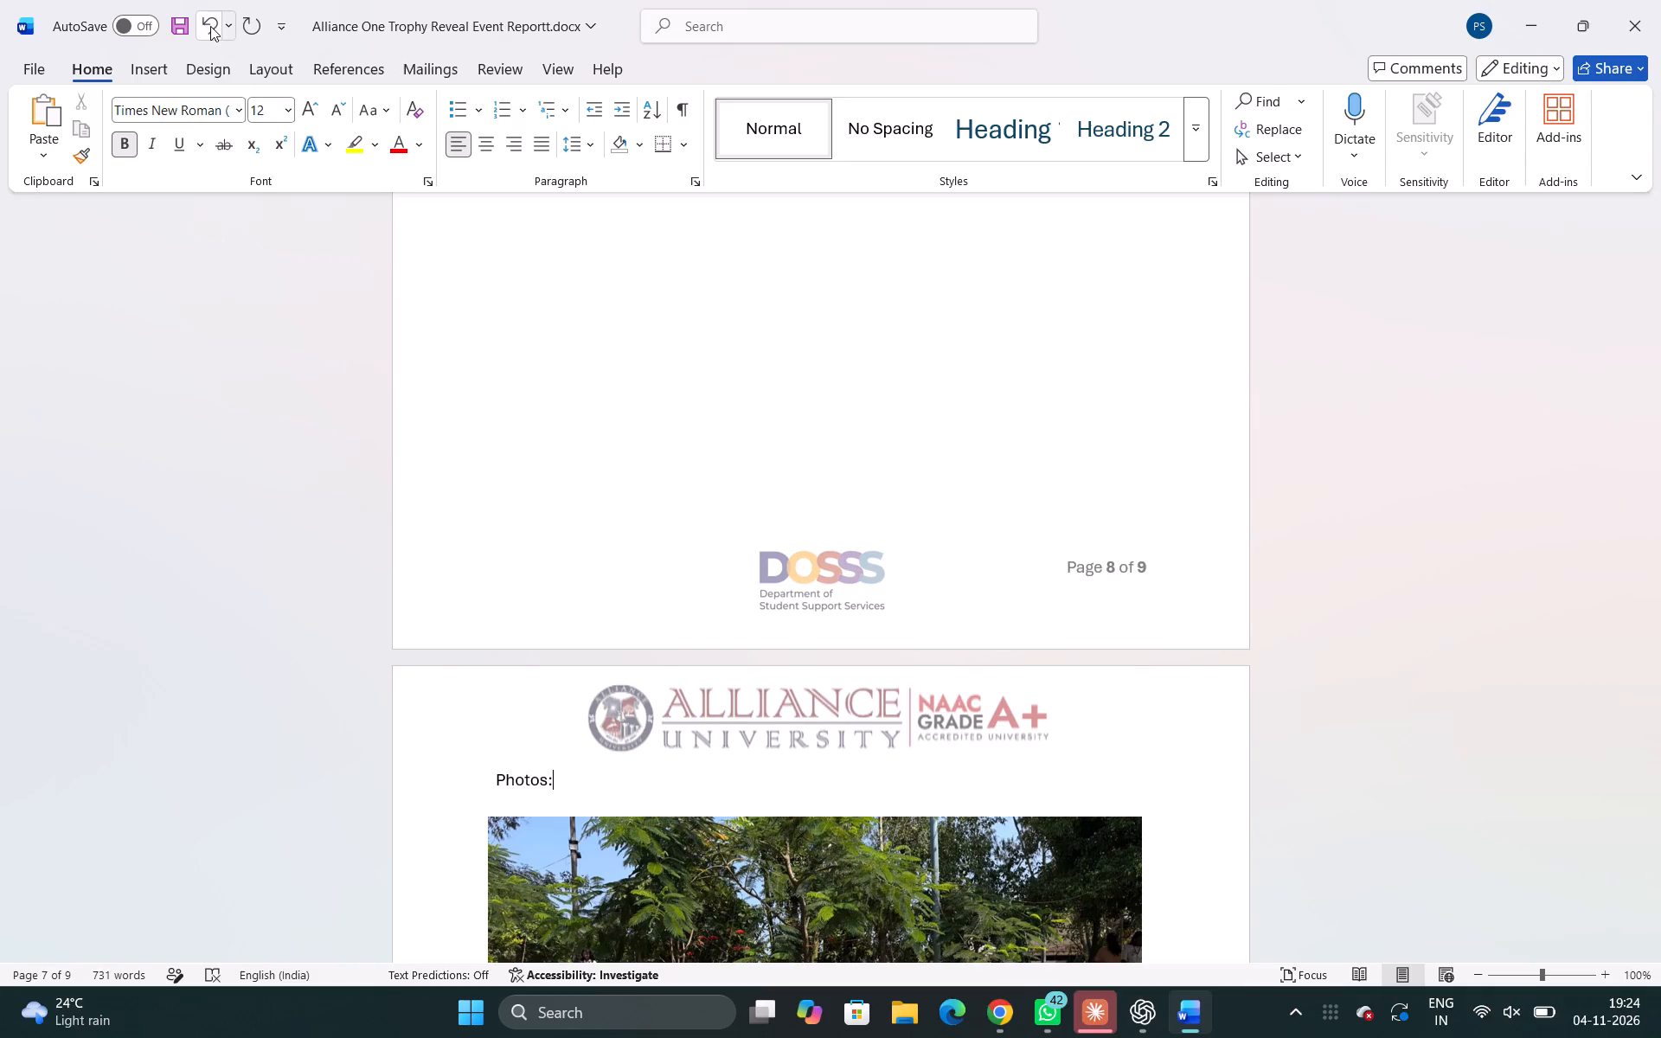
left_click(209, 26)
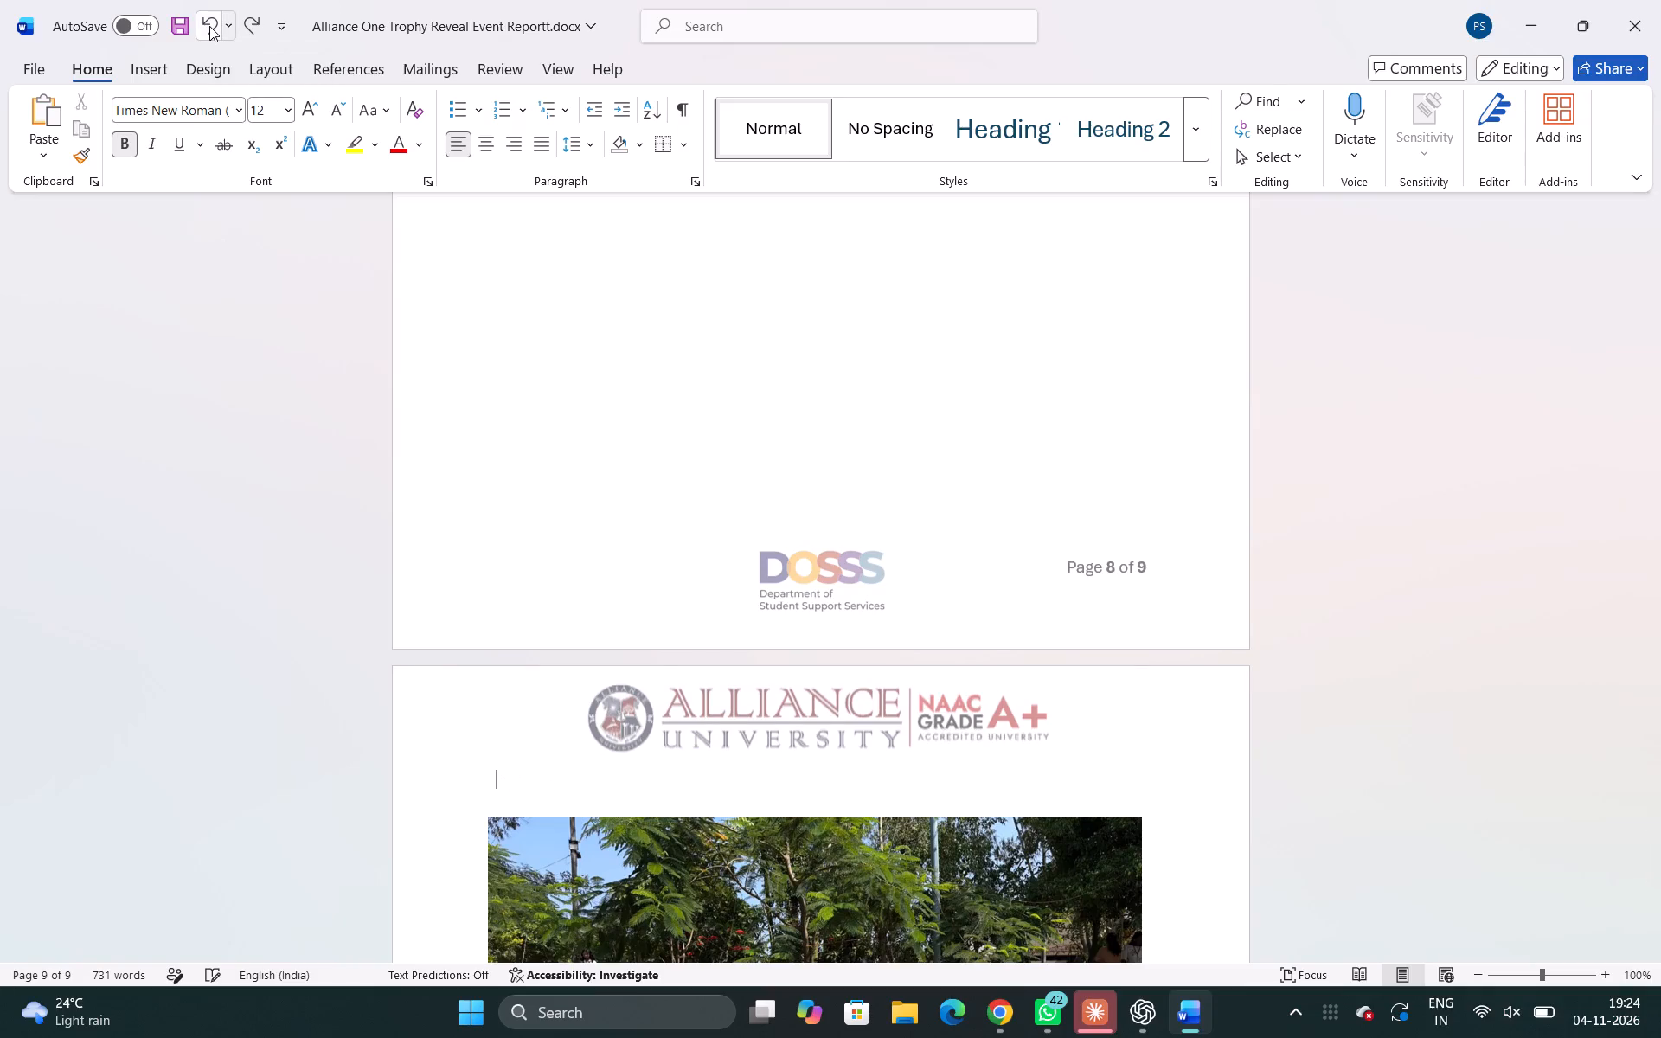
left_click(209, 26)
Move the stage performance photo on page 8 up so it sits directly under the "Photos:" label.
scroll(639, 586, "down", 8)
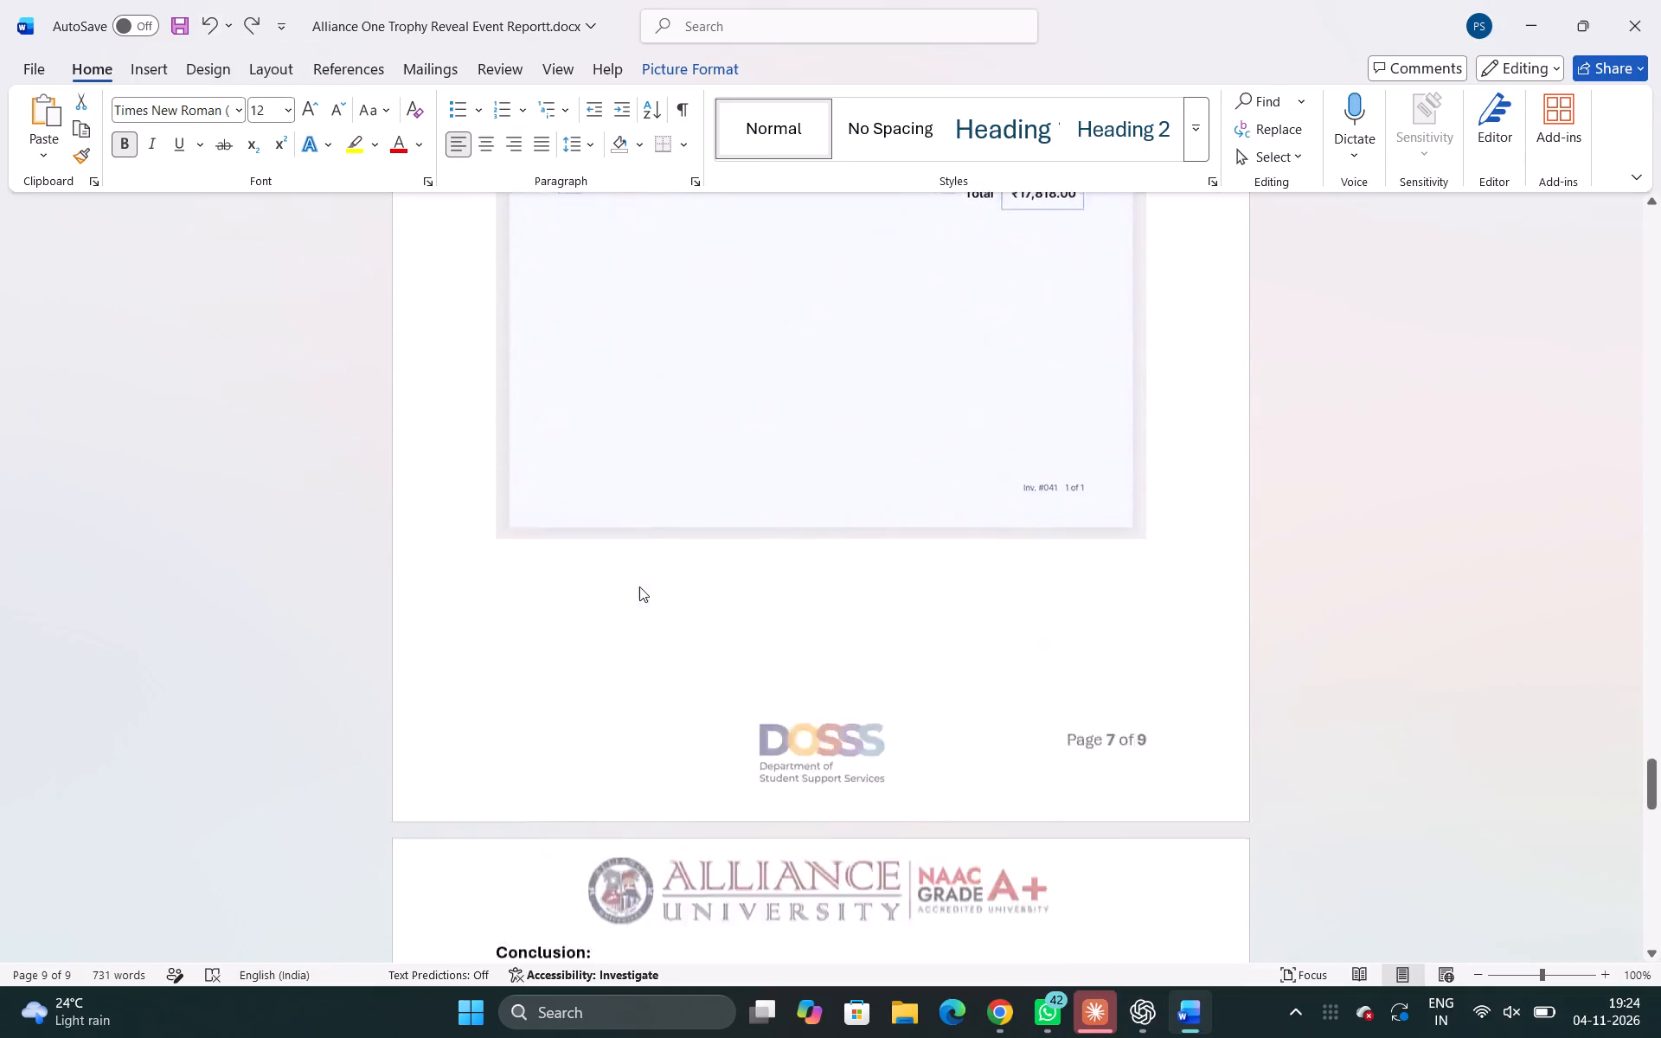
scroll(639, 586, "down", 6)
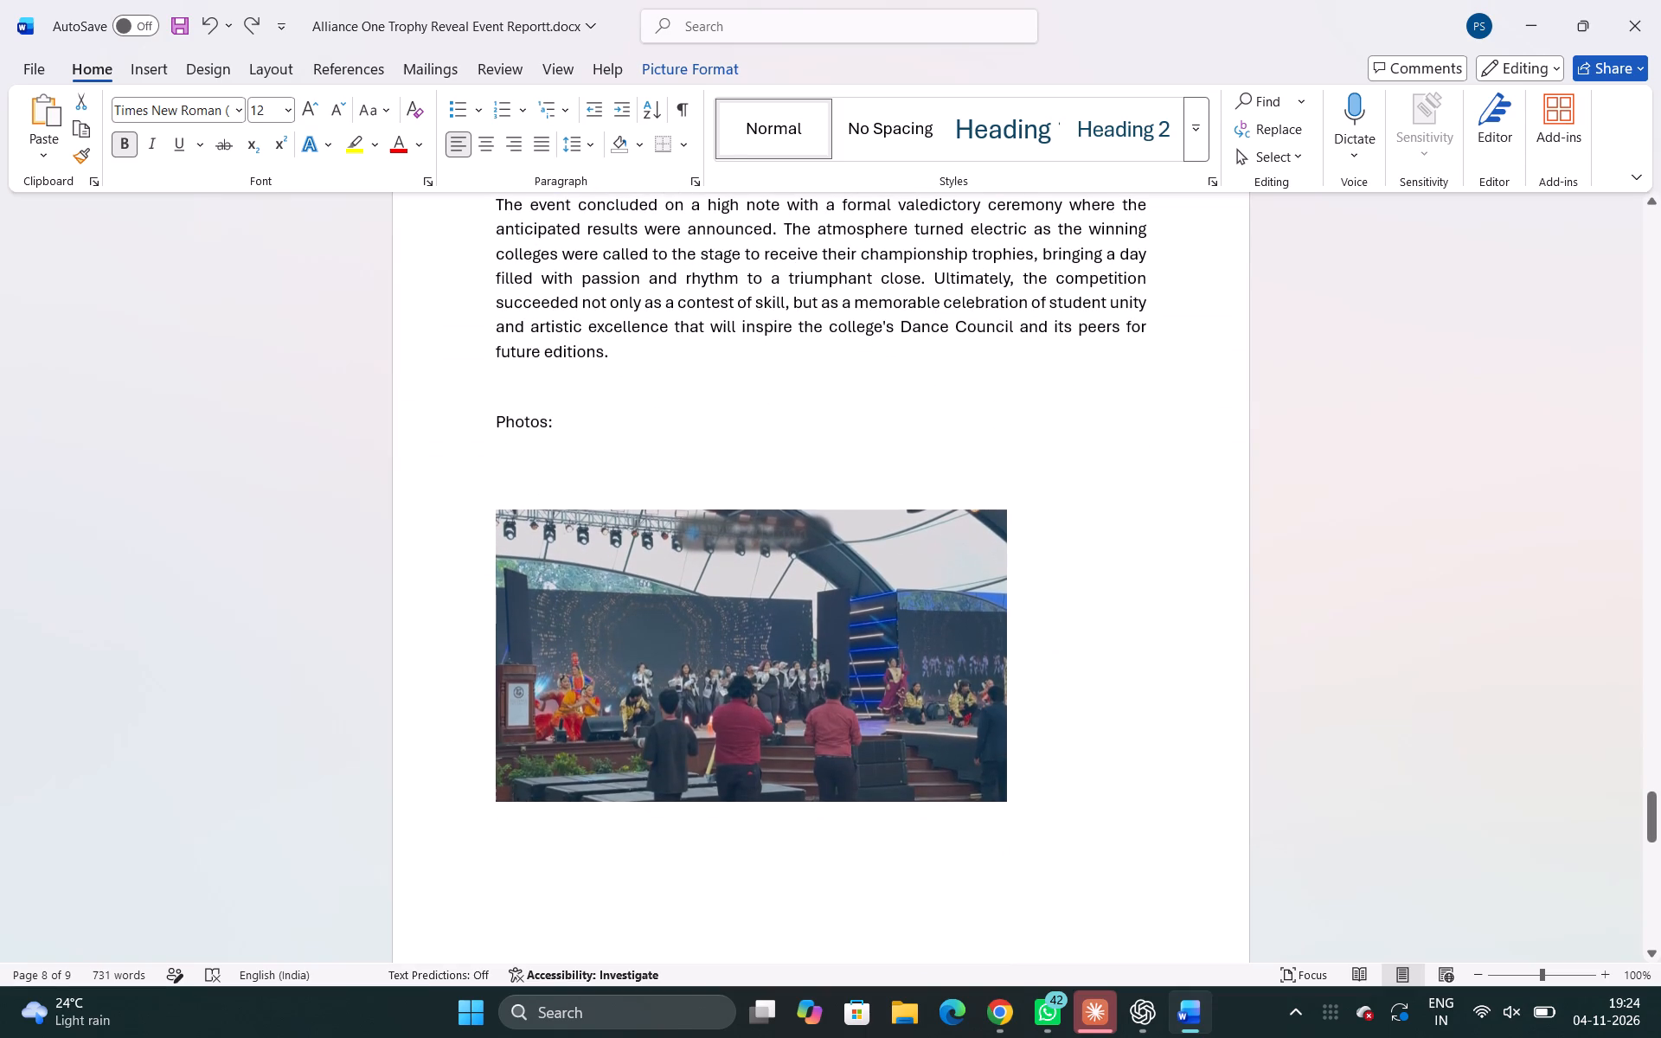
left_click_drag(642, 617, 641, 564)
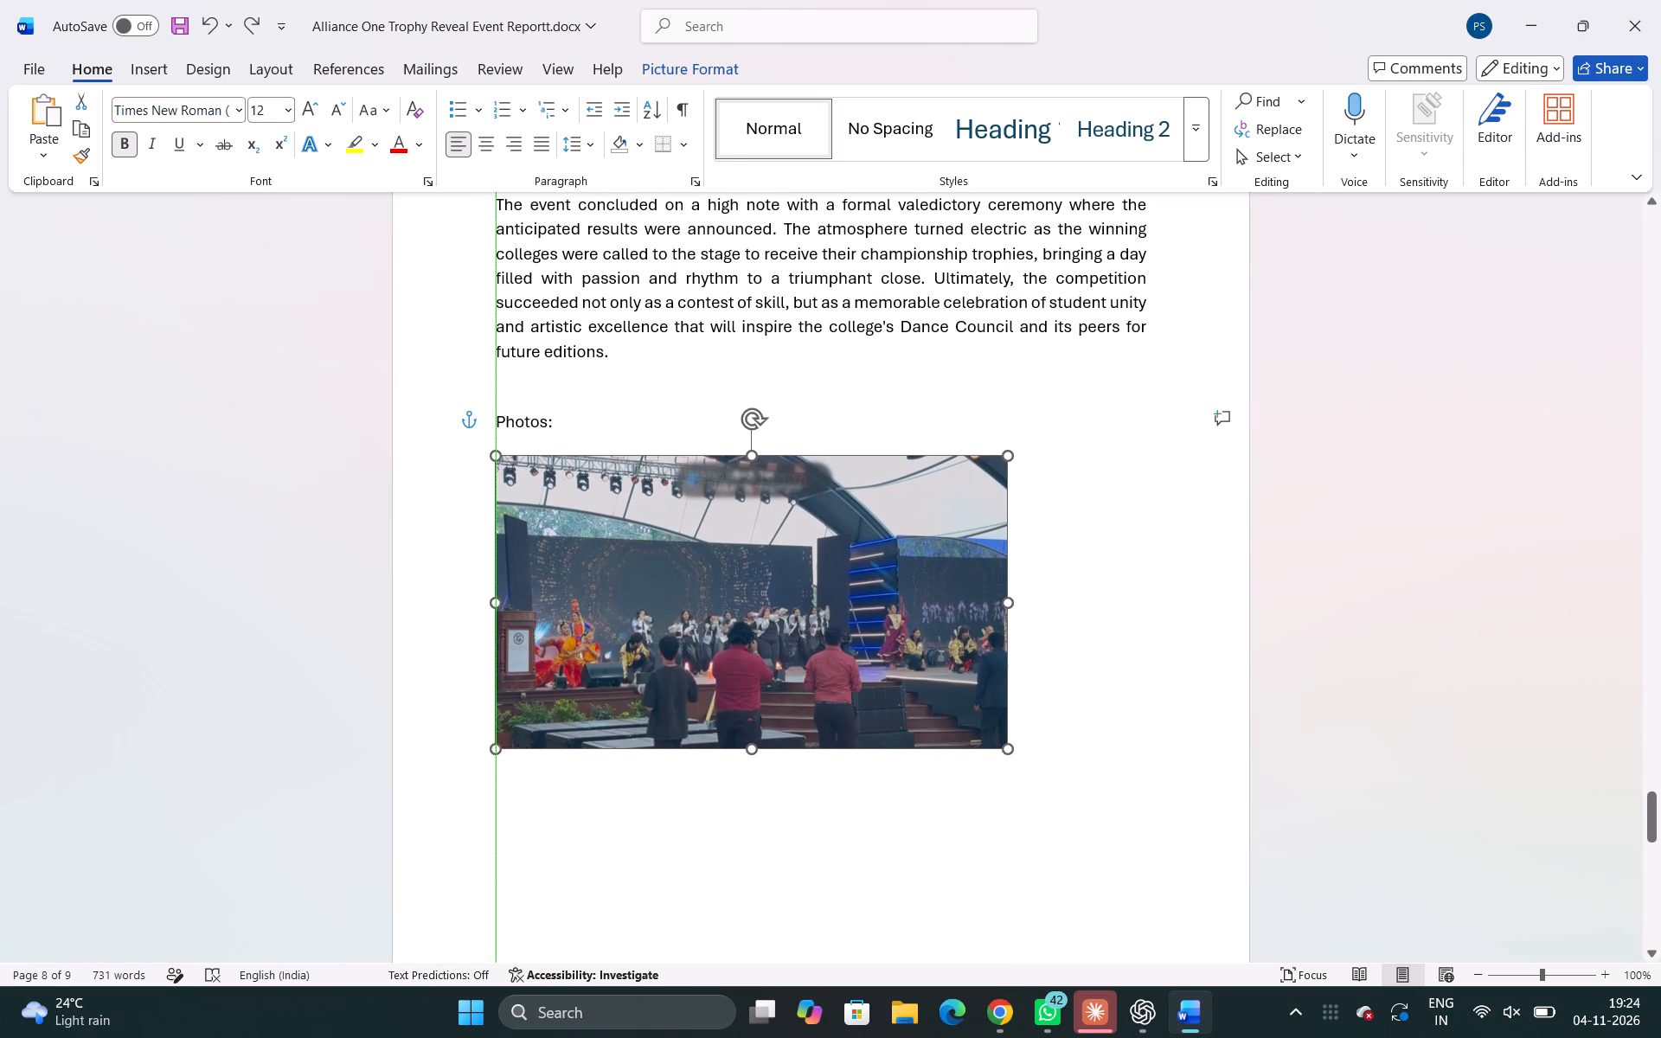
left_click_drag(641, 564, 639, 555)
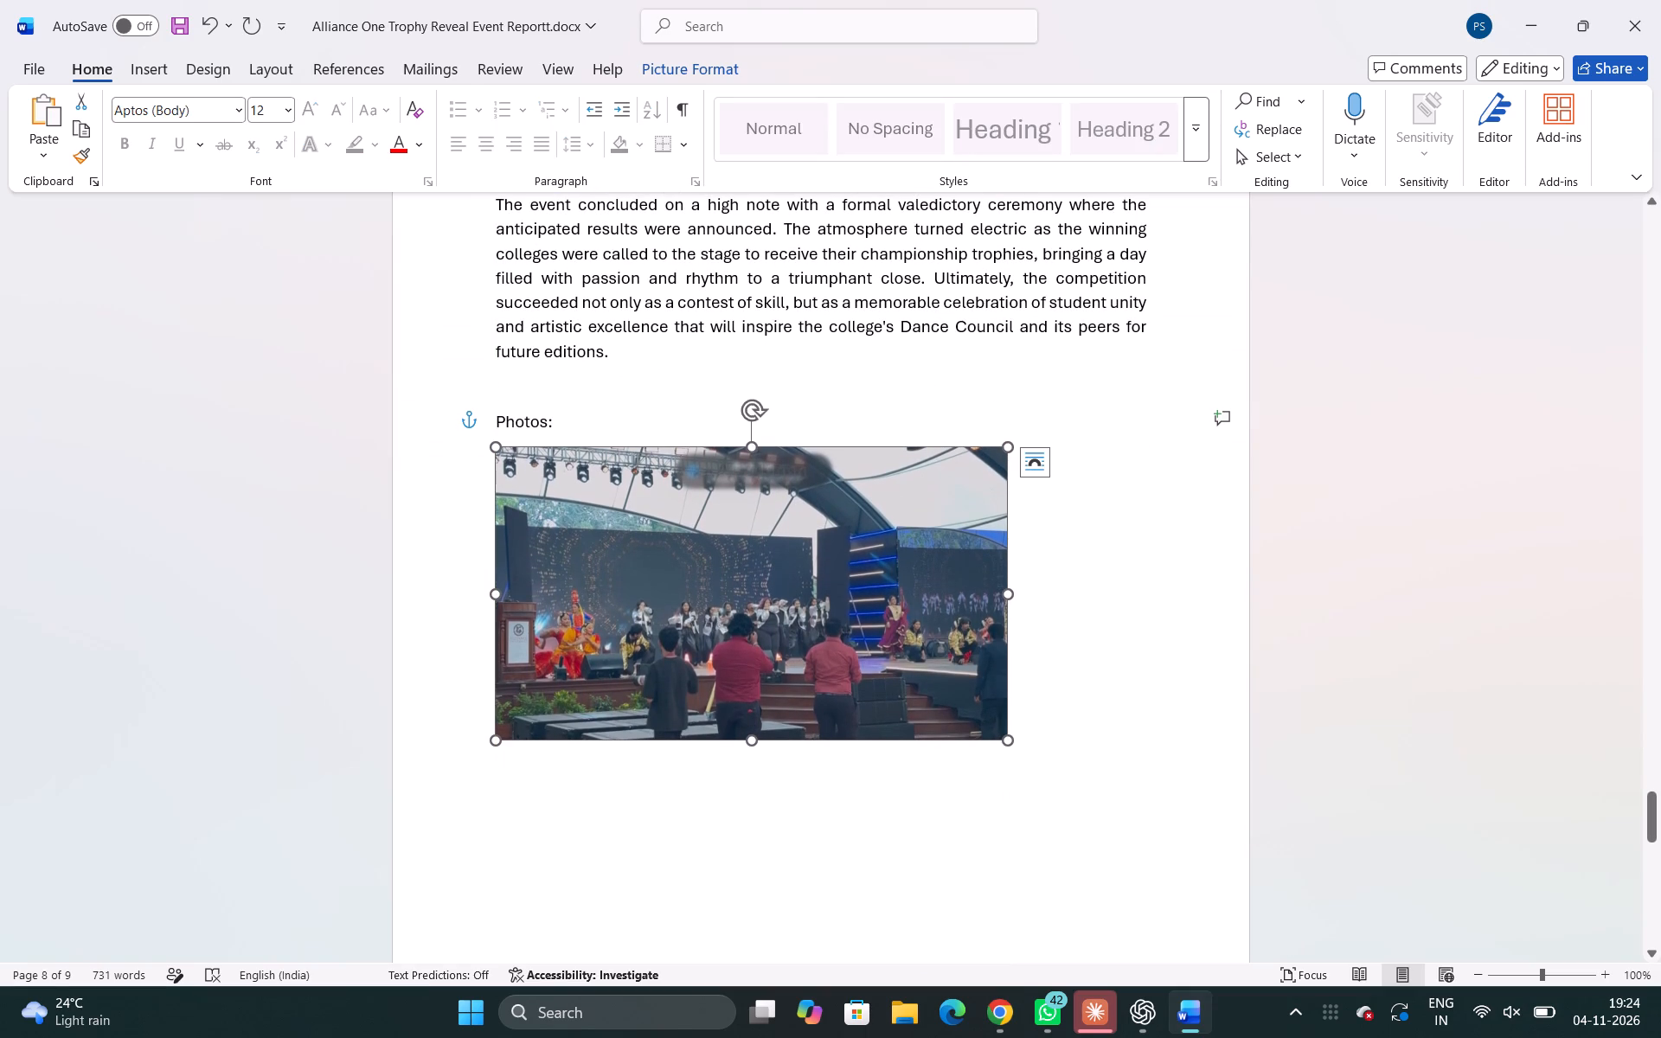
Shrink the first "Alliance One" group photo on page 9 and move it to page 8, below the stage photo.
scroll(1042, 633, "down", 5)
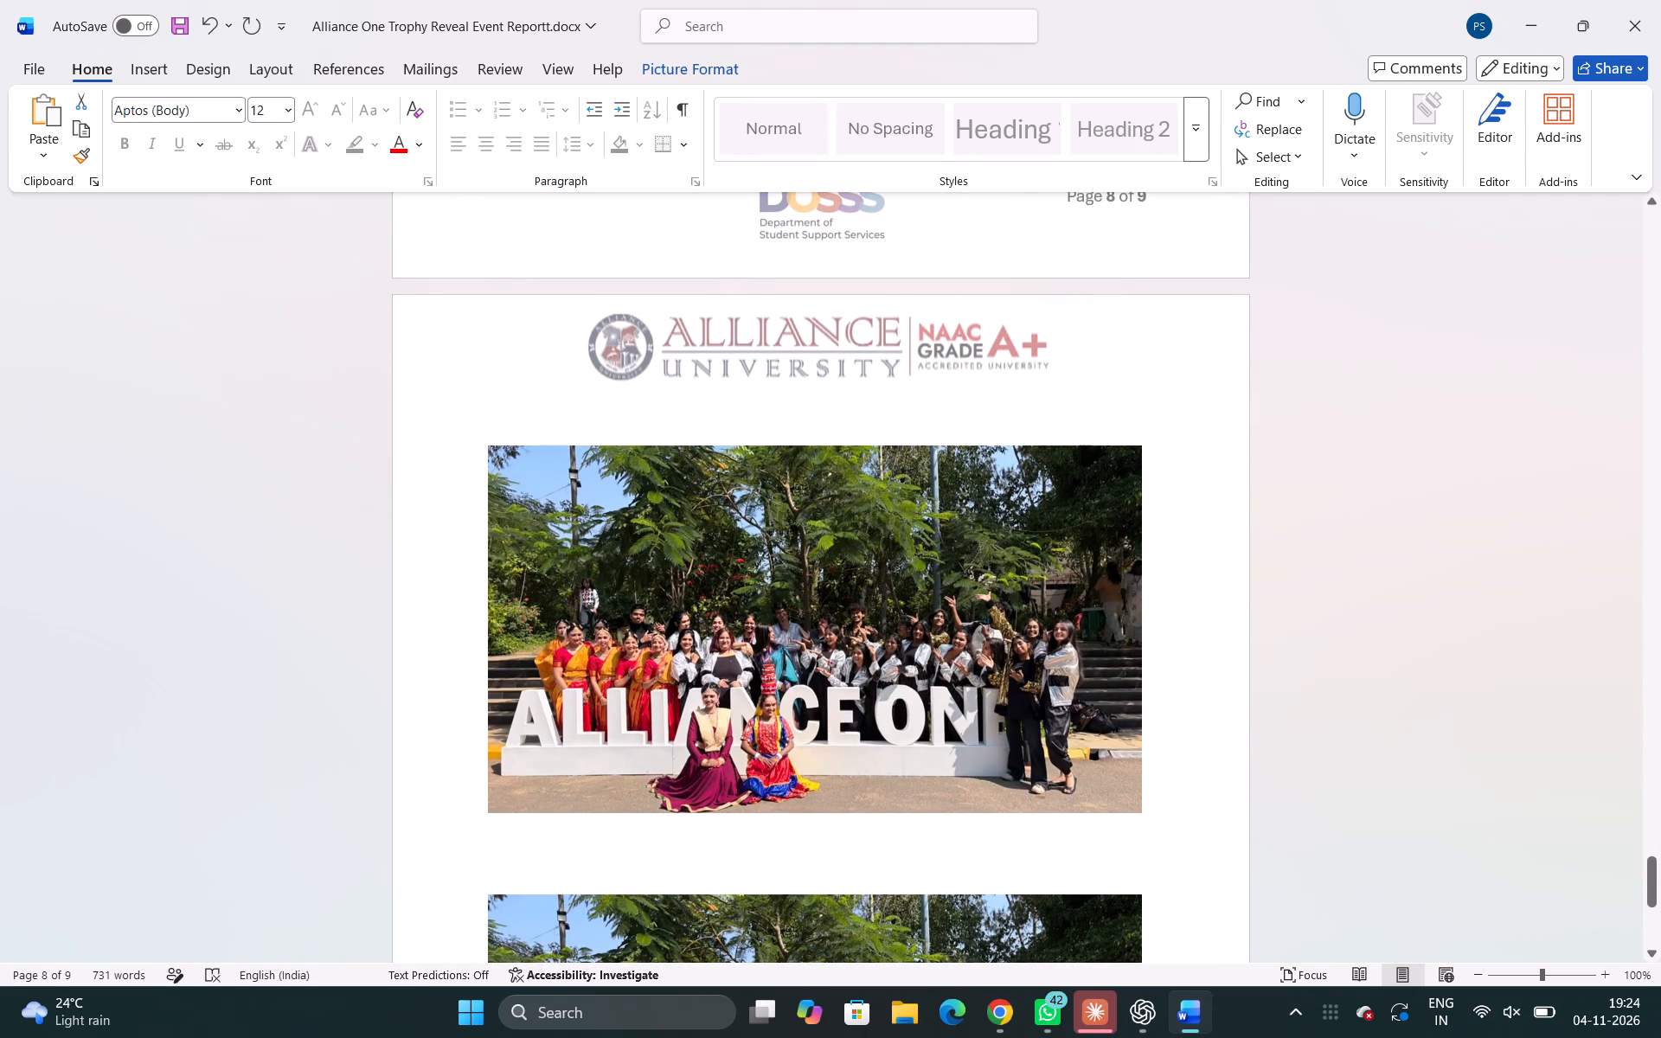
left_click_drag(903, 600, 1017, 535)
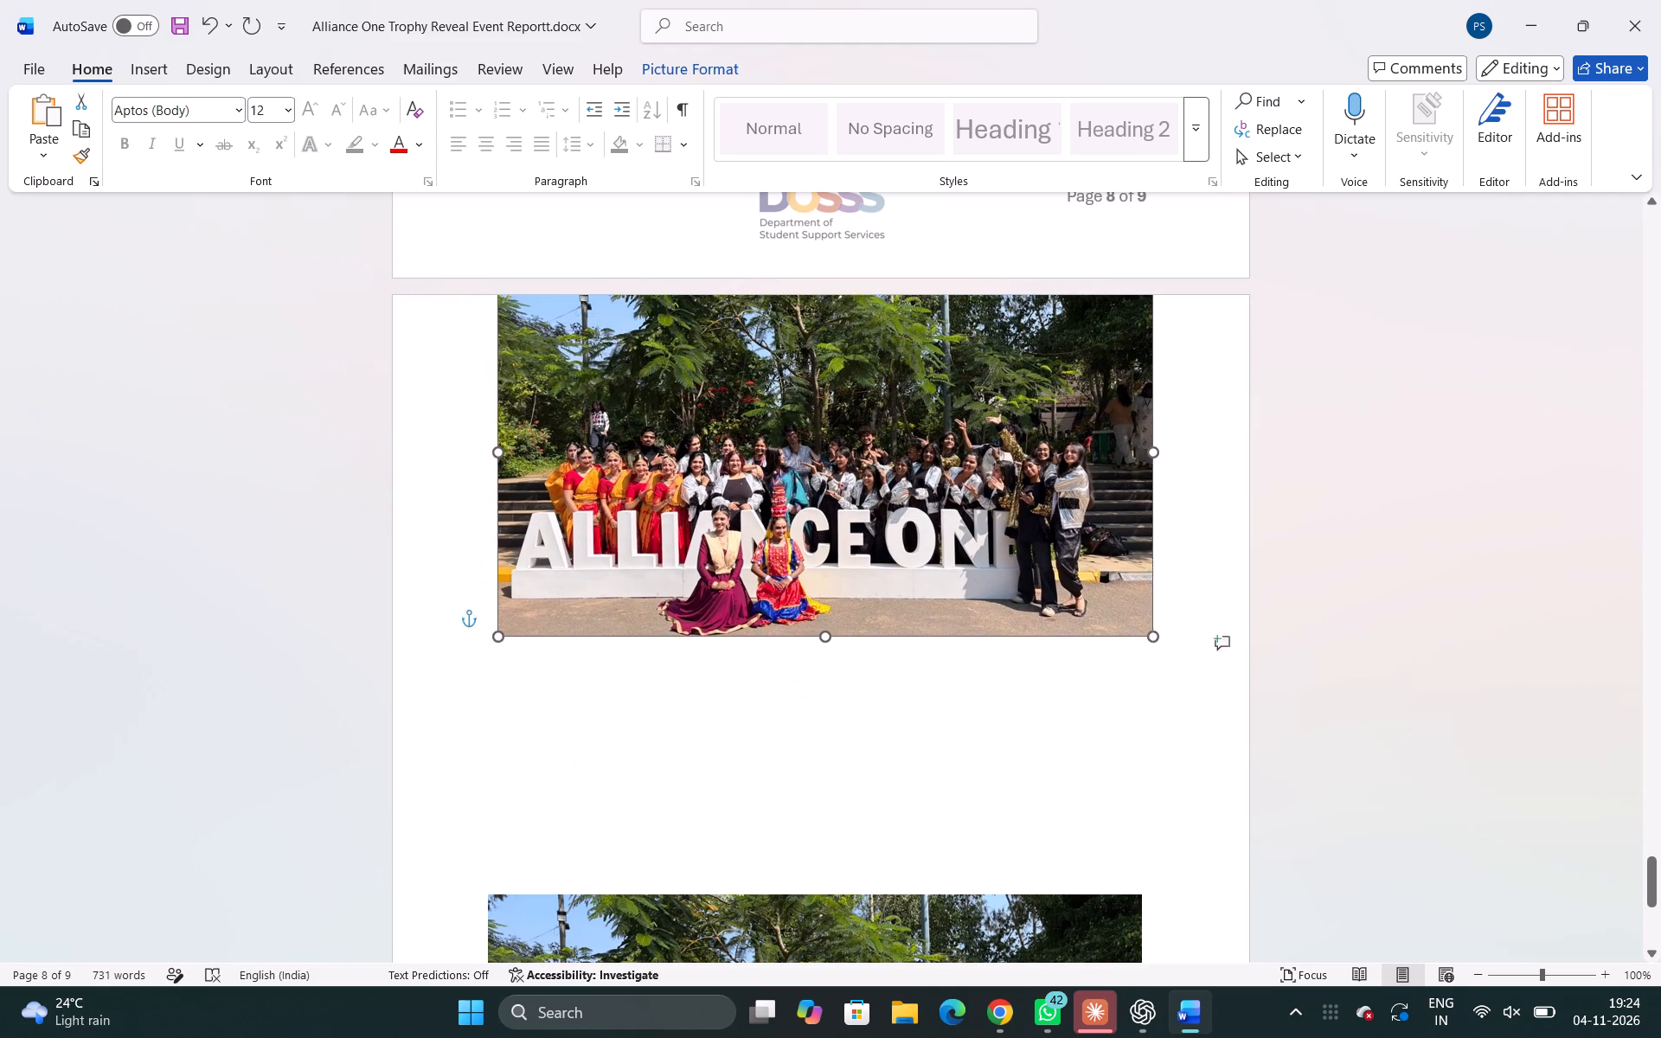
left_click_drag(1017, 535, 1020, 671)
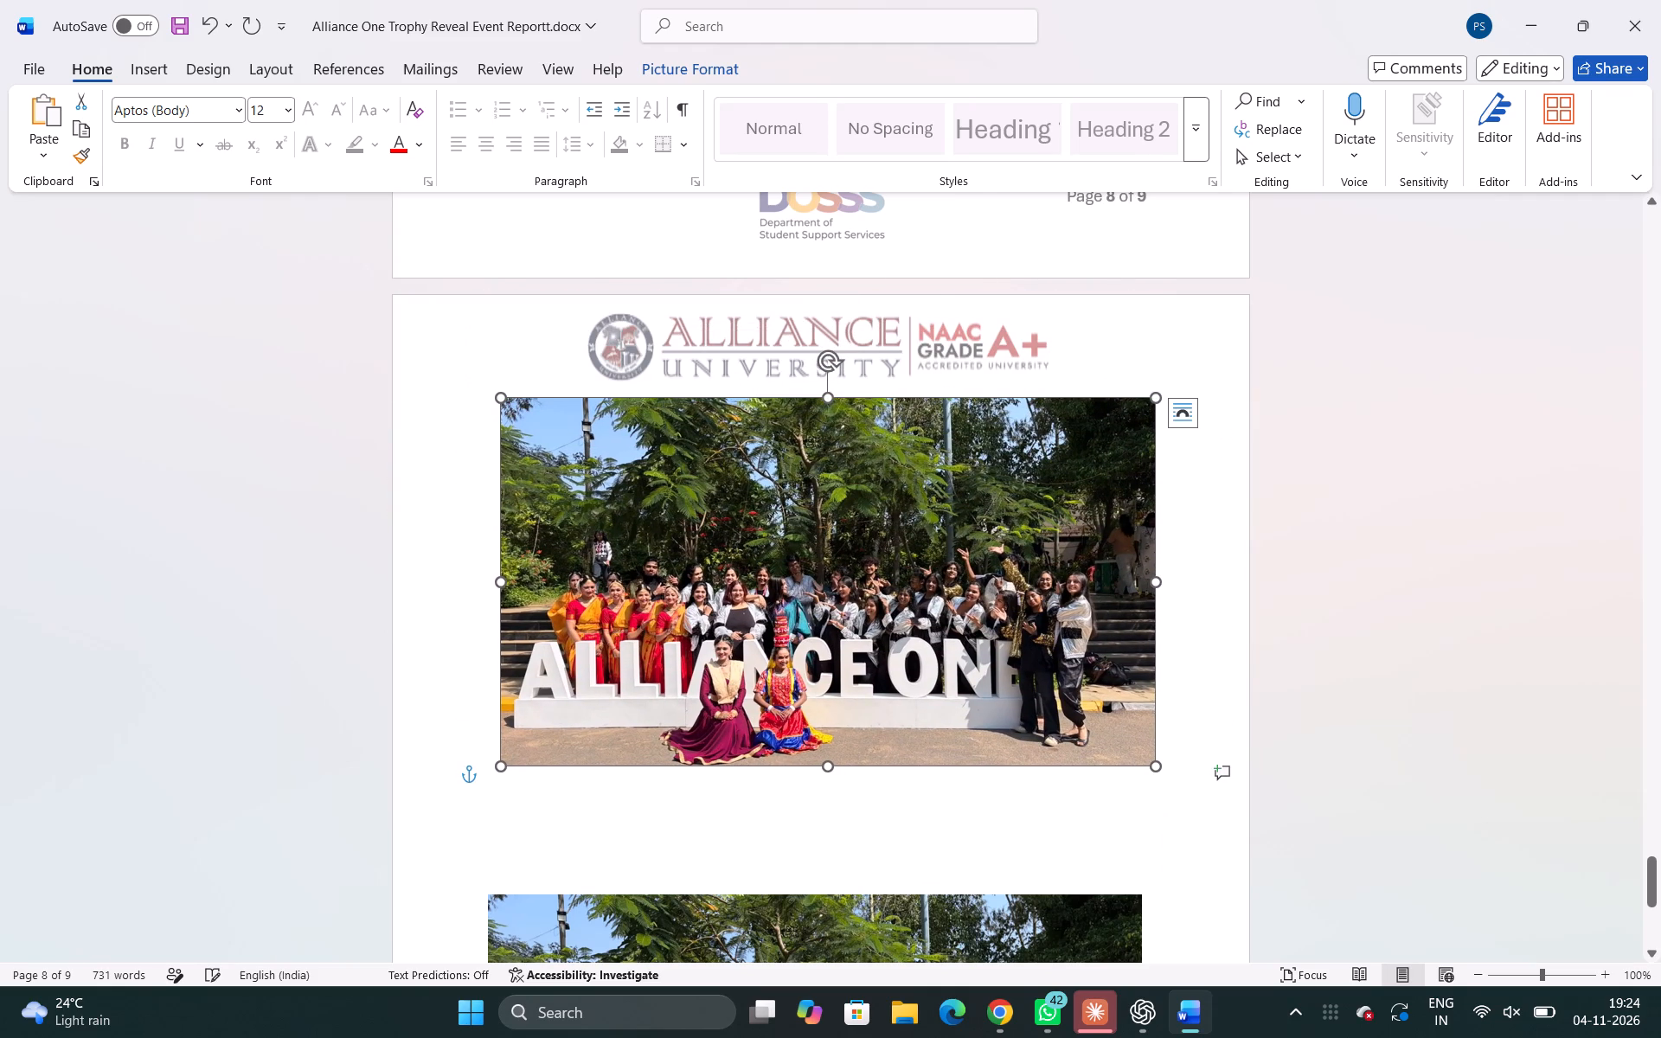
left_click_drag(1158, 769, 1026, 675)
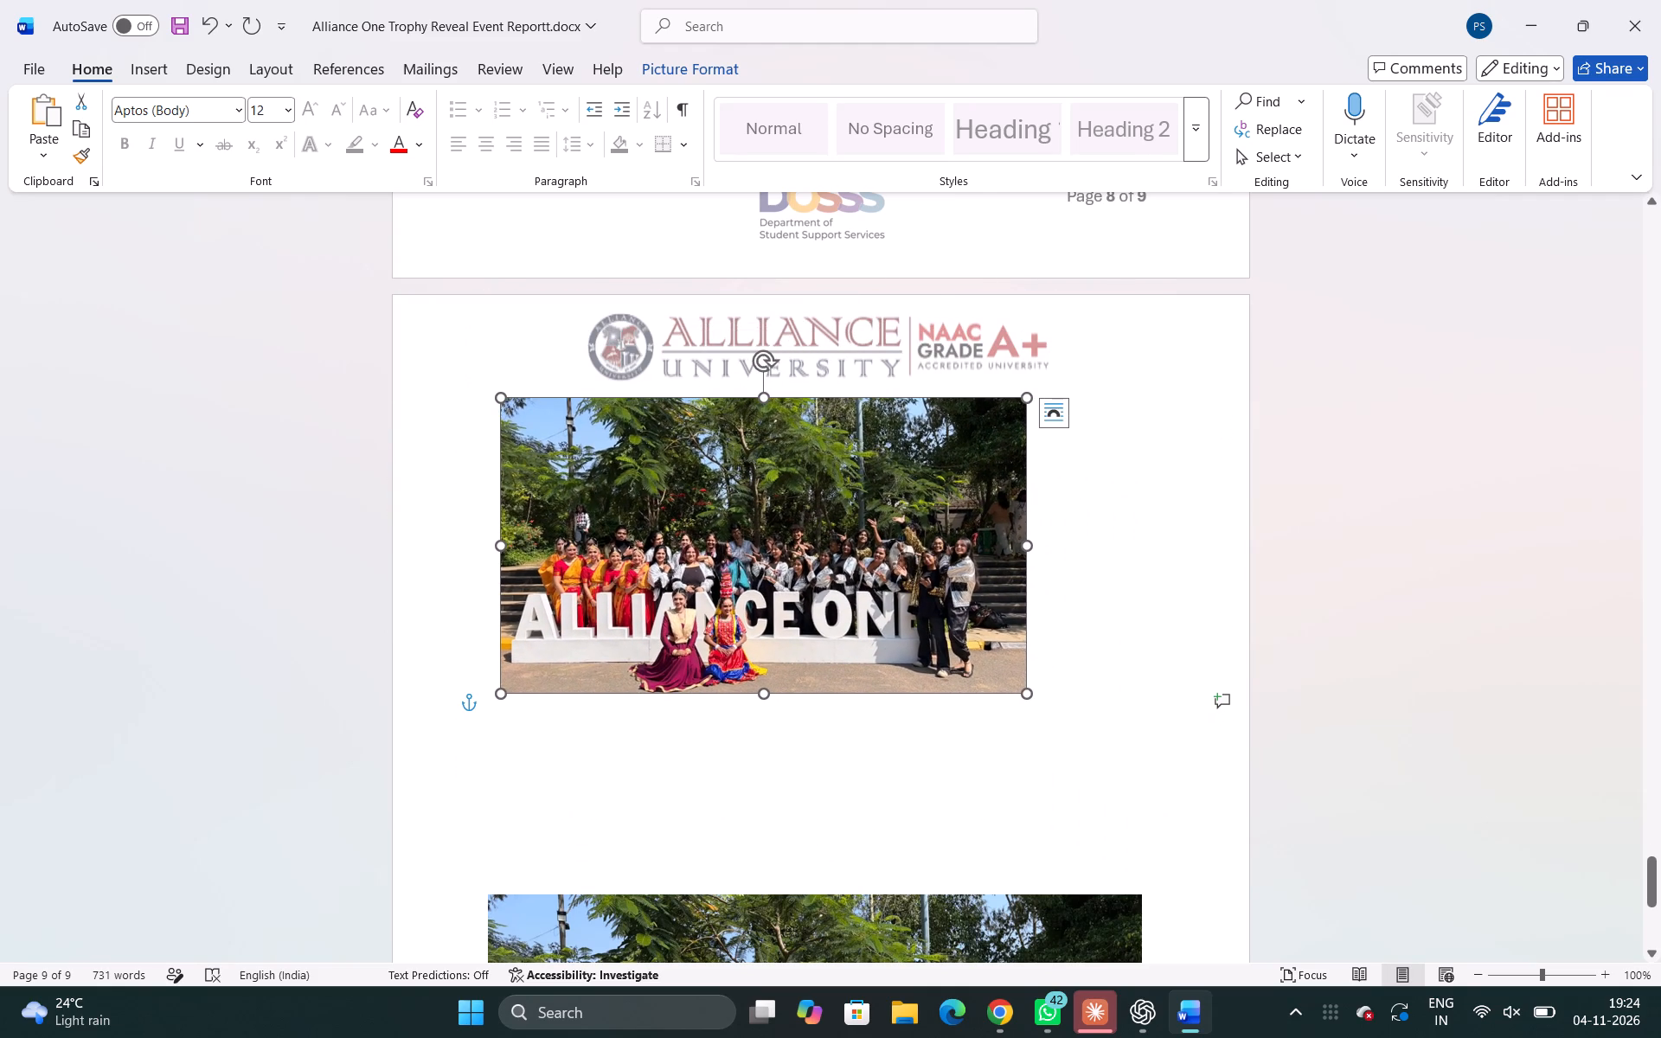
scroll(1075, 282, "up", 1)
left_click_drag(876, 736, 952, 453)
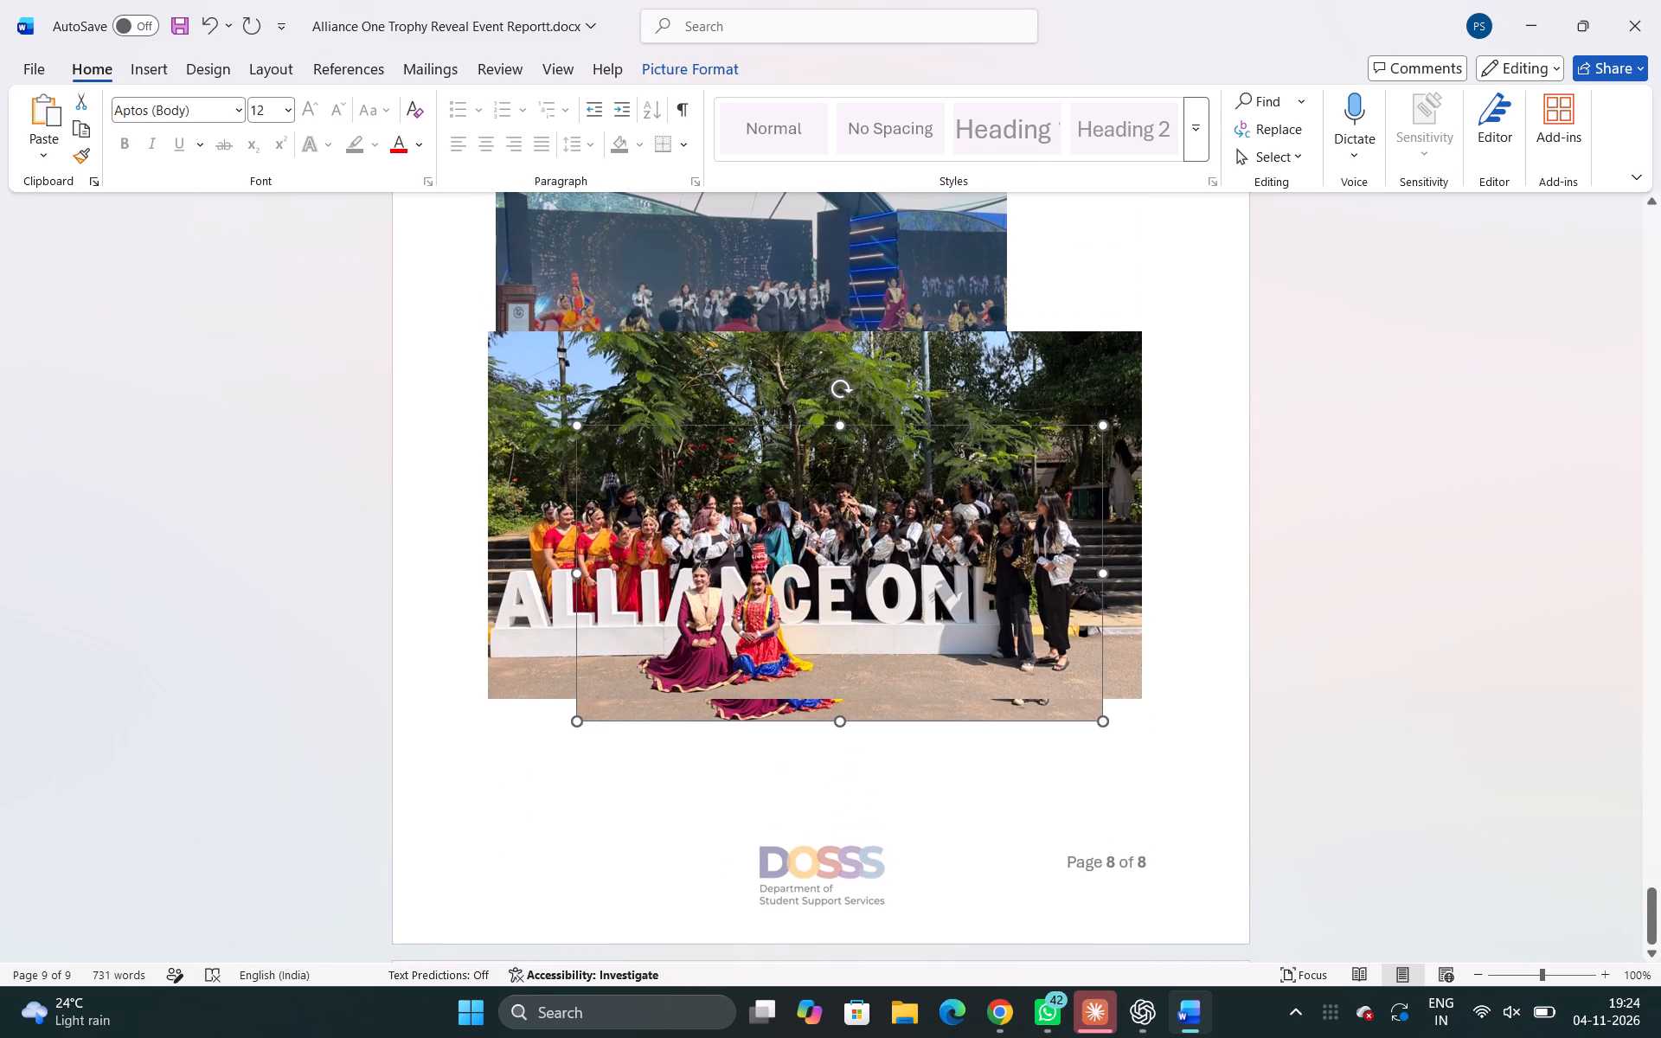
left_click_drag(952, 453, 927, 500)
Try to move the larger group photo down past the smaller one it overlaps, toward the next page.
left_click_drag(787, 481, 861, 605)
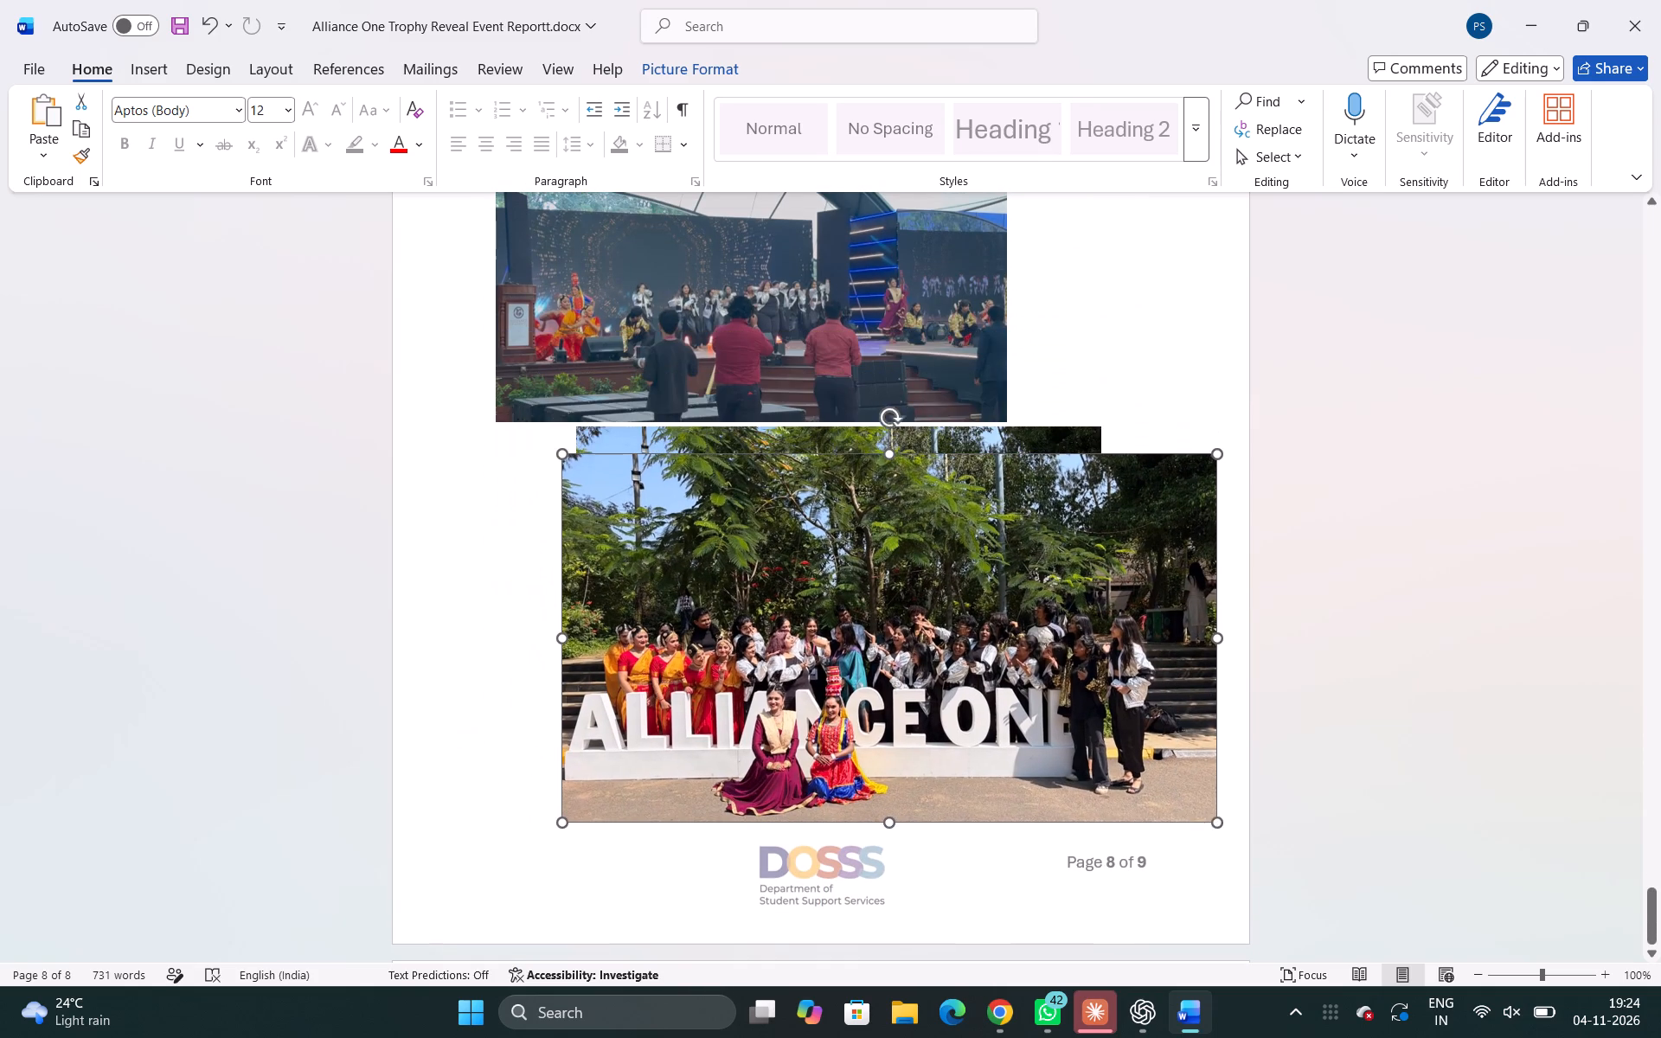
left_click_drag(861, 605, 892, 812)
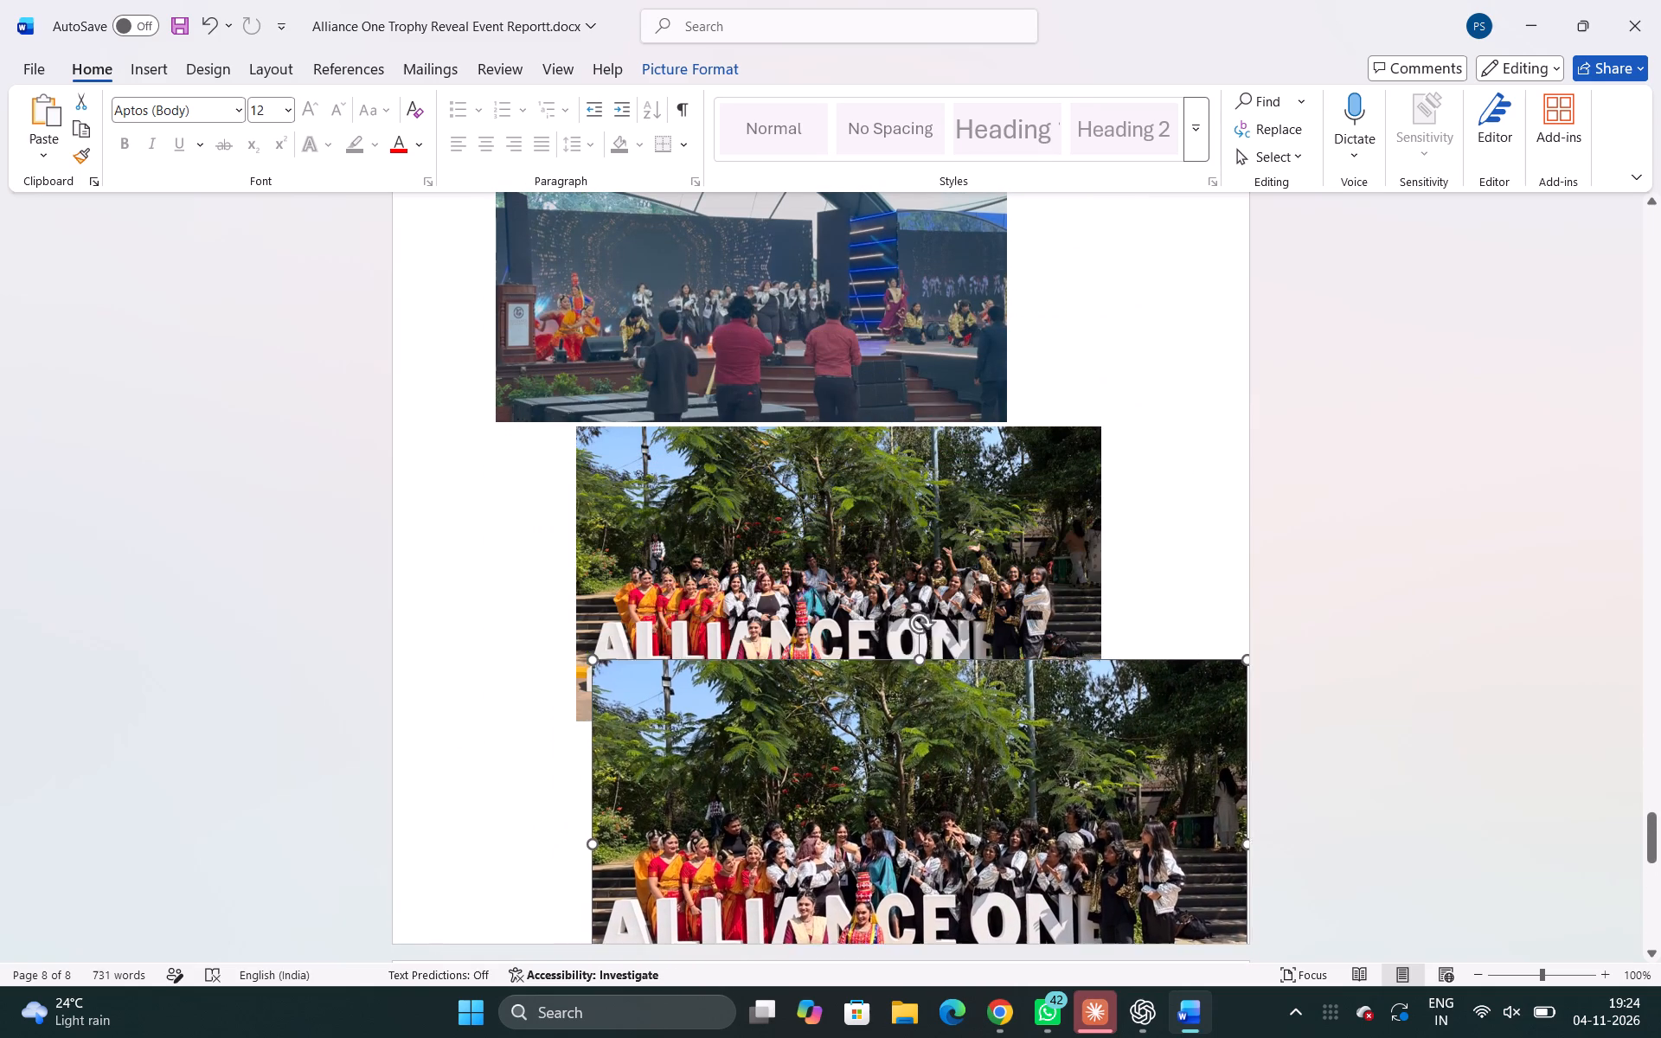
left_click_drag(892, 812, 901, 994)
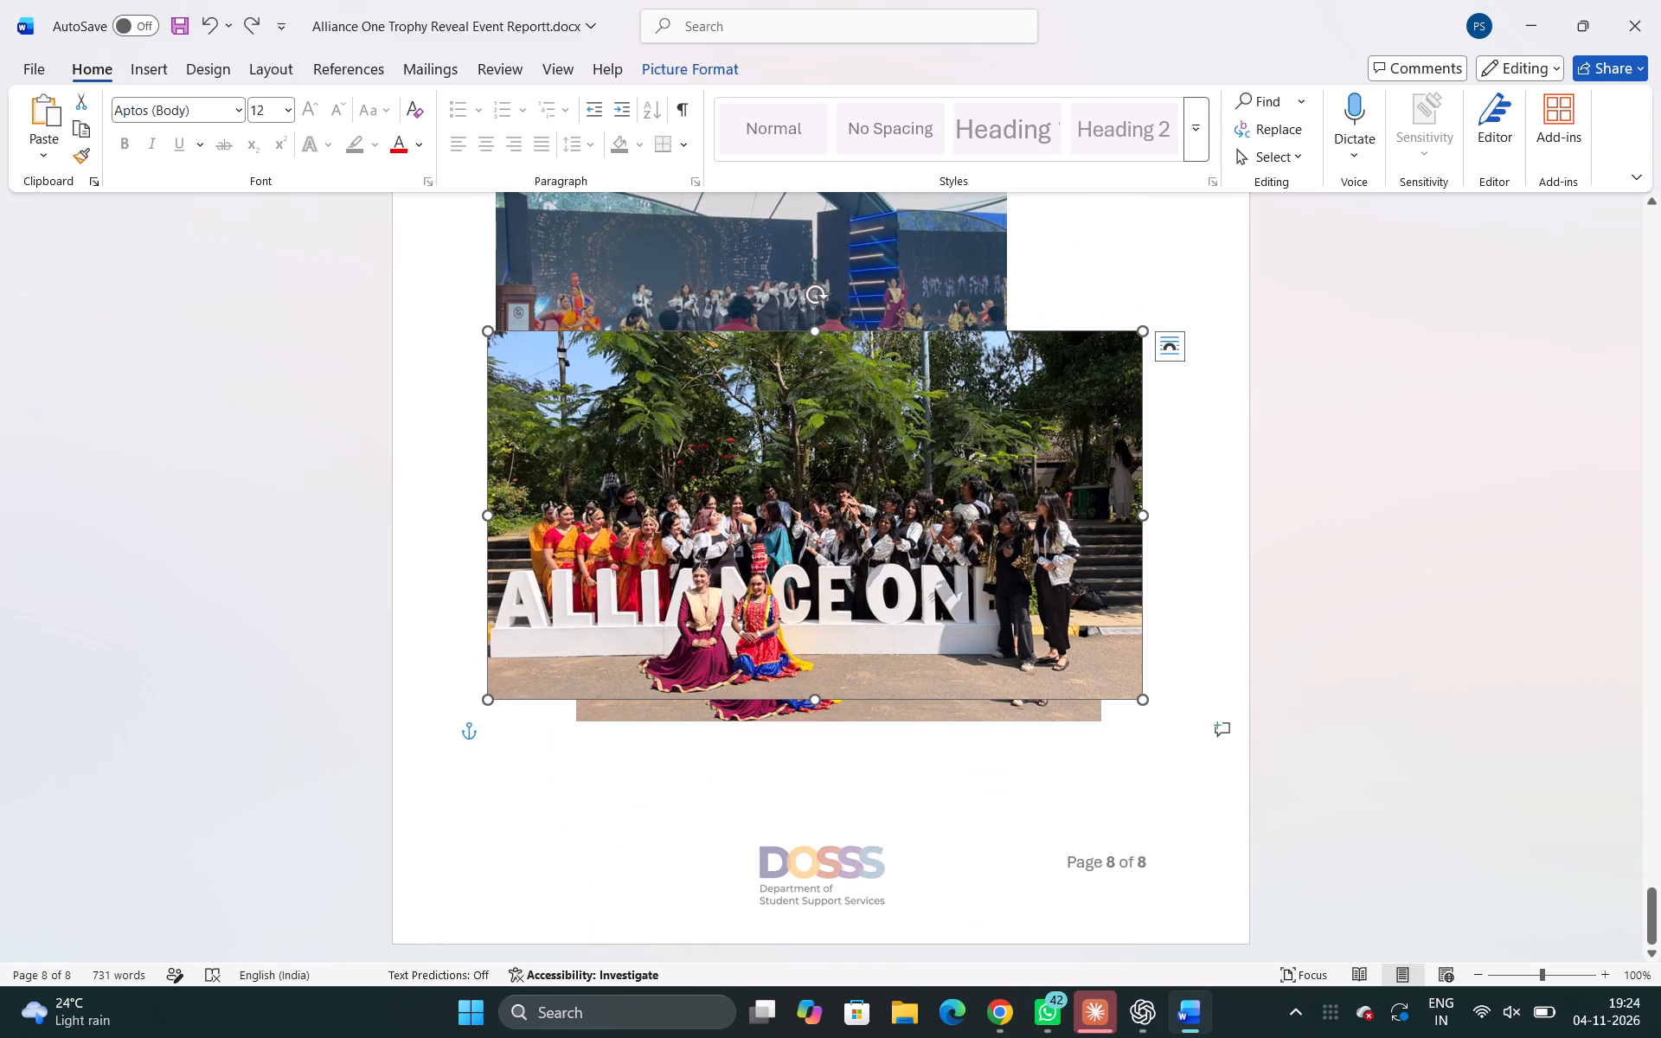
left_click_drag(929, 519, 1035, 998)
Insert two blank lines after the "Photos:" label.
left_click(1029, 318)
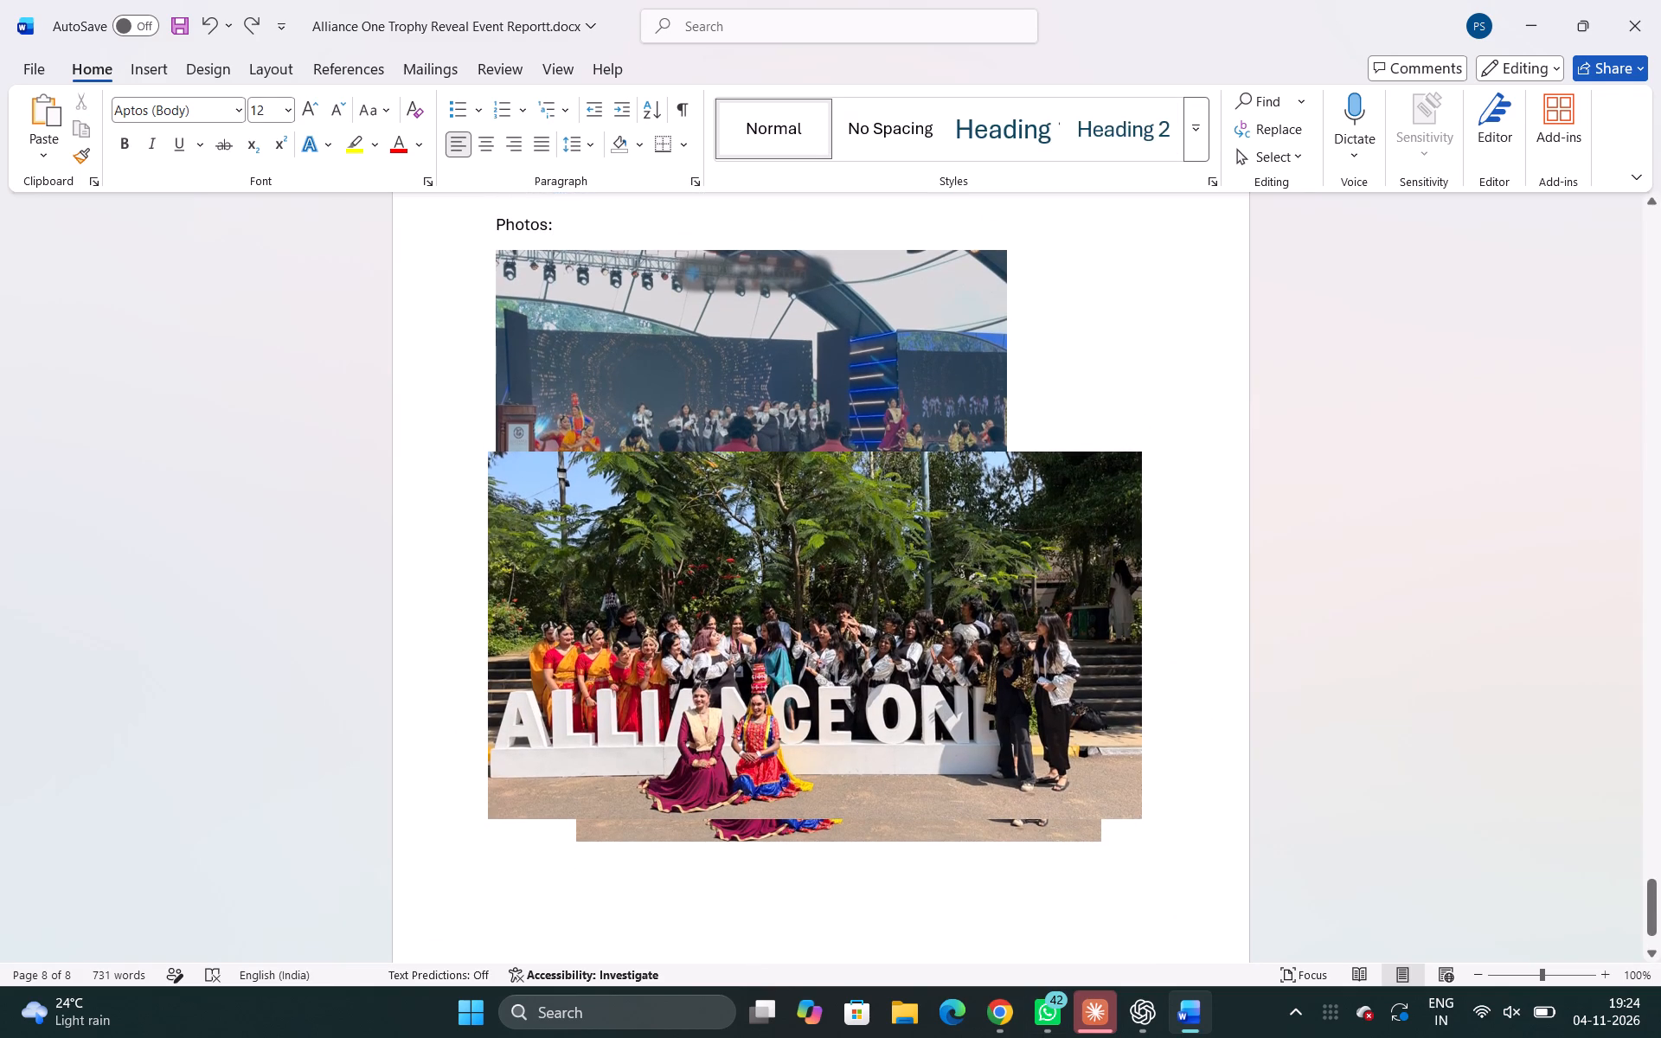
left_click(1042, 359)
left_click(1035, 295)
left_click(1195, 474)
left_click(484, 460)
left_click(1054, 438)
key("Return")
key("Return")
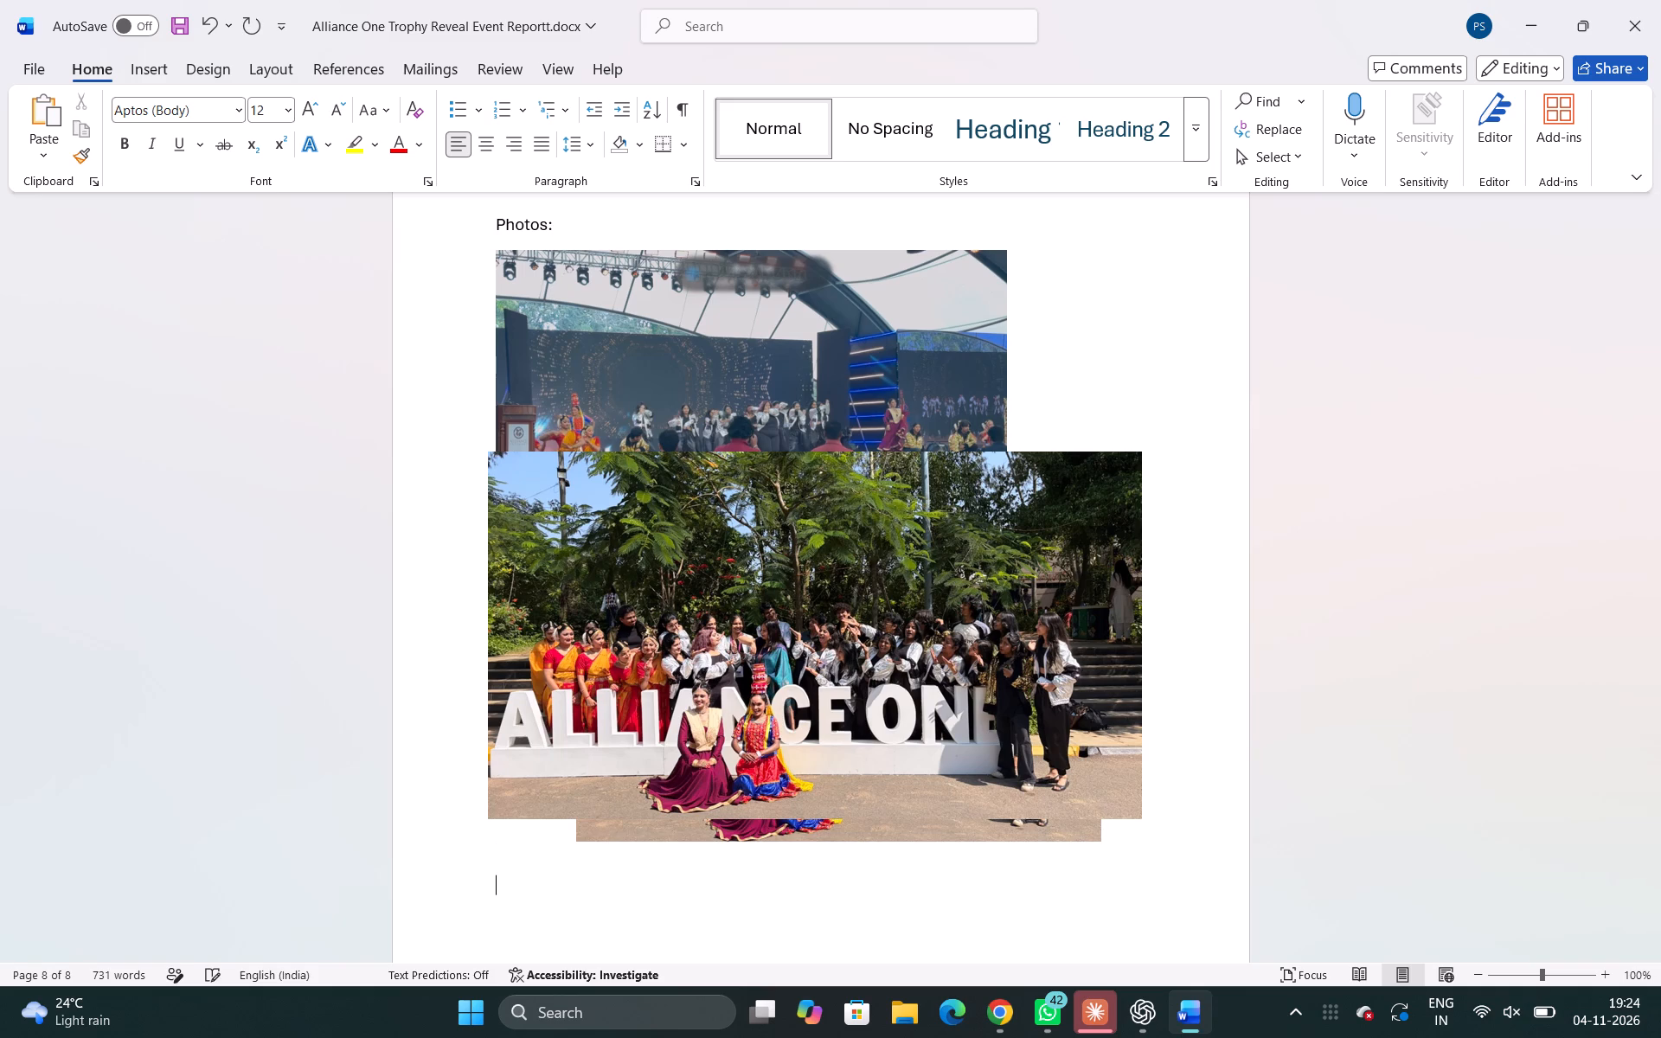
left_click(1025, 438)
Move the larger group photo off the smaller one to the top of page 9, below the university header, aligned with the left margin.
left_click_drag(1020, 539, 1147, 710)
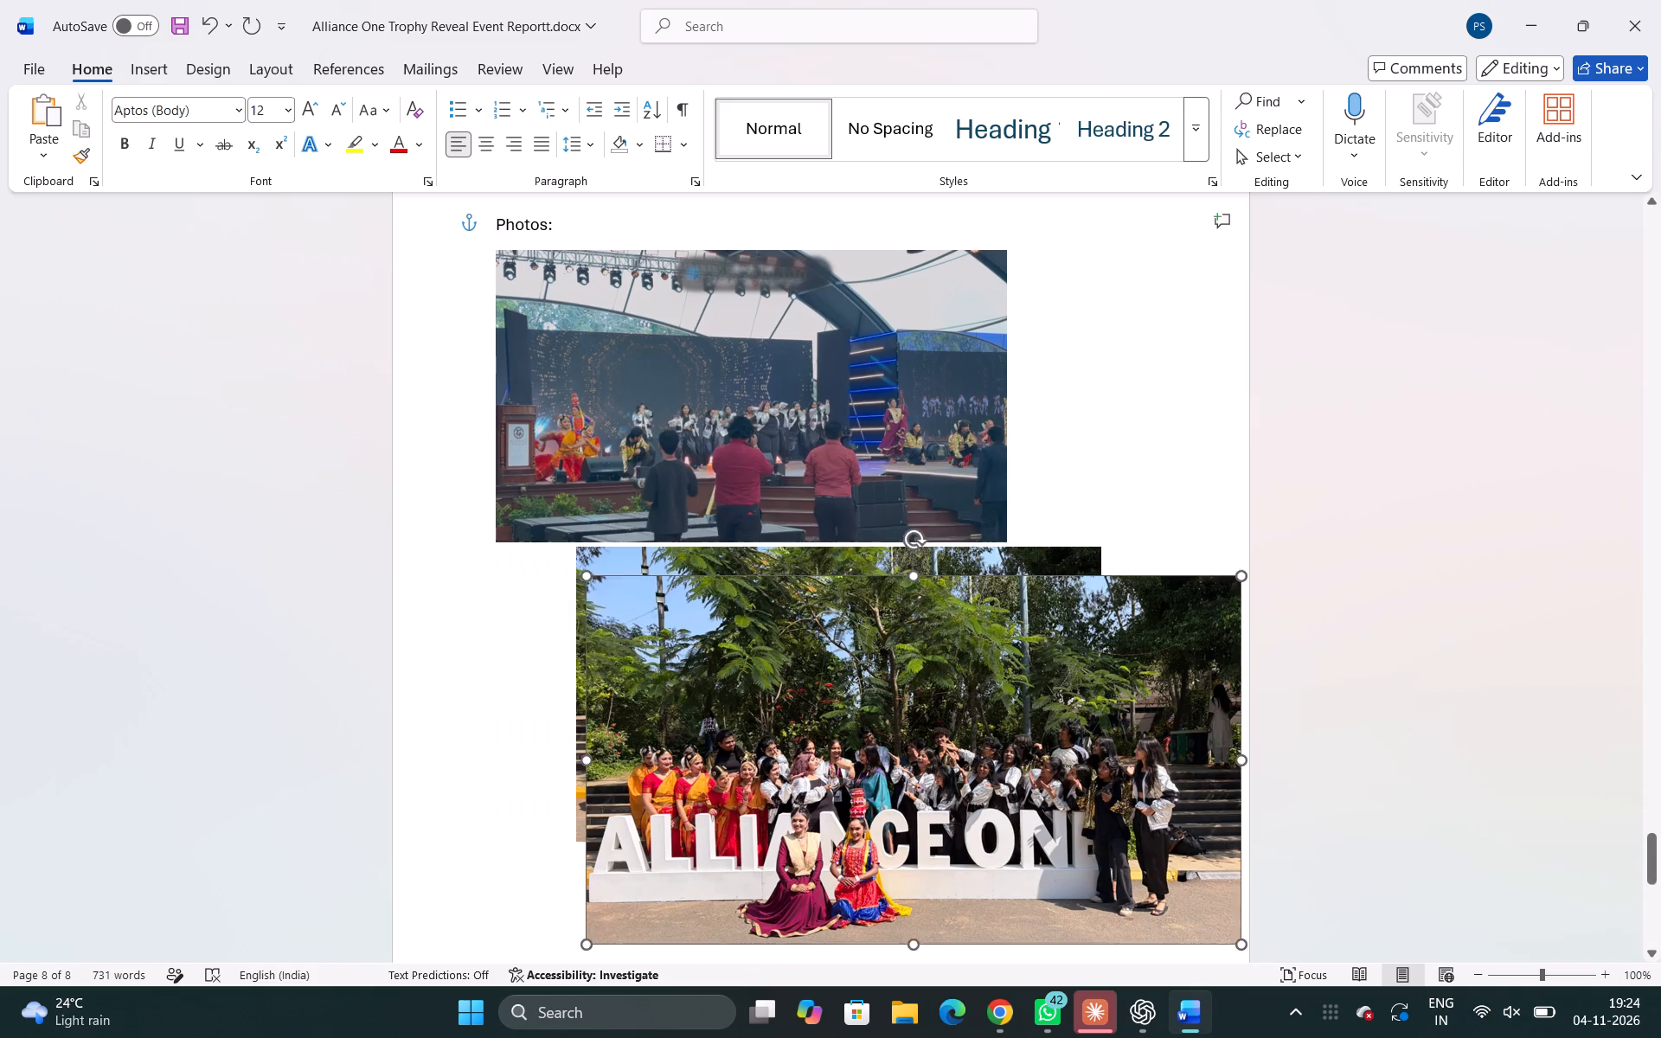
left_click_drag(1147, 710, 987, 824)
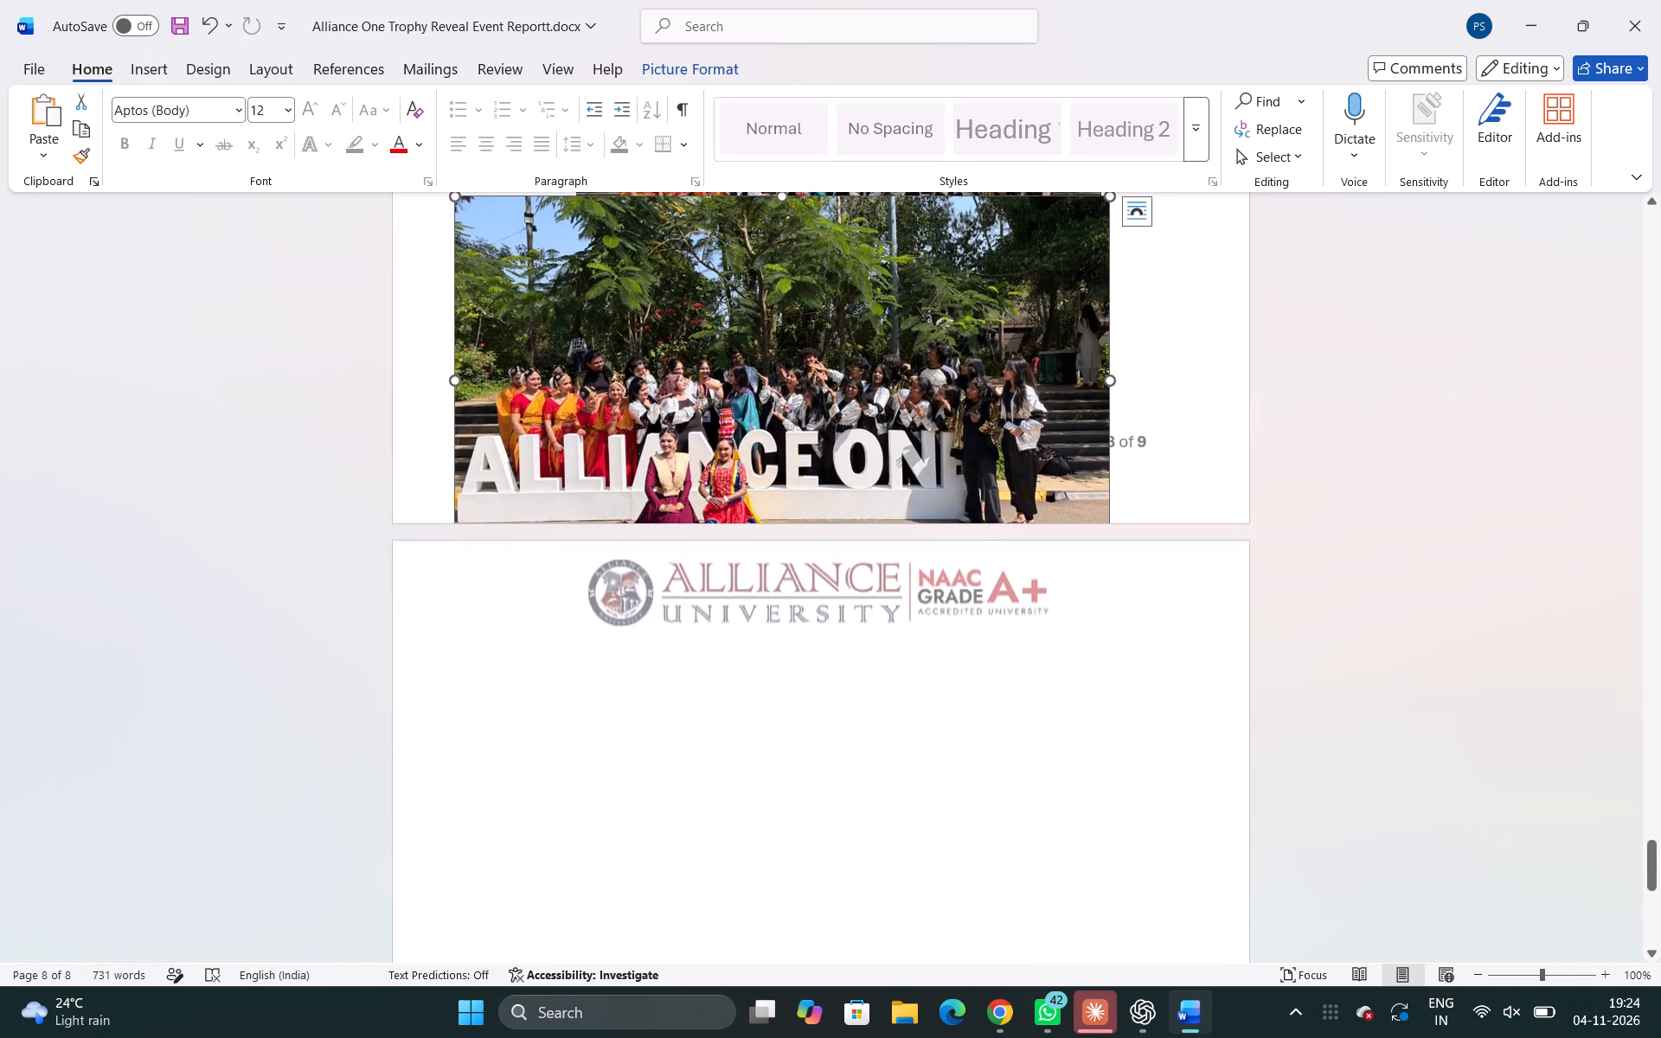
left_click_drag(880, 394, 907, 806)
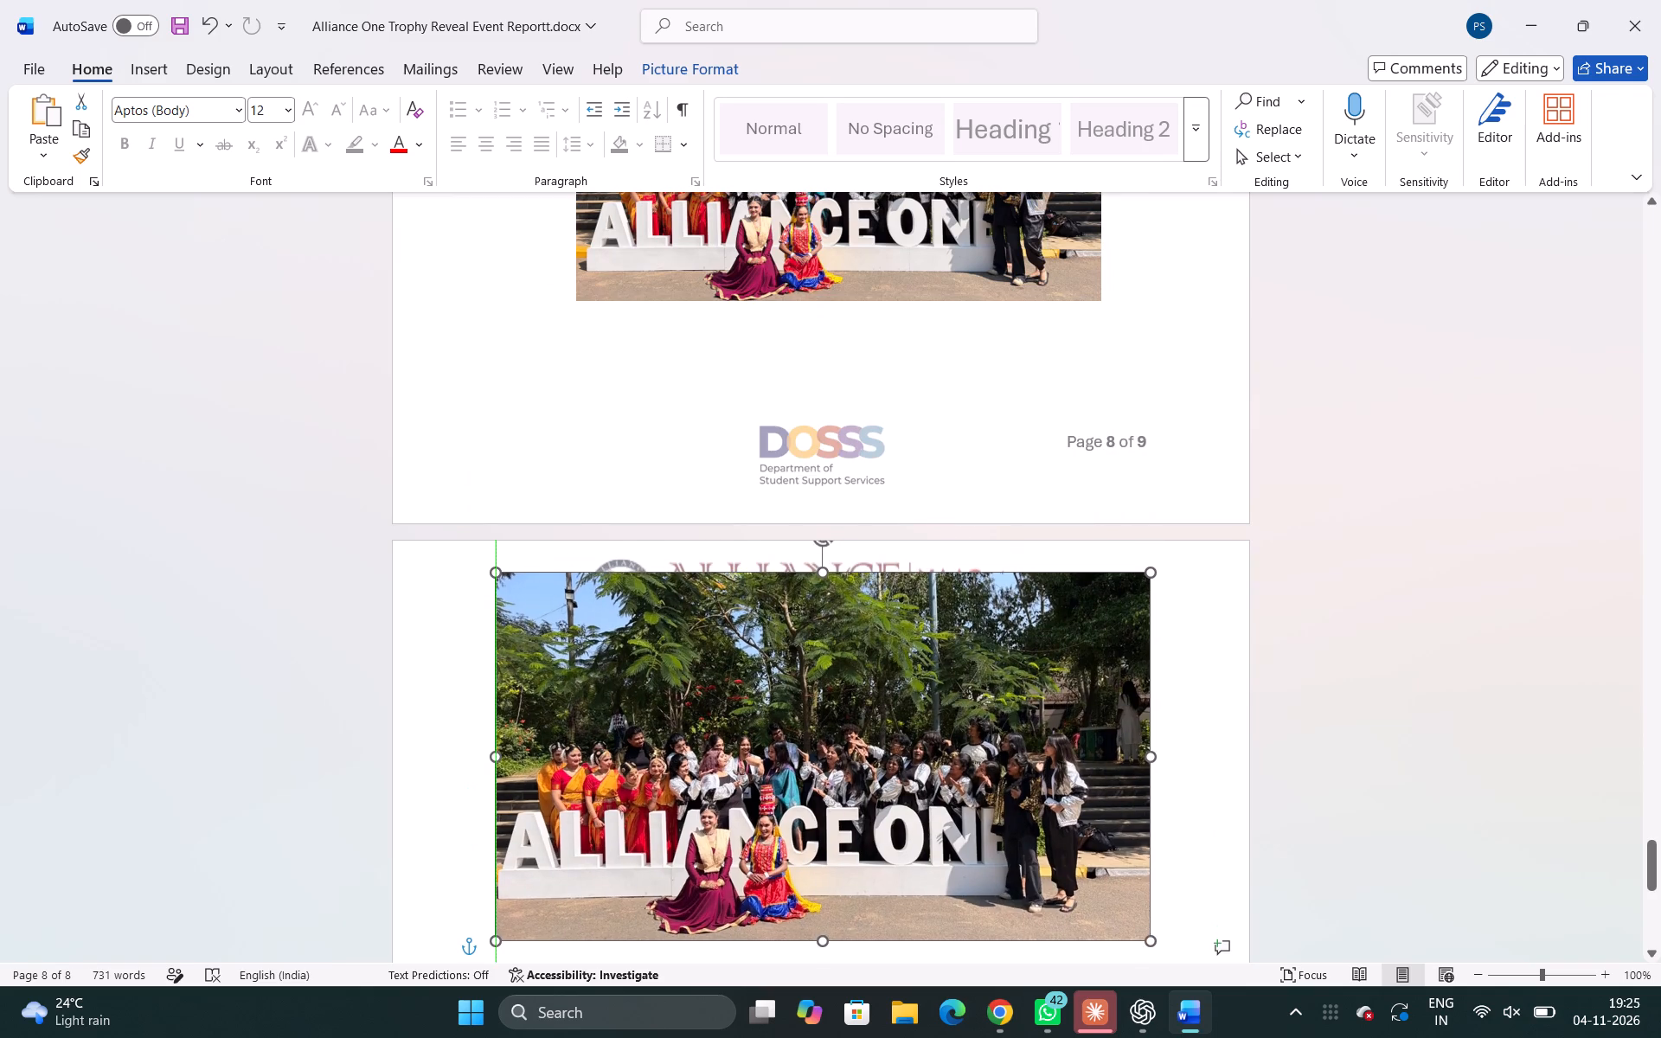
left_click_drag(907, 806, 912, 843)
Align the smaller group photo on page 8 with the left margin, leaving a small gap below the stage photo, and enlarge it slightly.
scroll(973, 387, "up", 1)
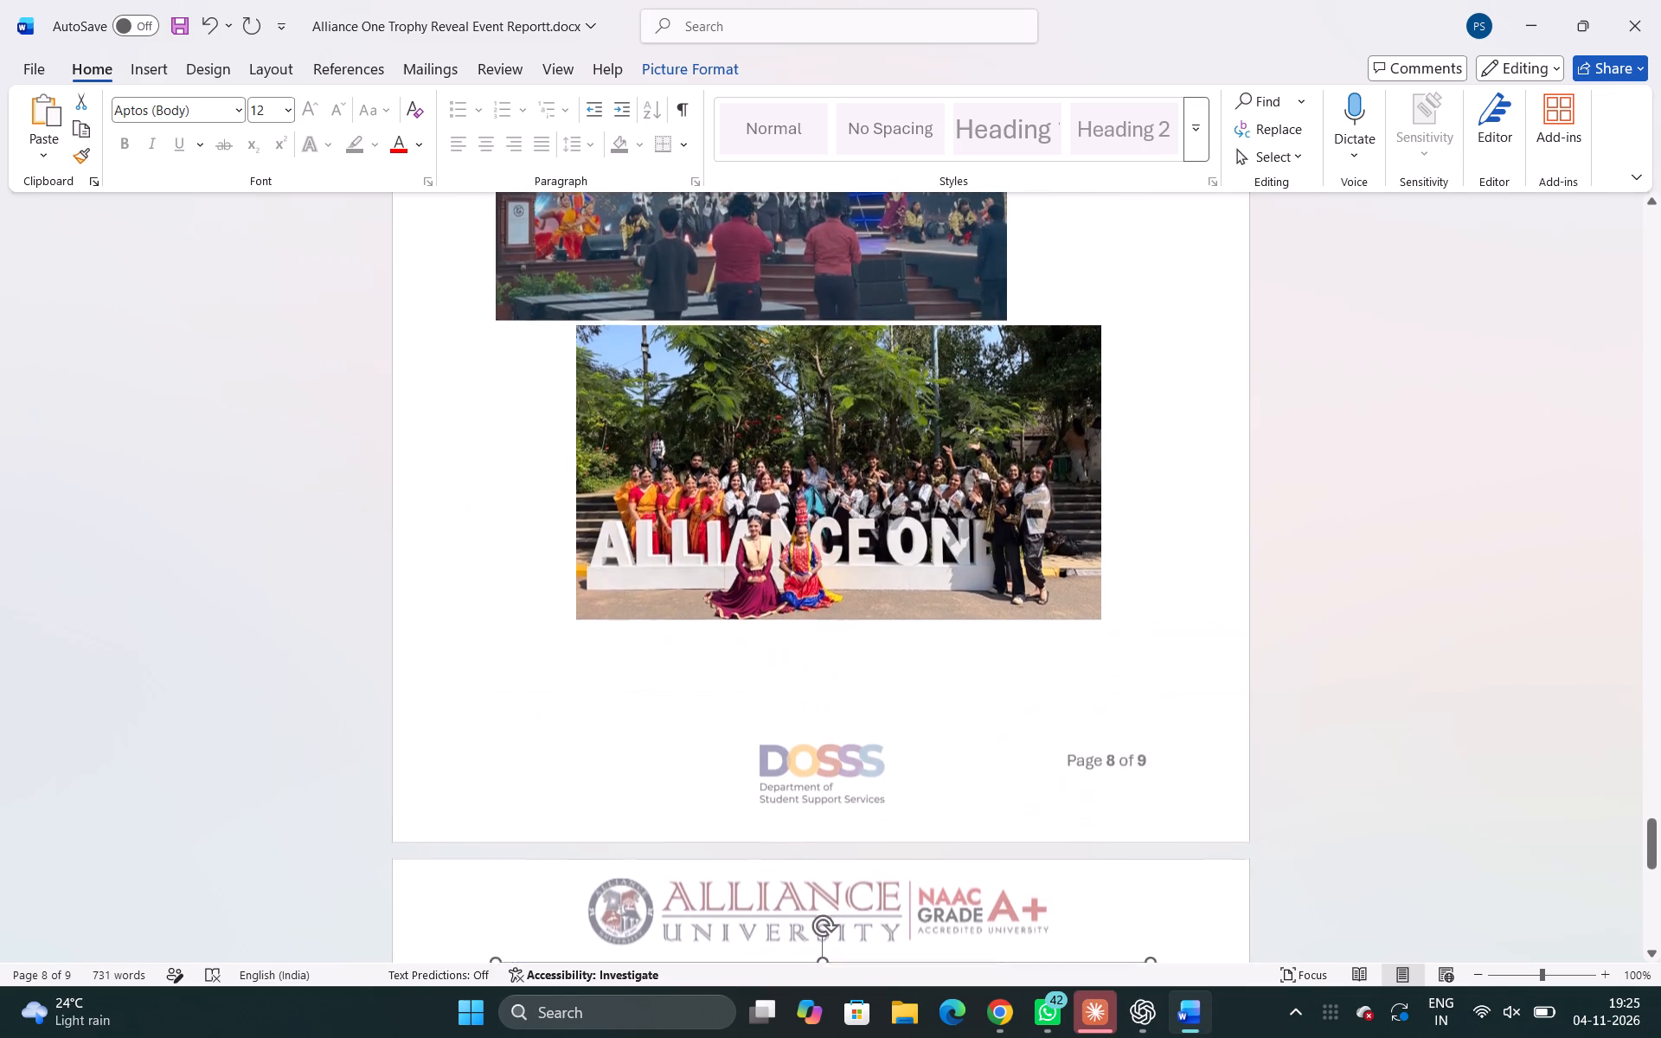
scroll(973, 387, "up", 1)
left_click_drag(905, 648, 824, 687)
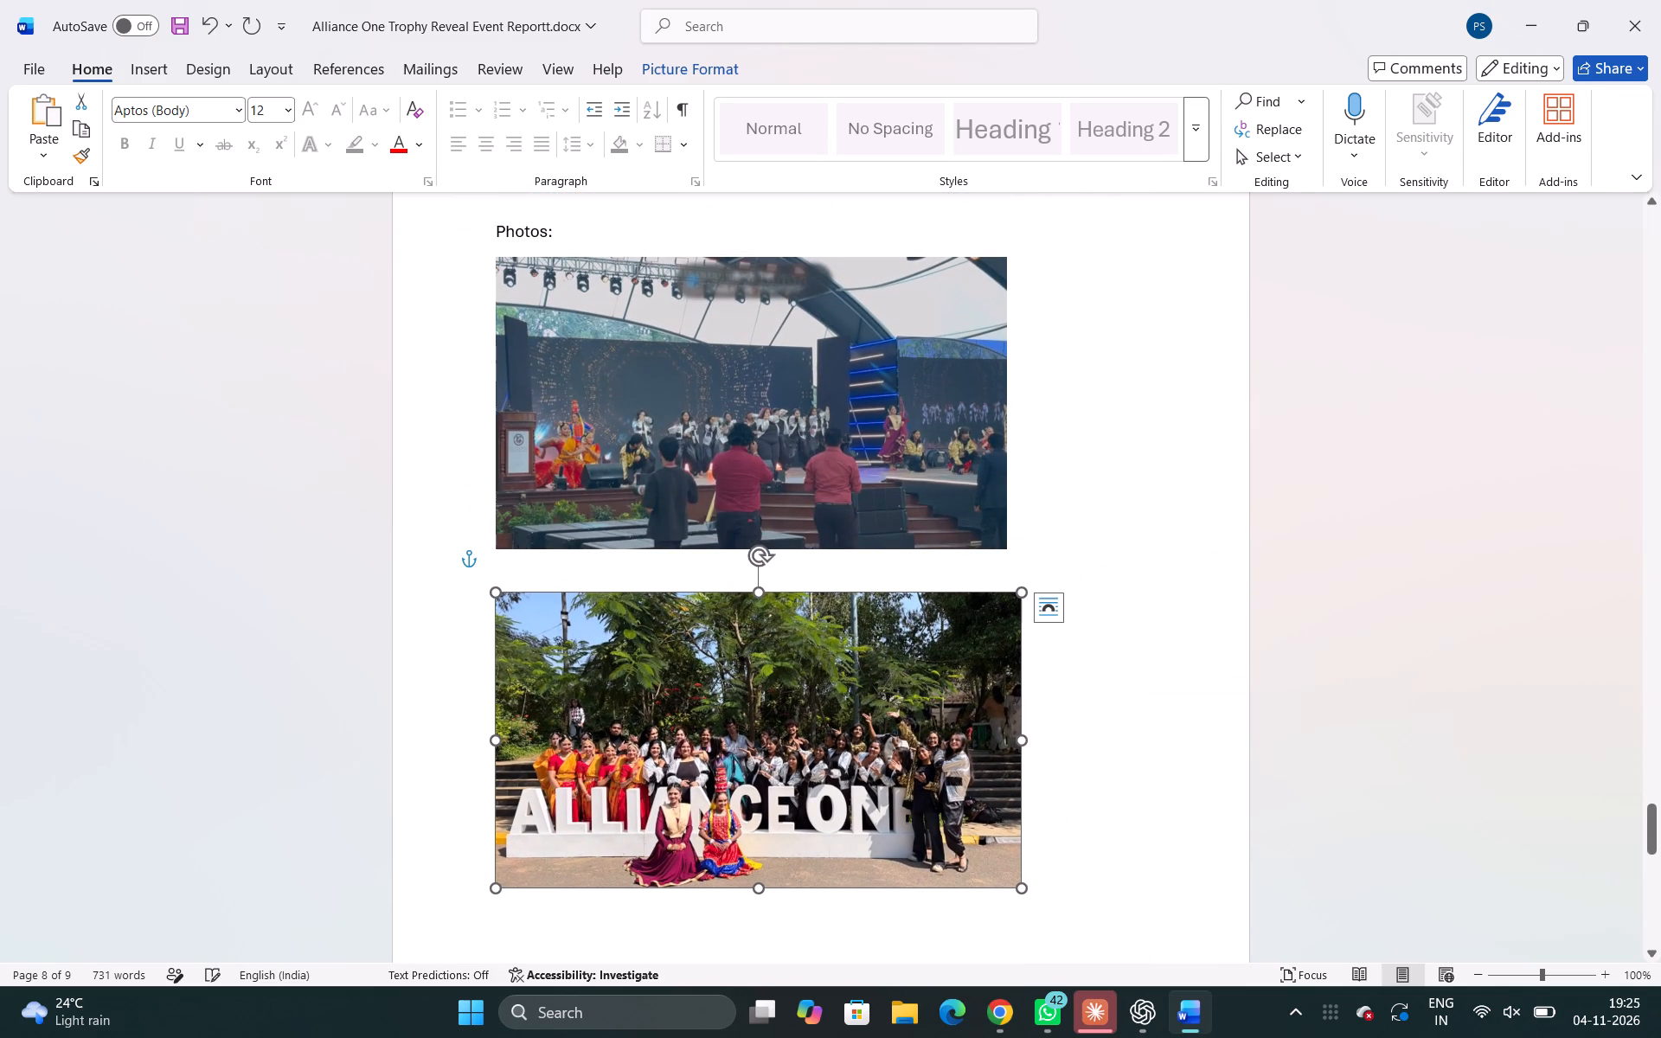
left_click_drag(1021, 886, 1090, 915)
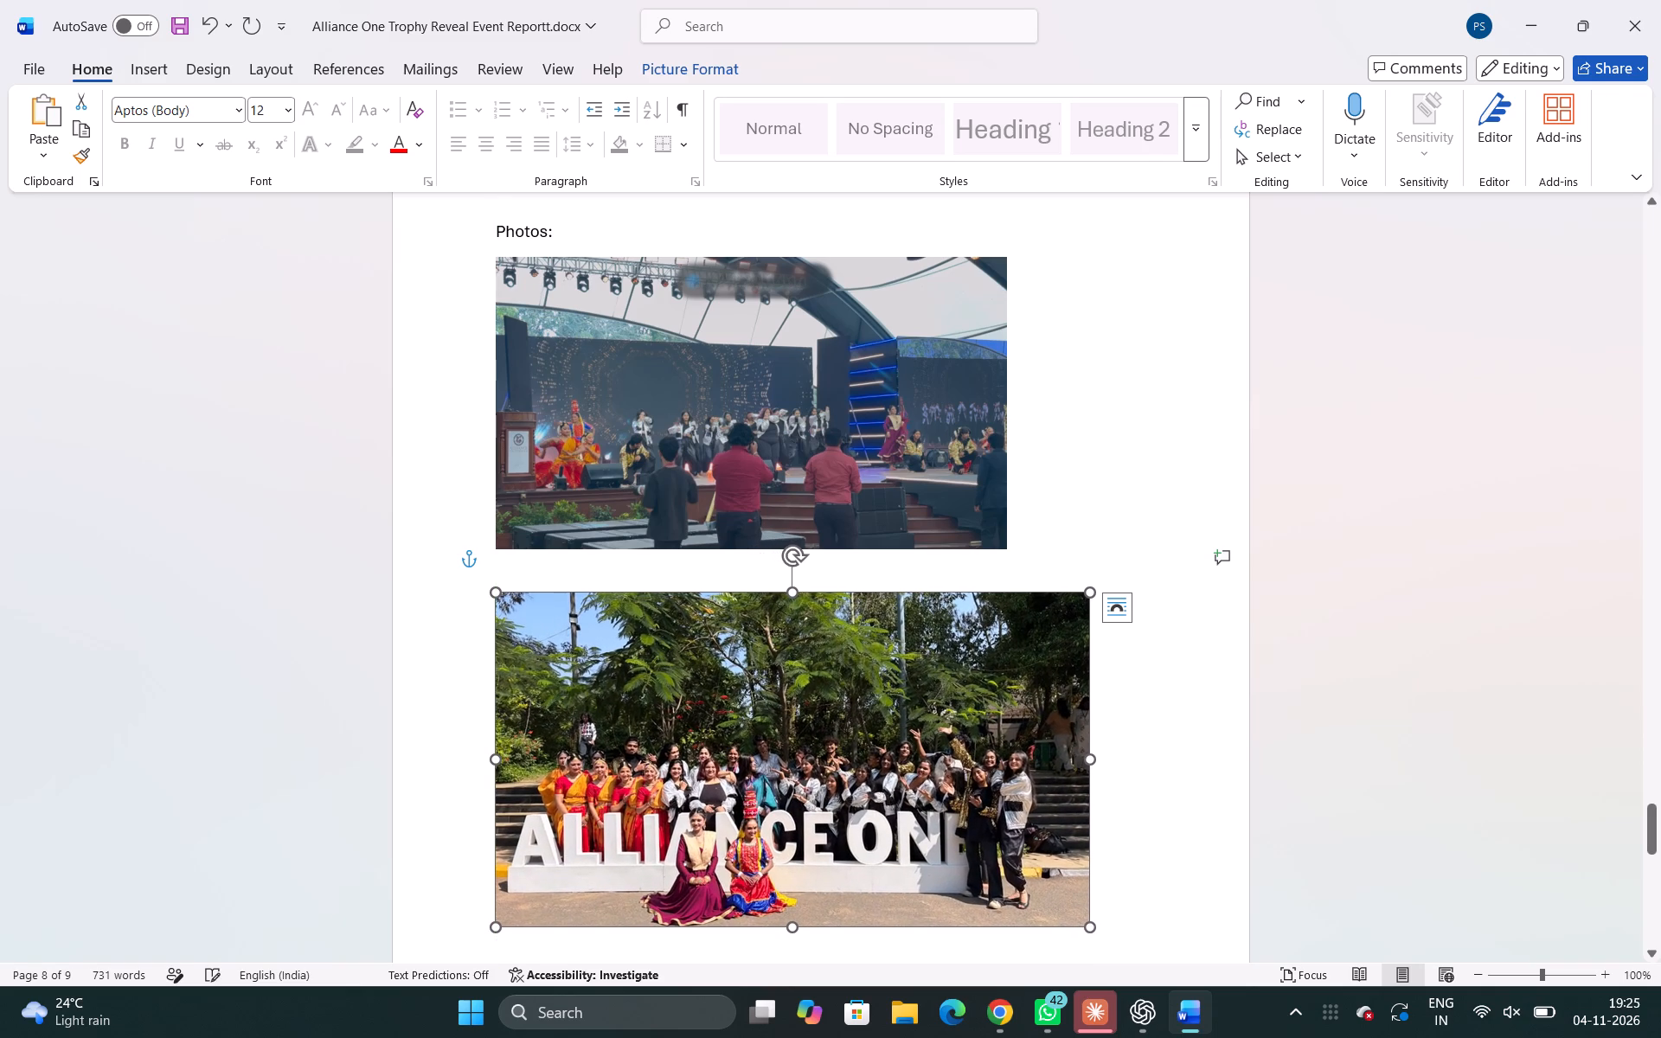
Enlarge the stage photo under "Photos:" proportionally until its width matches the group photo below it.
left_click(920, 503)
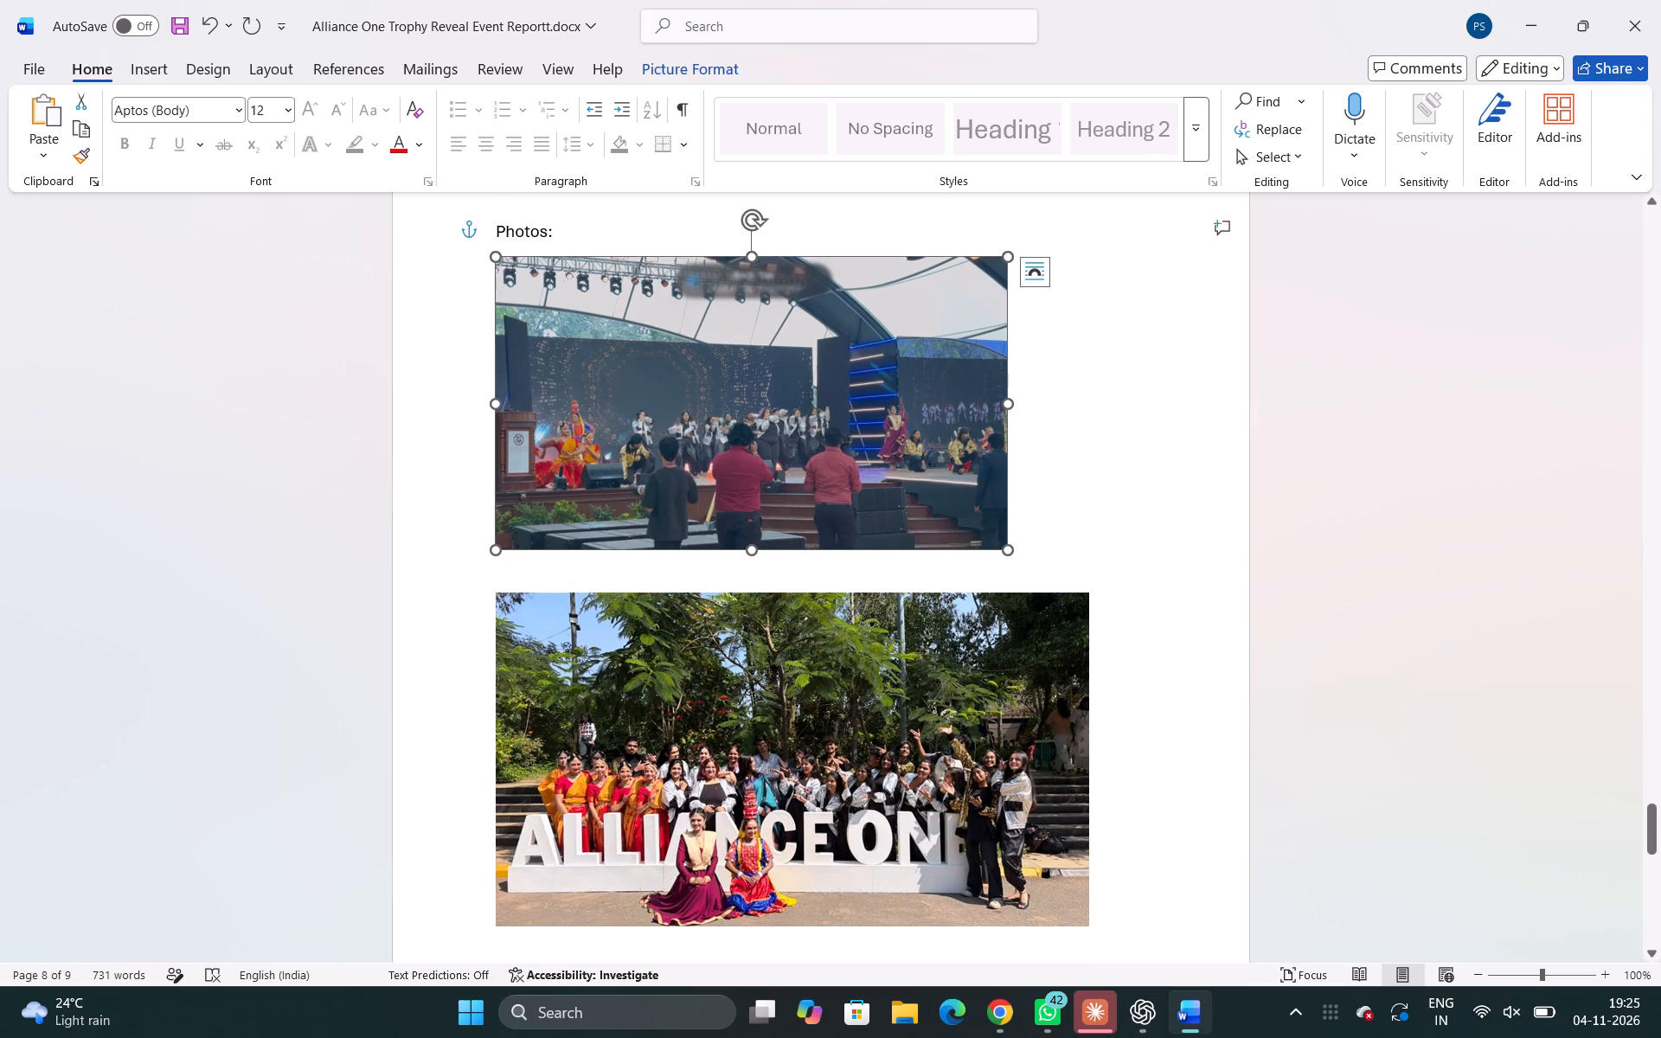
left_click_drag(1006, 552, 1062, 560)
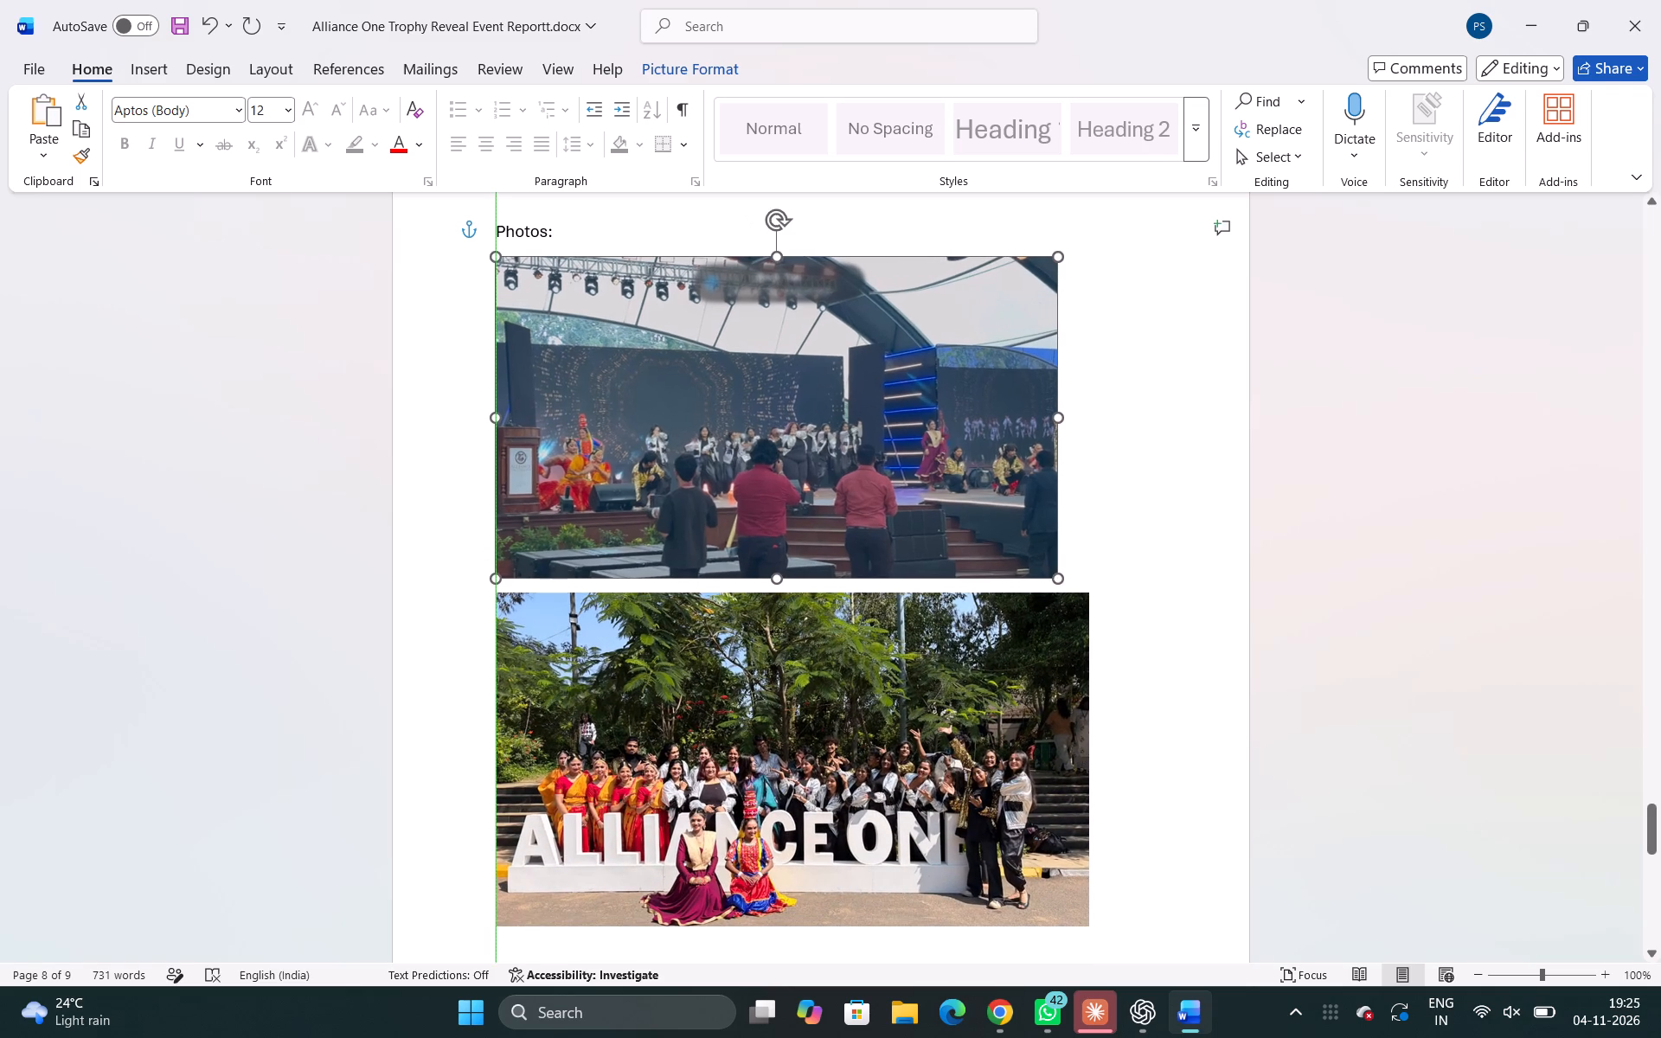
left_click_drag(1062, 560, 1065, 560)
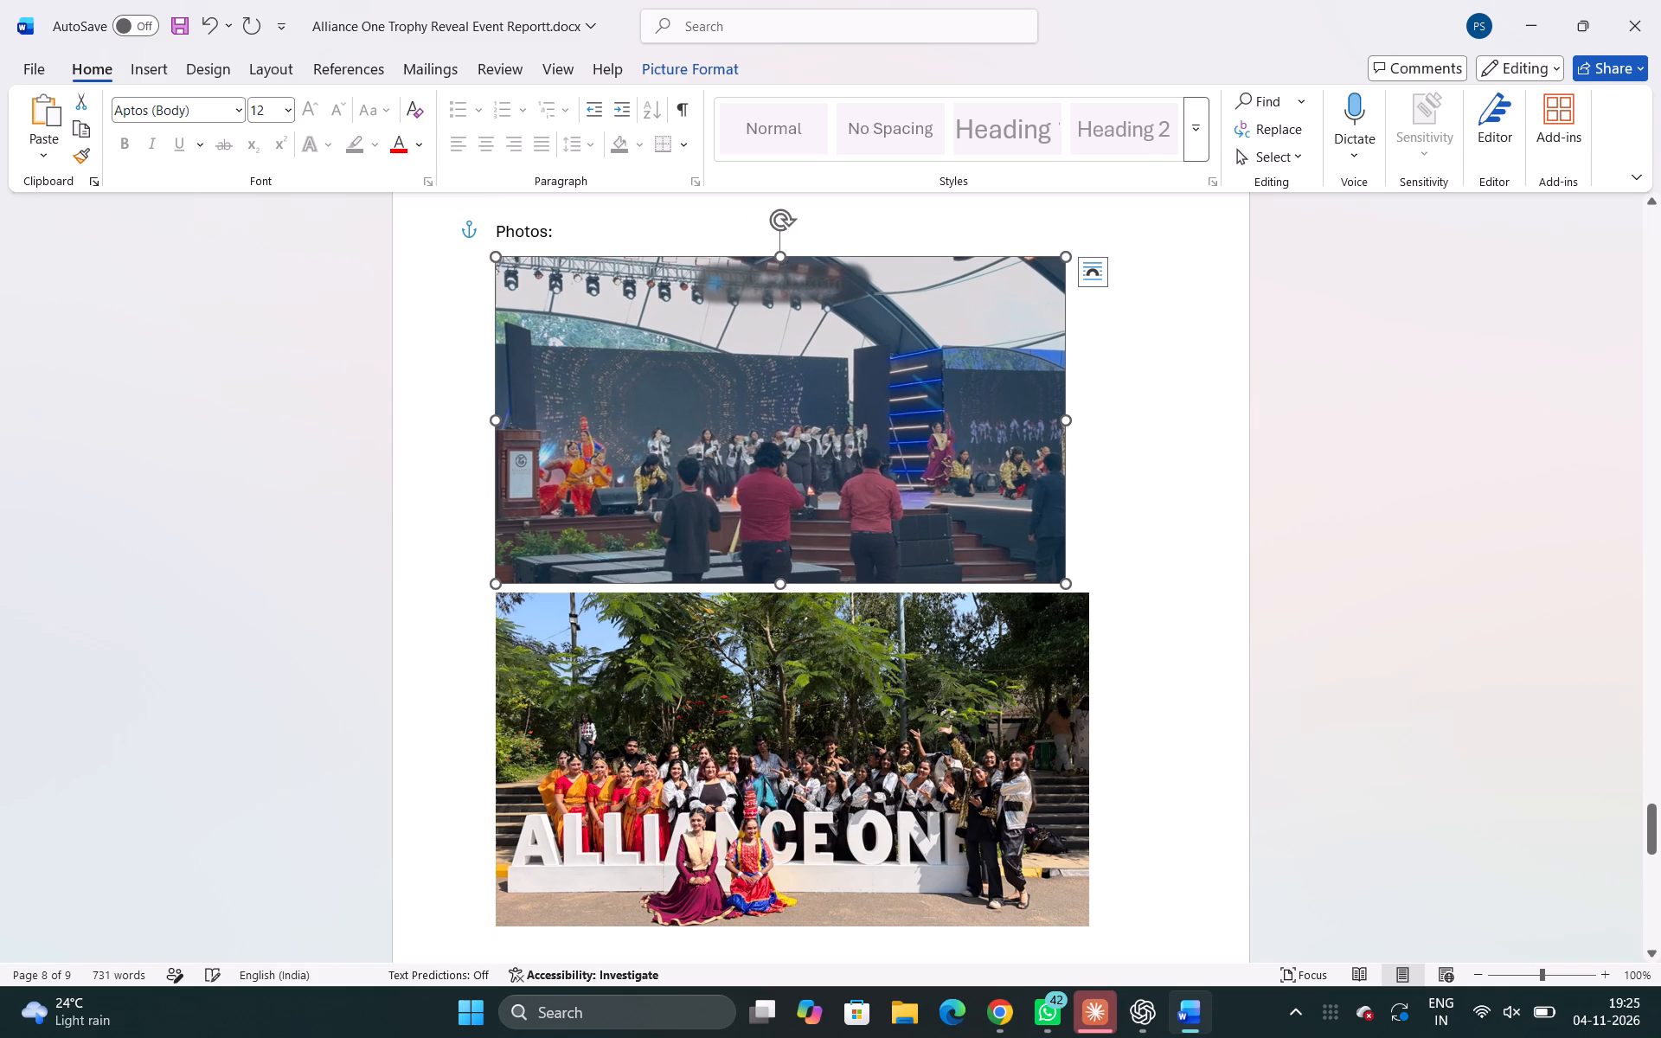
scroll(1230, 480, "down", 1)
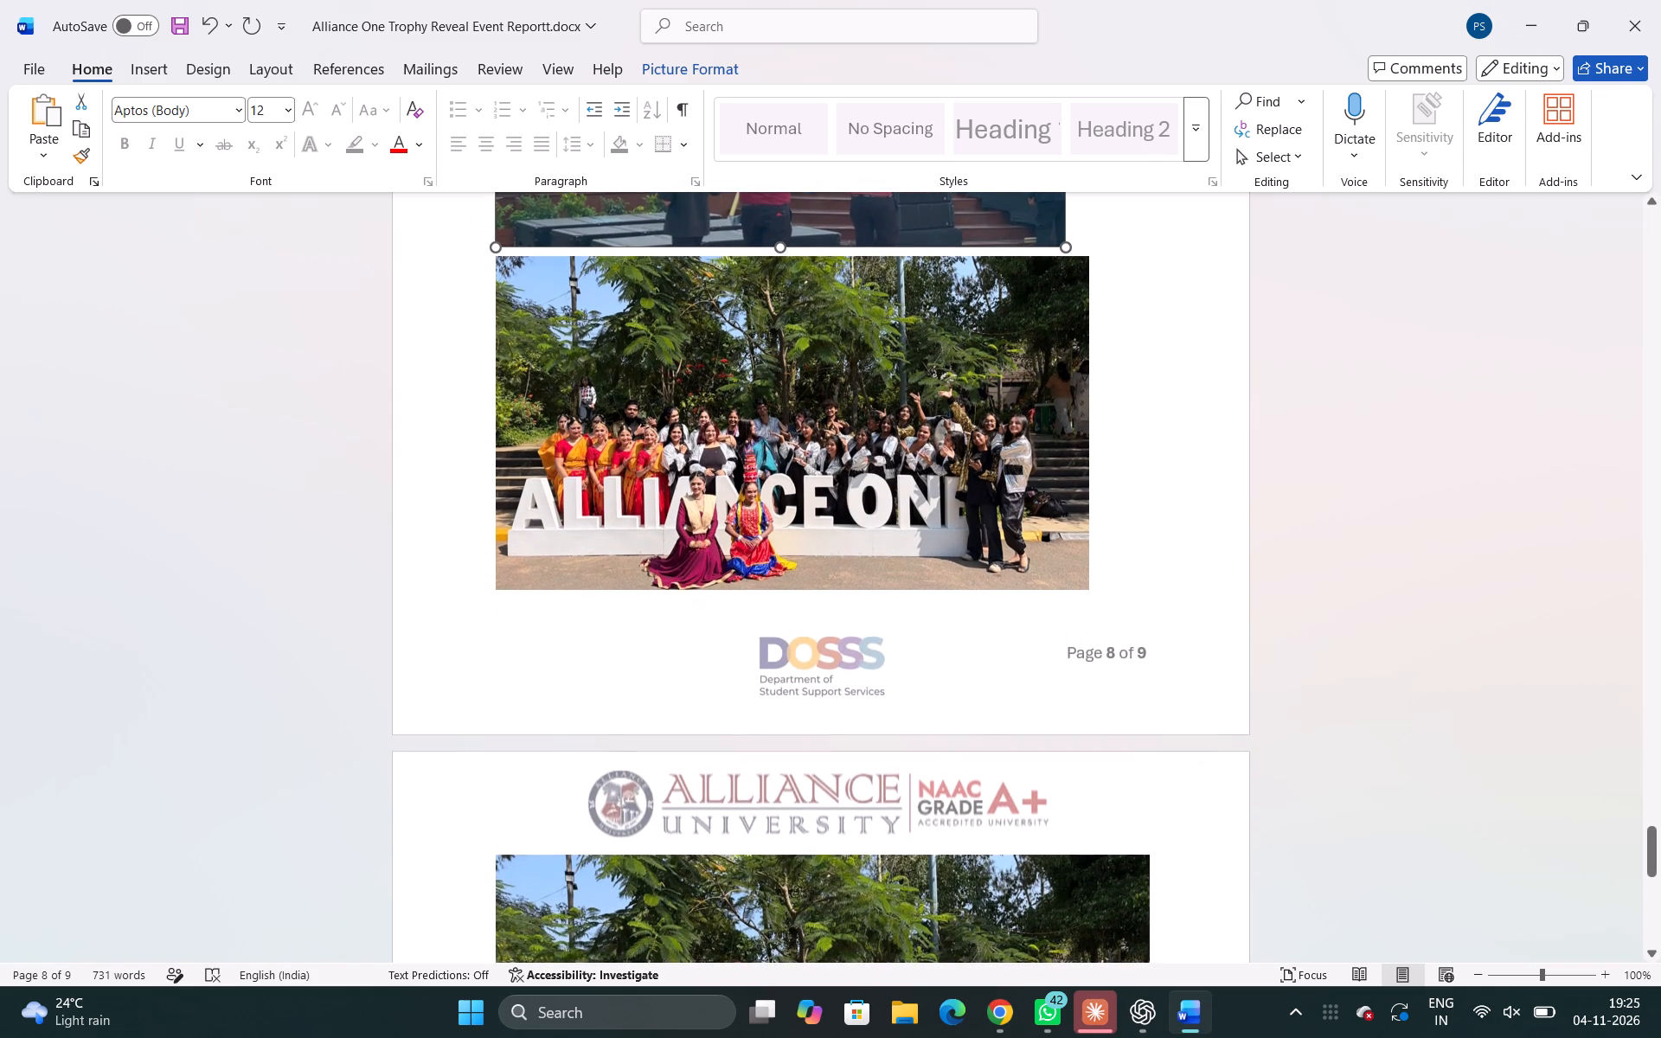
scroll(1085, 498, "up", 1)
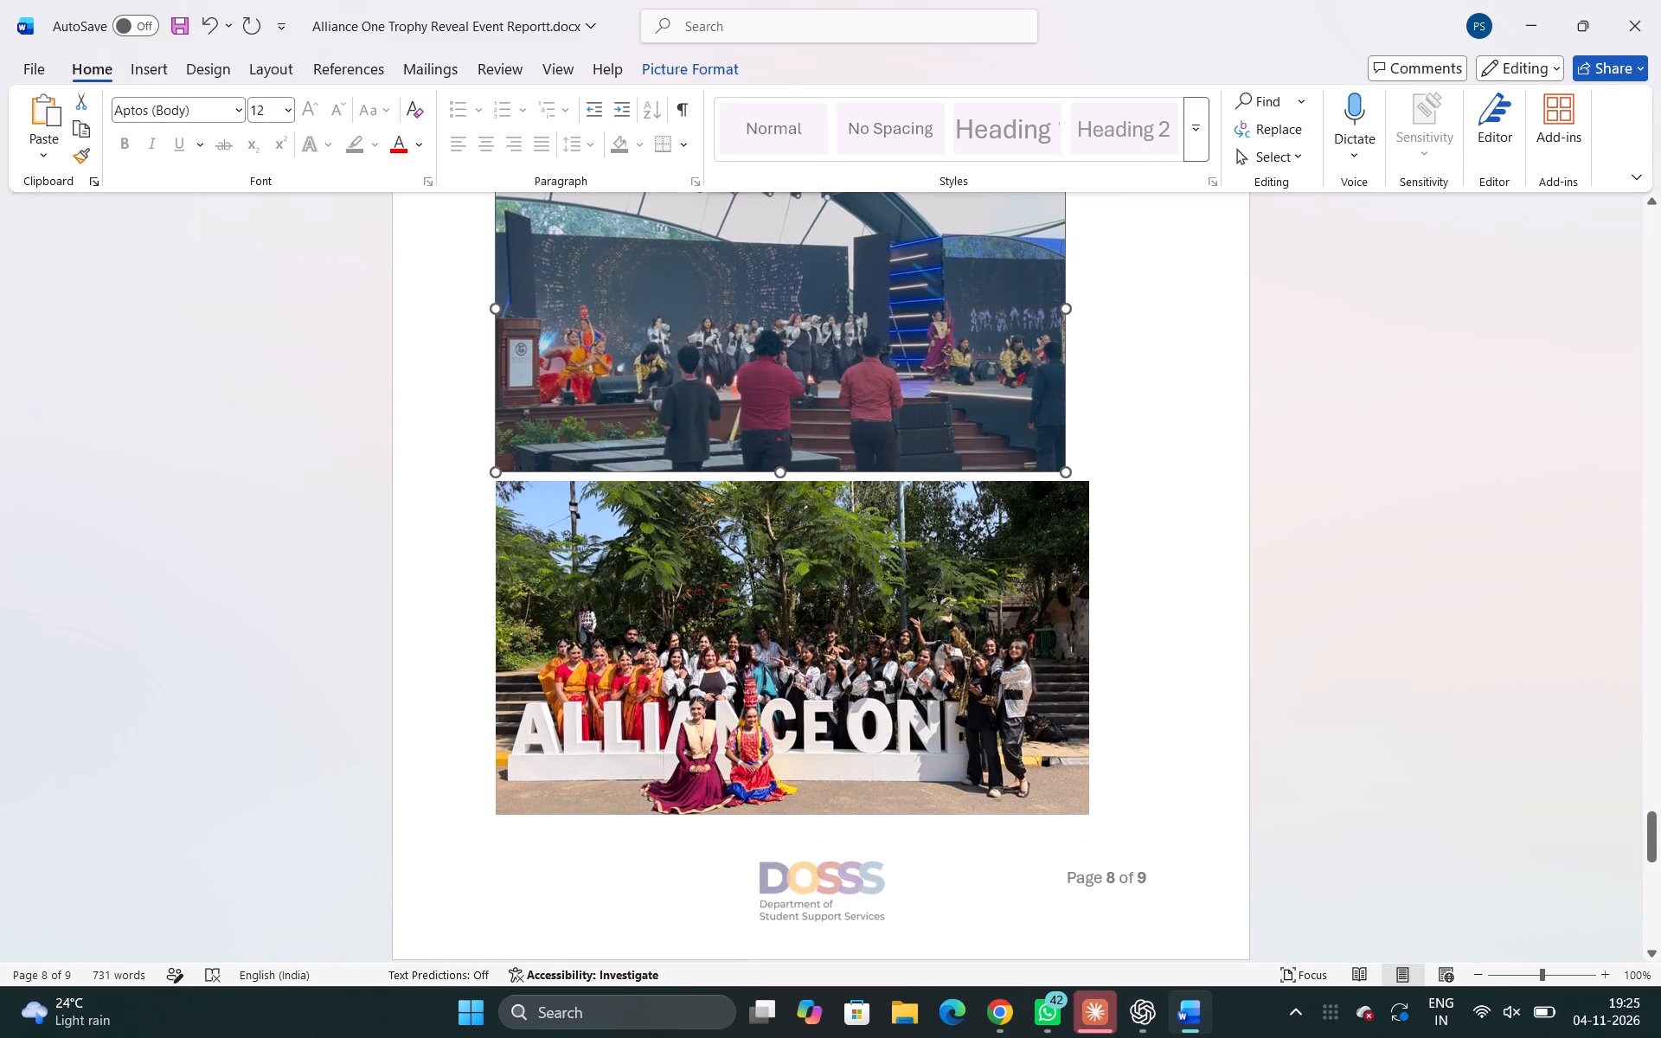
left_click_drag(1061, 471, 1080, 485)
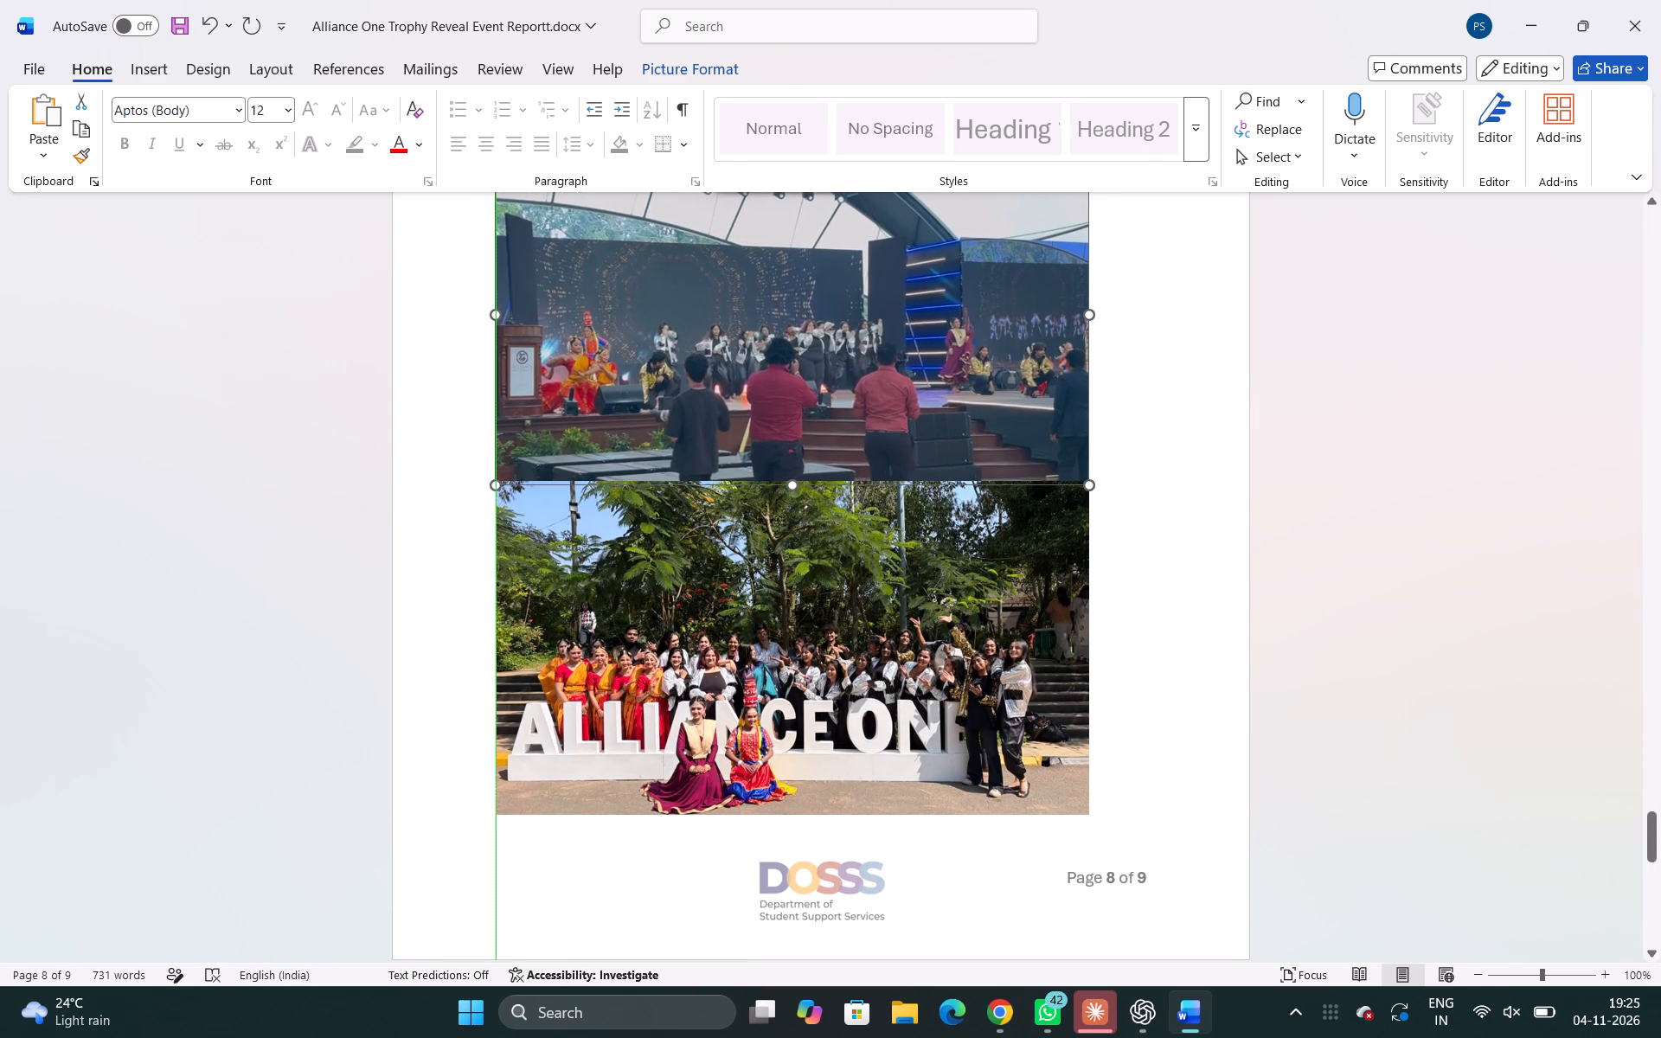
left_click_drag(1080, 485, 1090, 482)
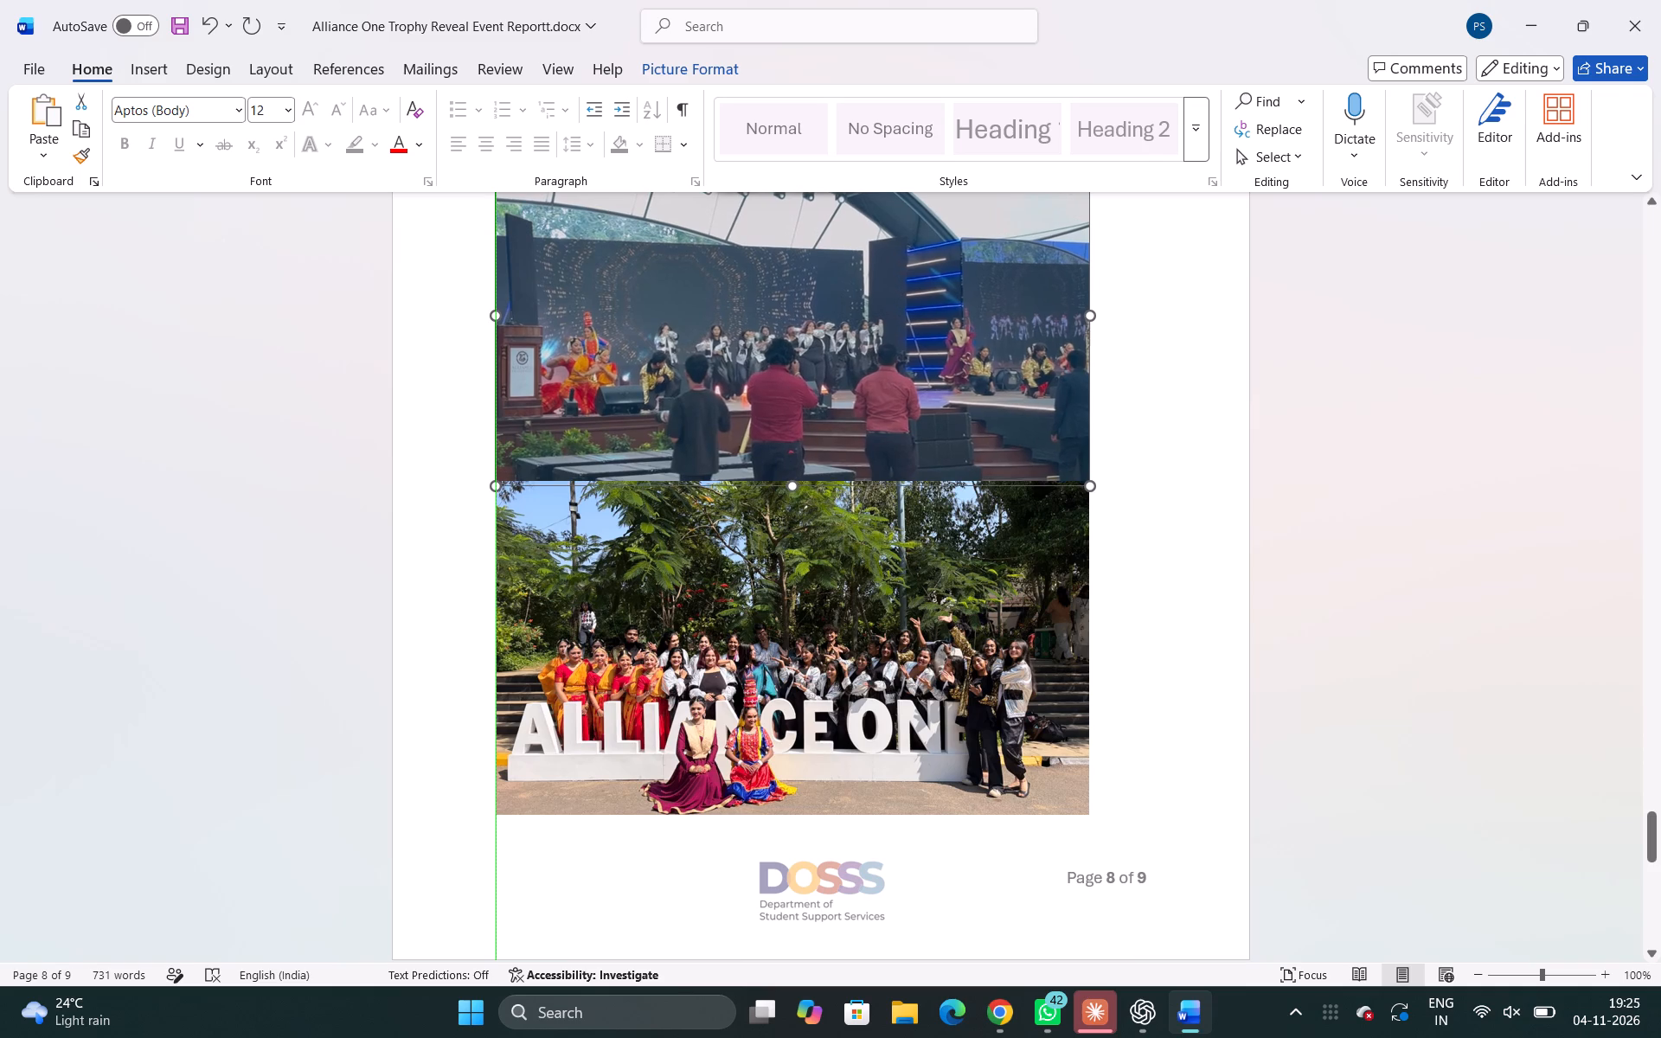
left_click_drag(1090, 482, 1087, 478)
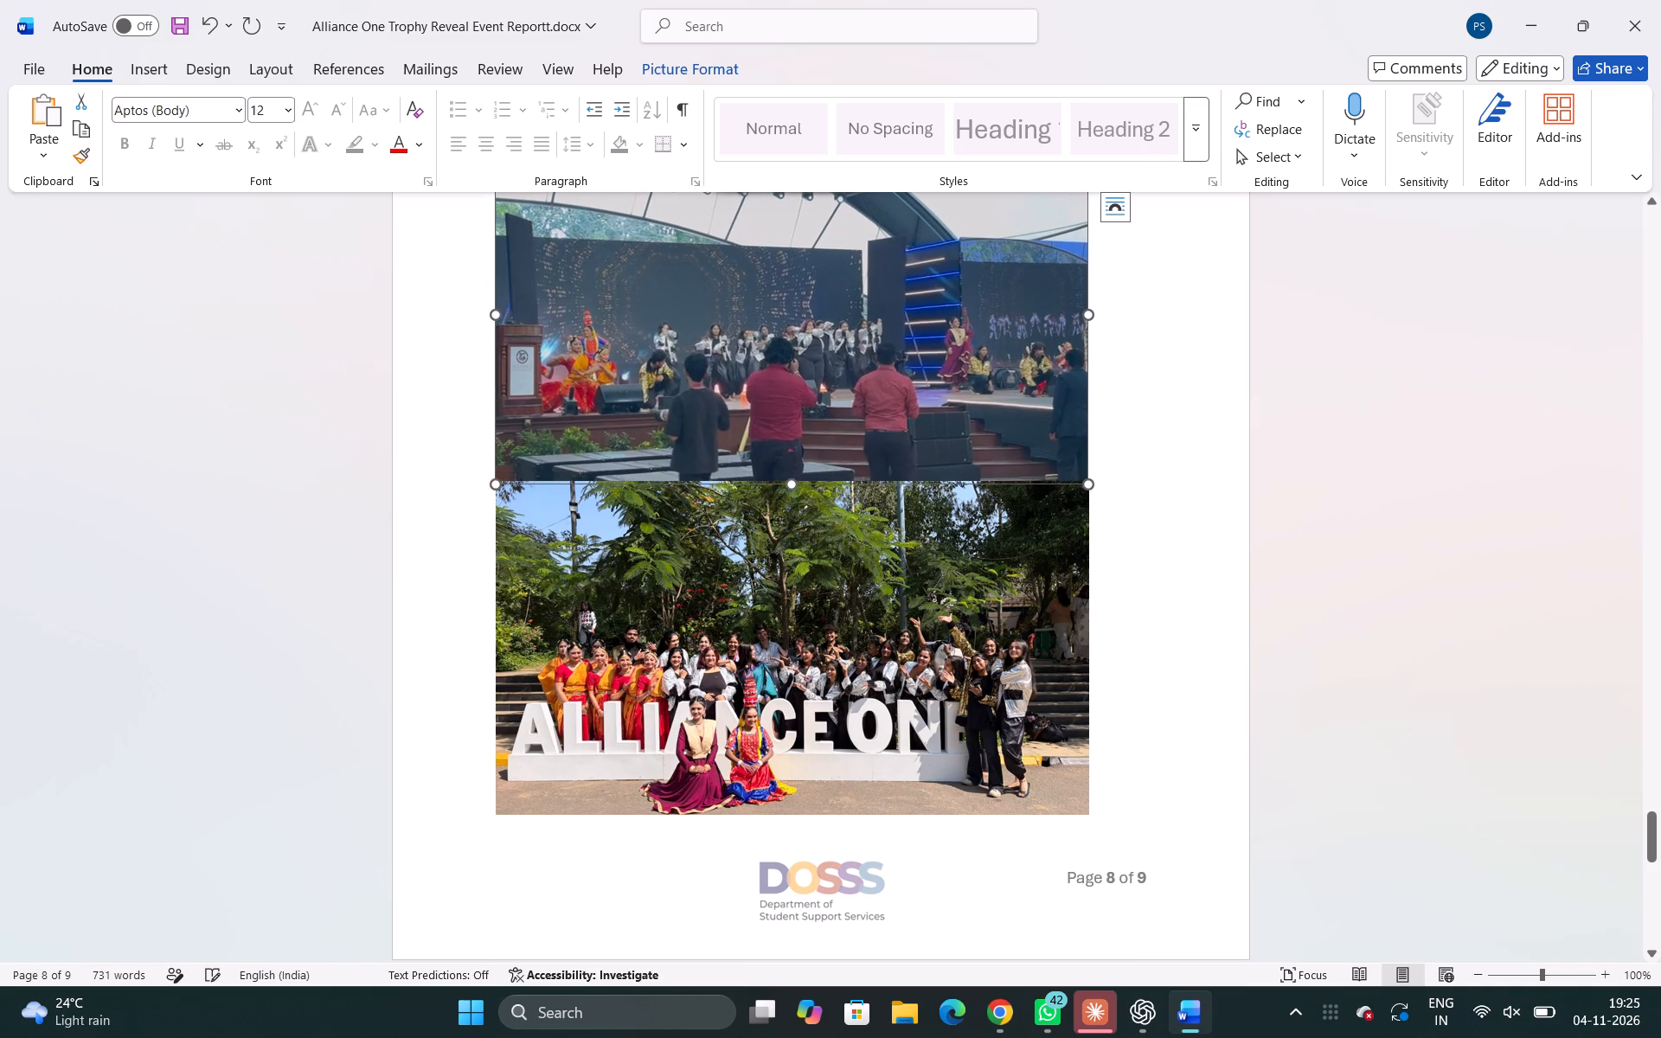
left_click(1197, 463)
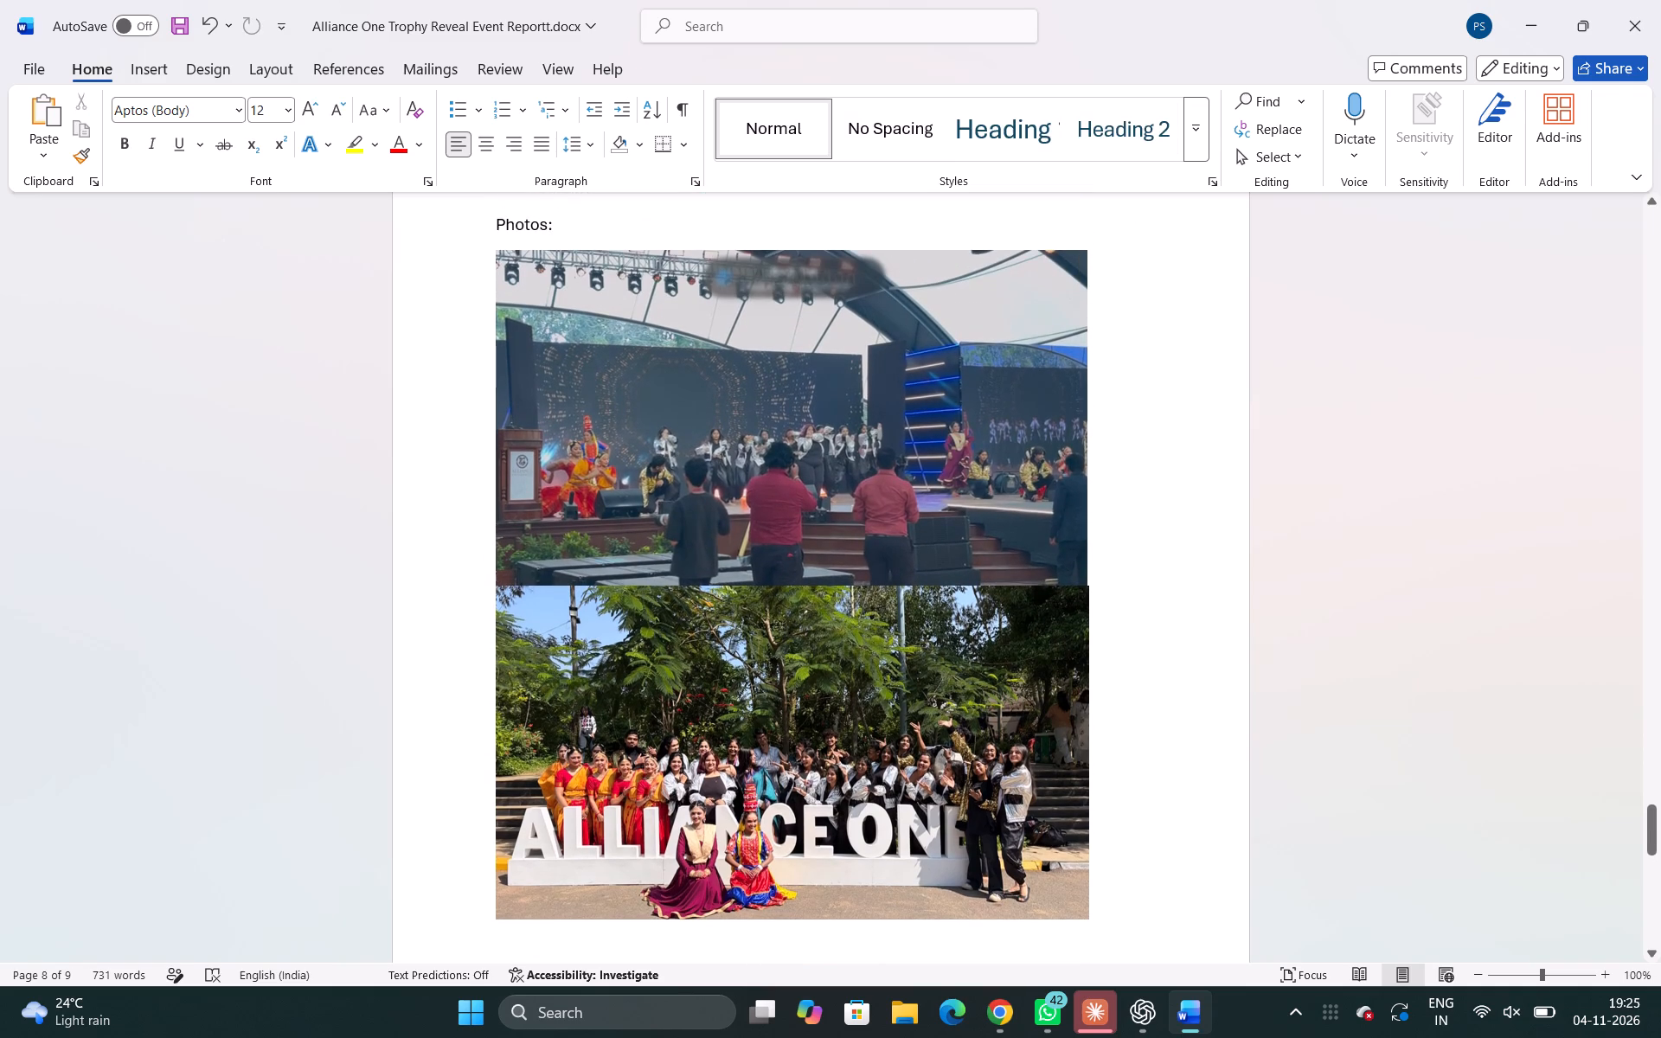
Move the group photo on page 8 down slightly to leave a small gap below the stage photo.
scroll(939, 593, "down", 1)
left_click_drag(877, 522, 878, 541)
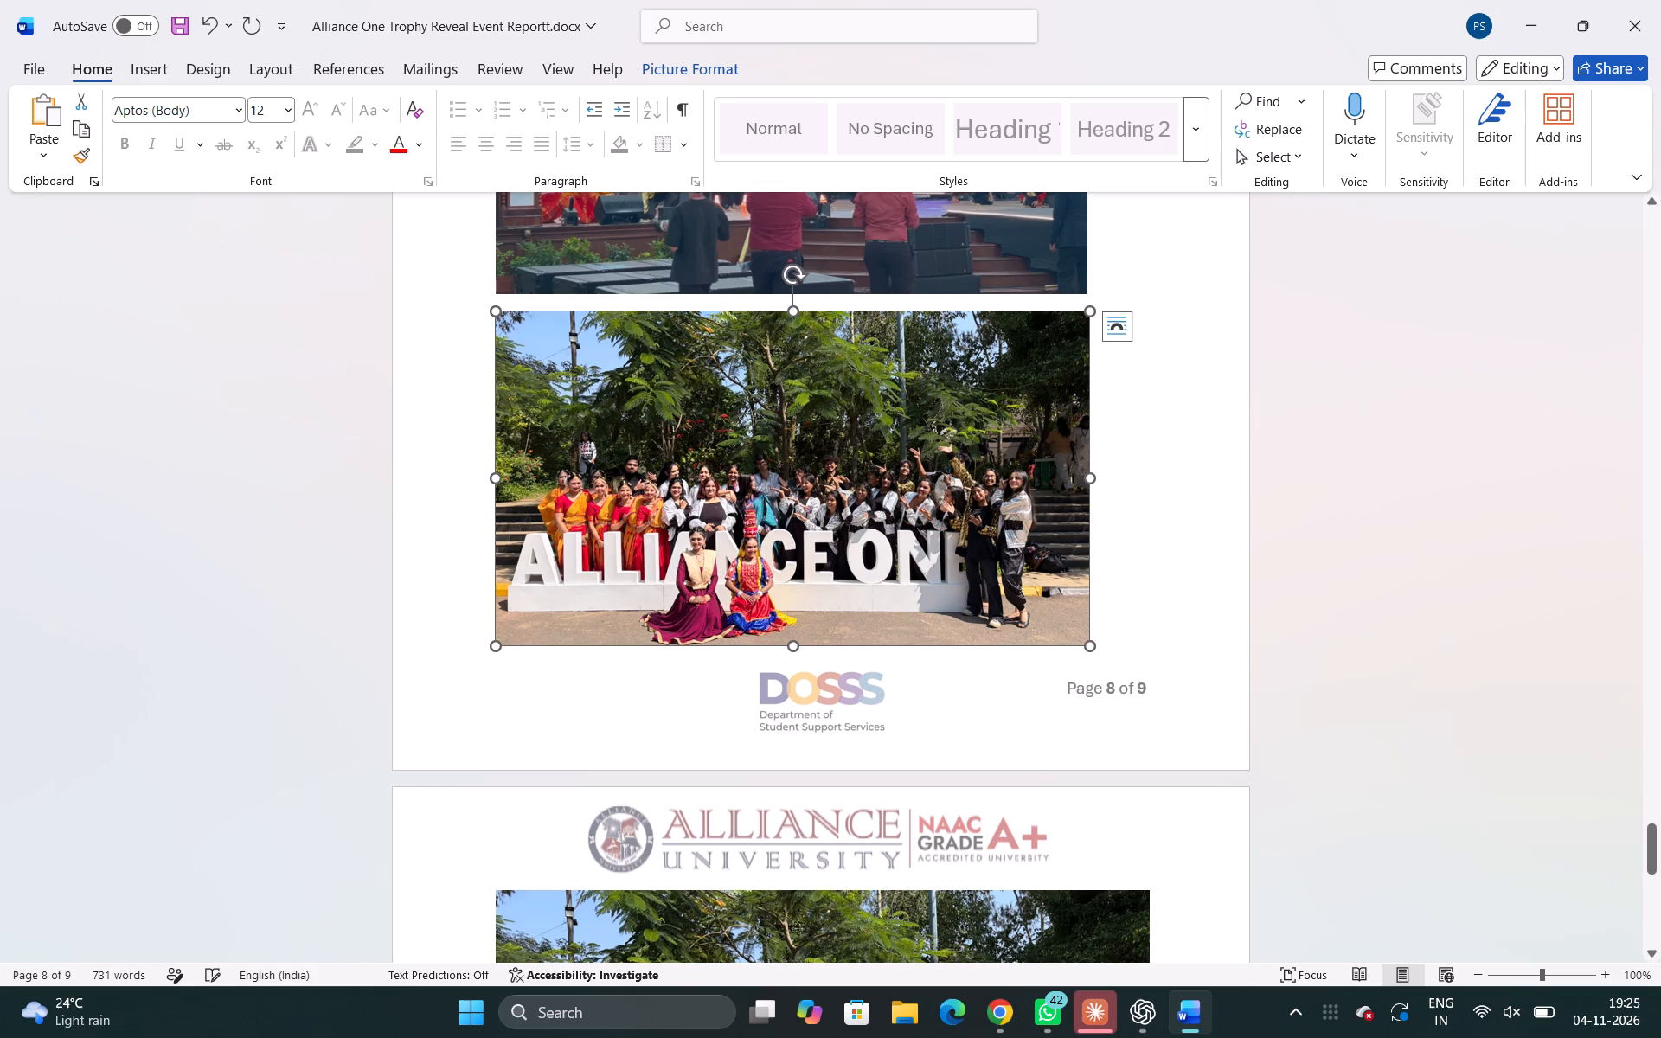
scroll(1114, 443, "up", 2)
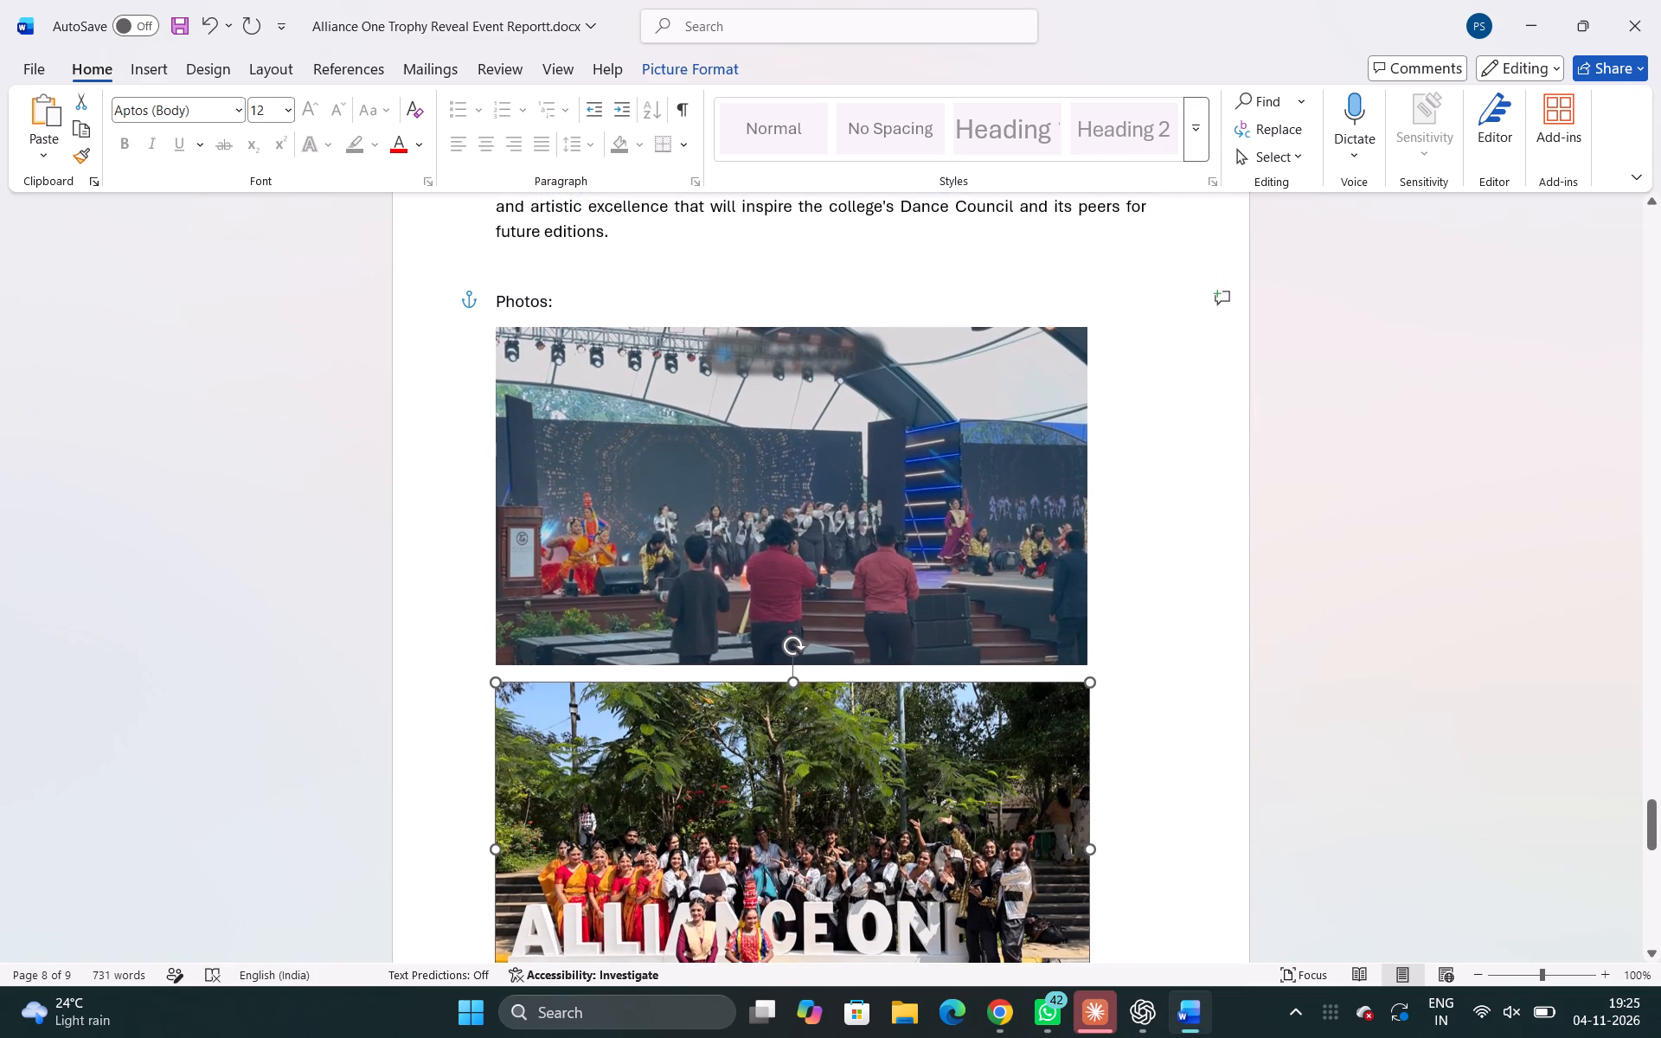
Shrink the group photo on page 9 proportionally to about the width of the page 8 photos, keeping its top-left corner in place.
scroll(1151, 263, "down", 2)
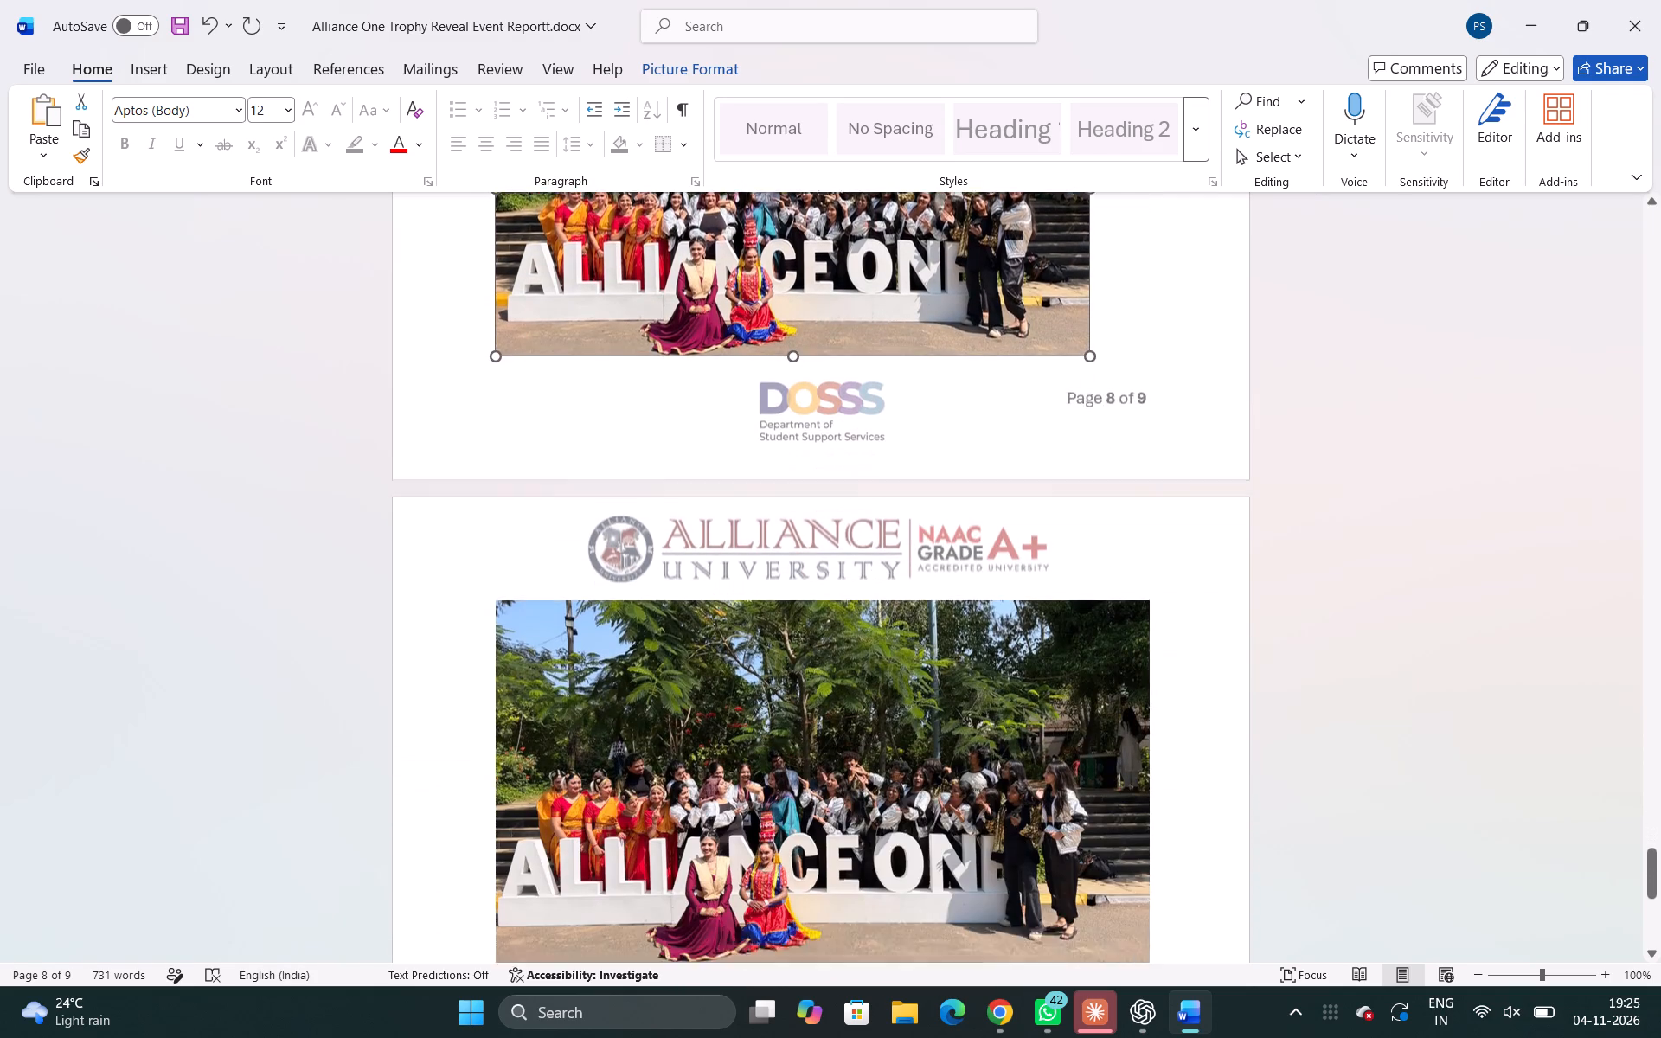
scroll(1151, 263, "down", 1)
left_click(945, 671)
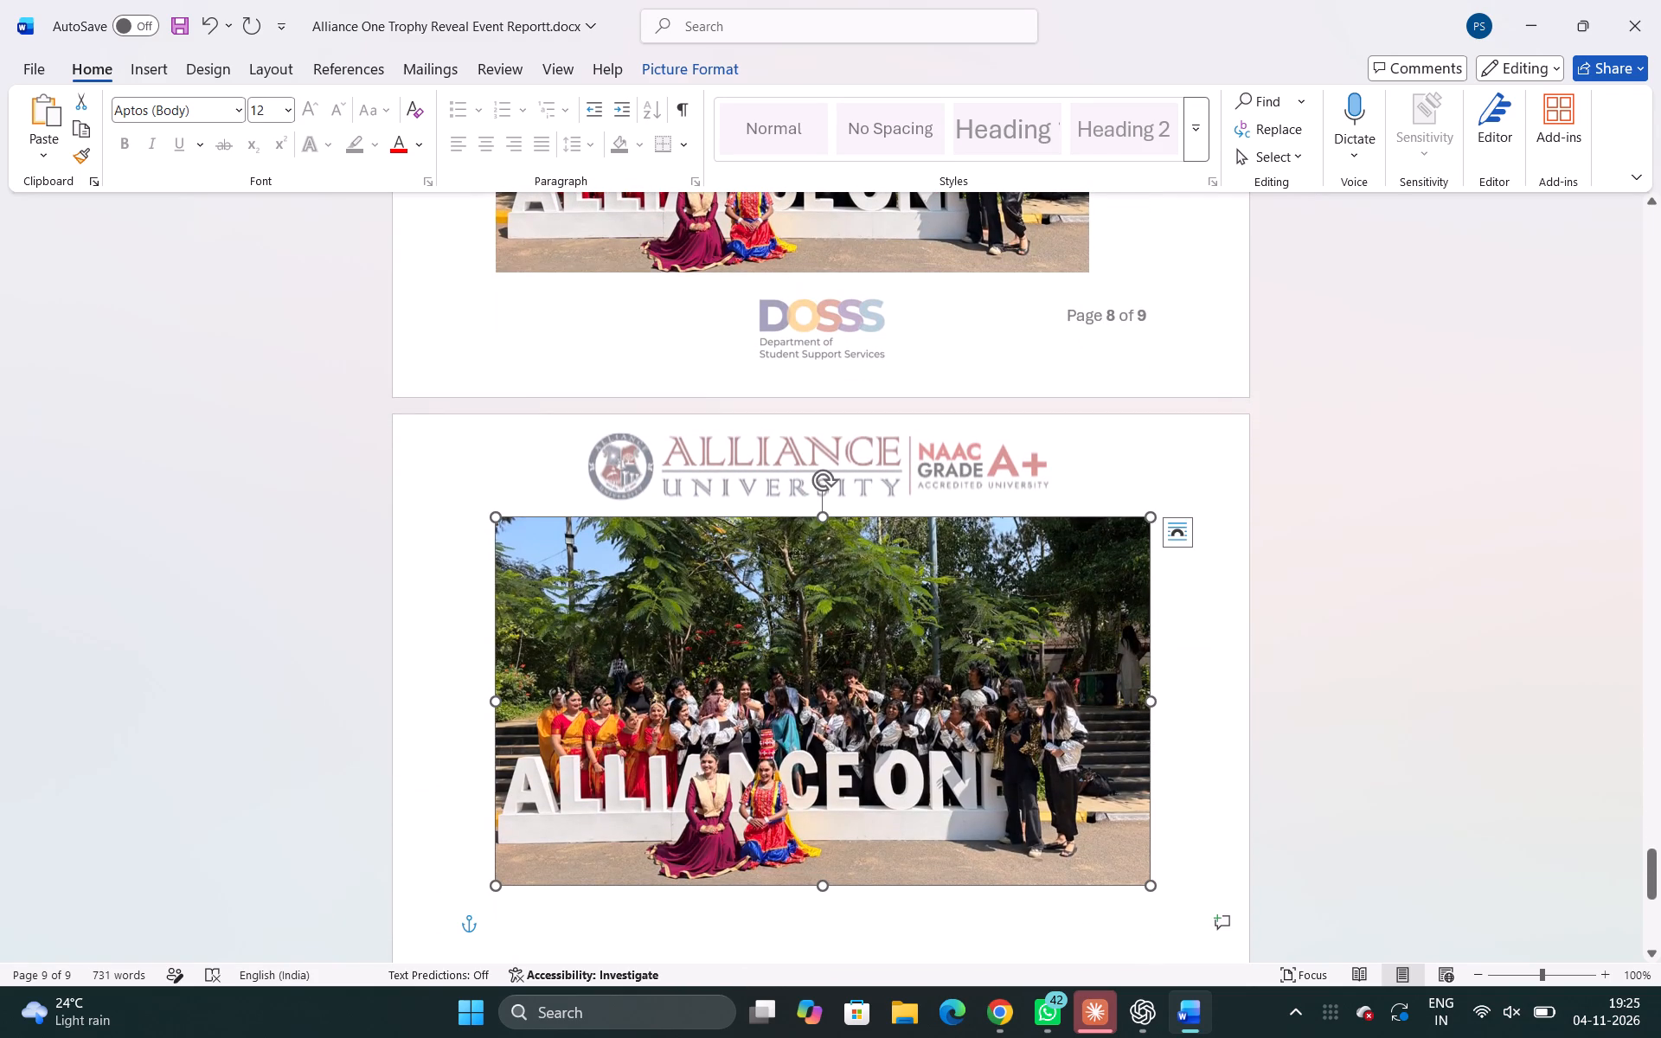
left_click_drag(1147, 885, 1122, 864)
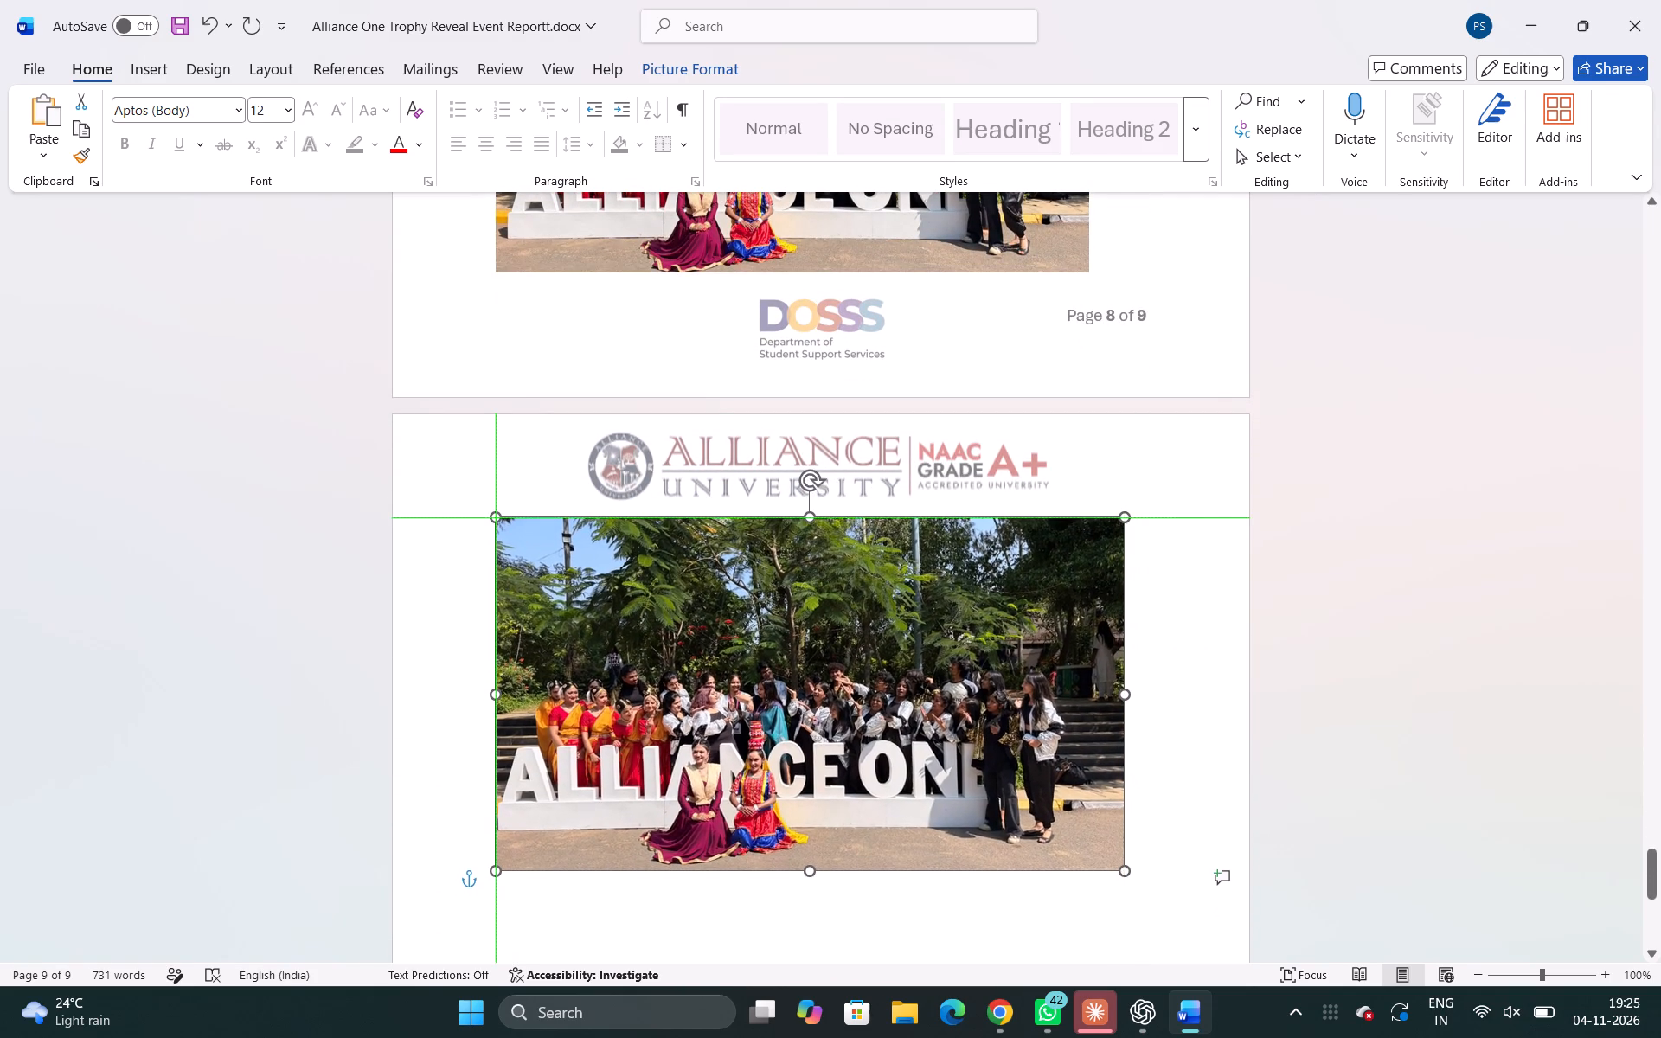
left_click_drag(1122, 864, 1098, 849)
Review the report's layout from the last page back to the first, including the photos, invoices, overview and participant tables.
scroll(1175, 795, "down", 4)
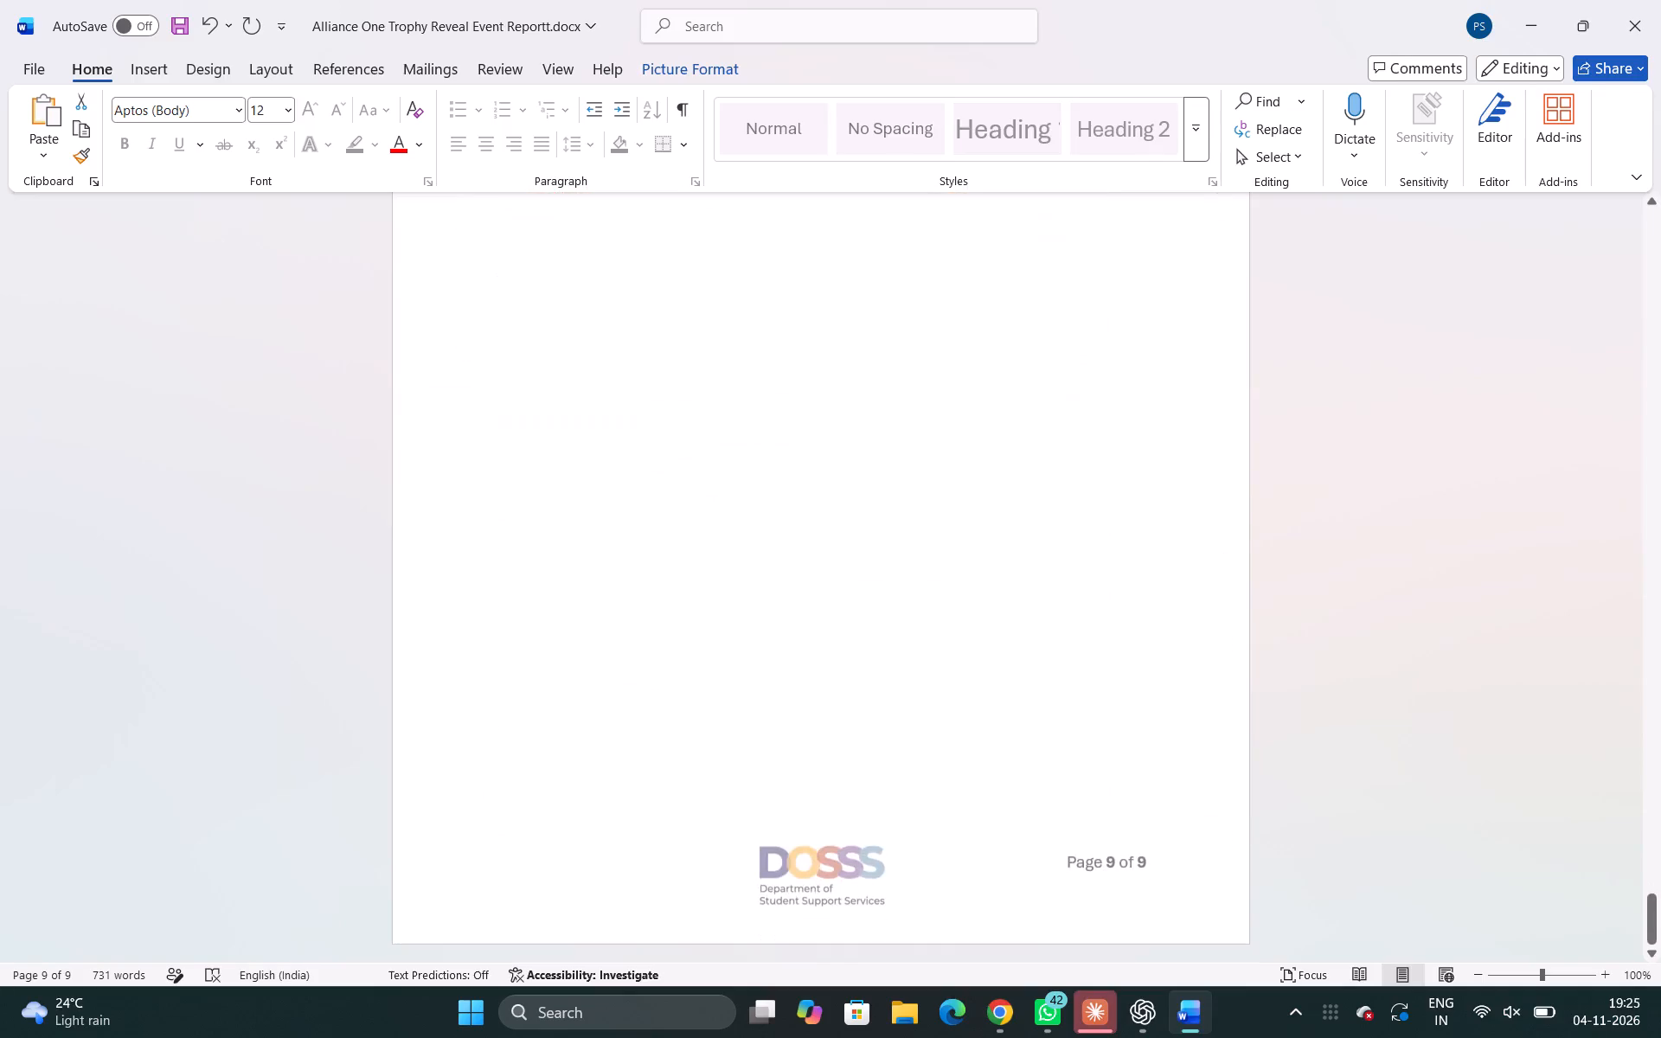
scroll(1175, 795, "up", 6)
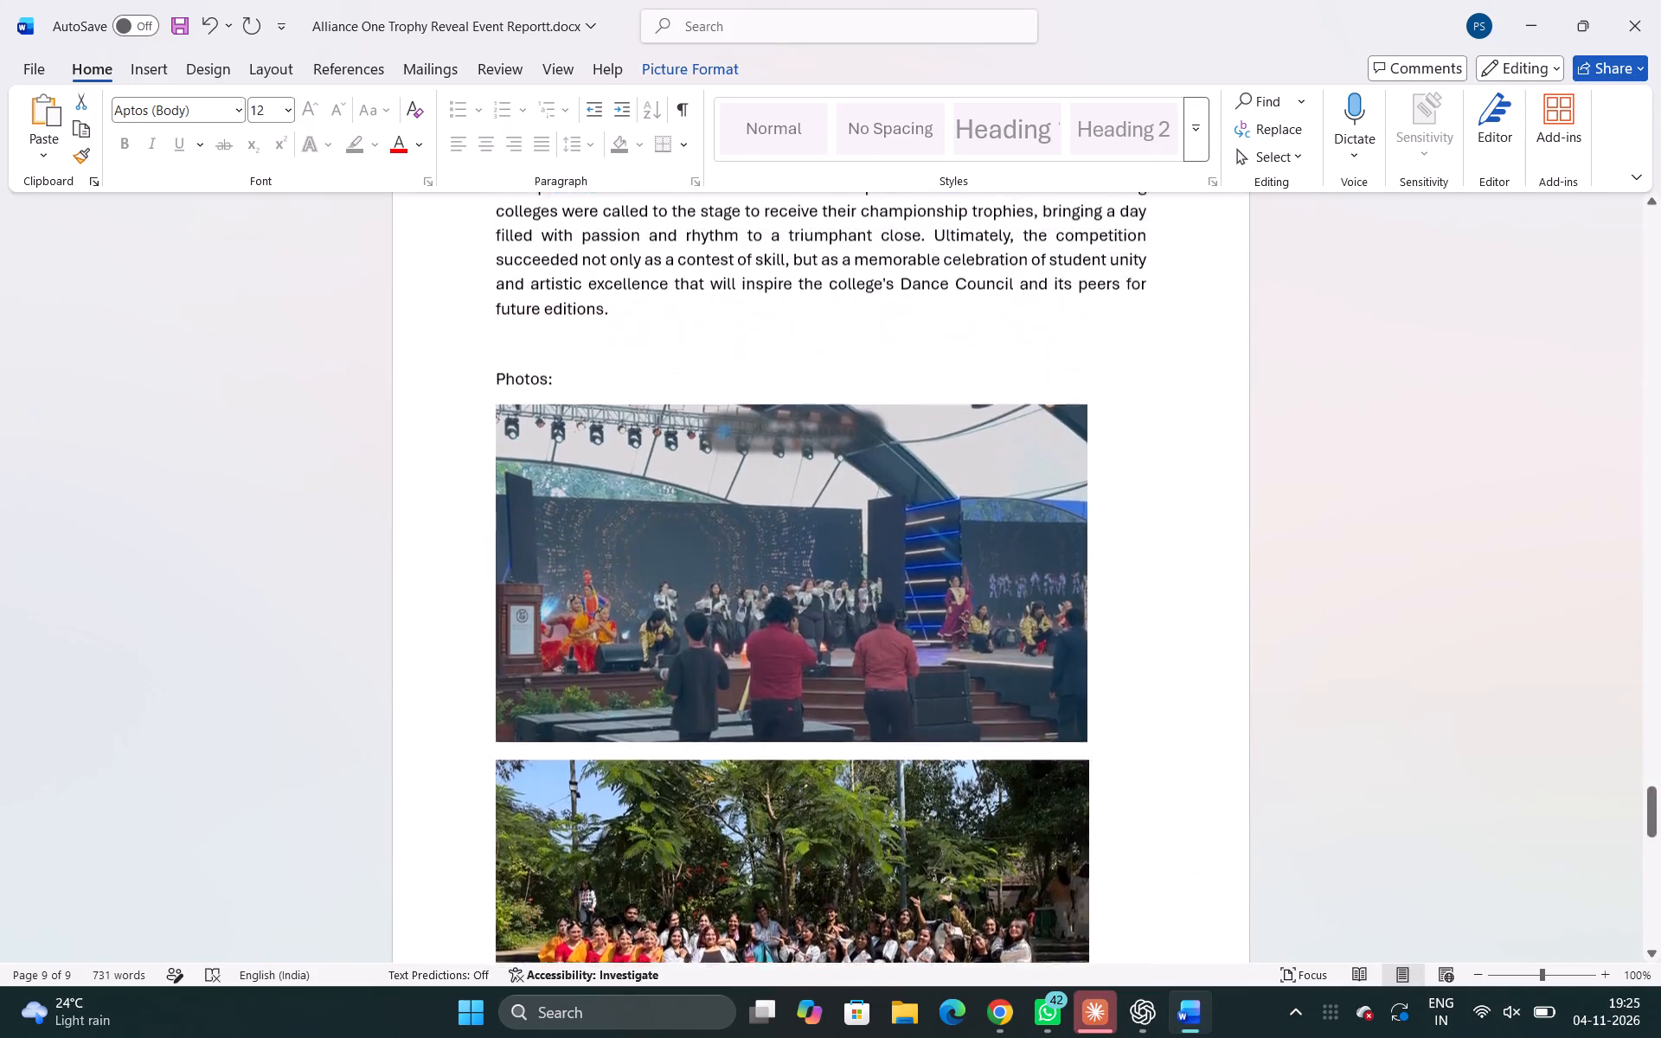
scroll(1175, 795, "up", 6)
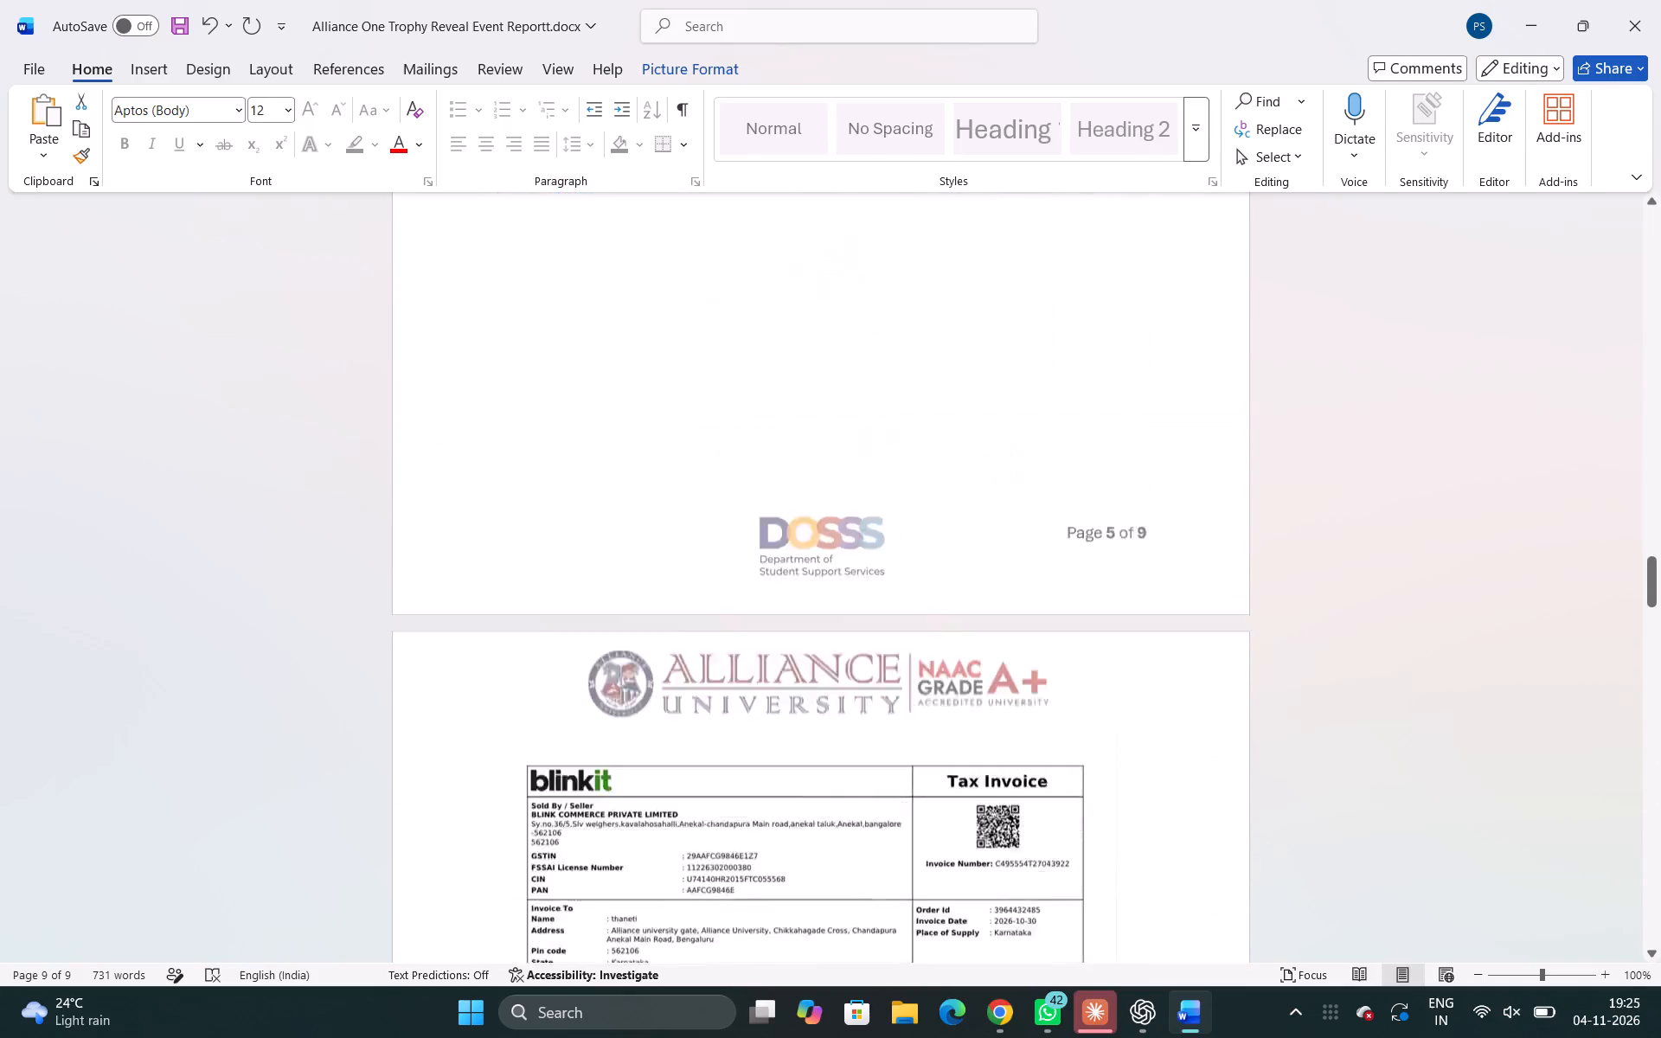
scroll(1175, 795, "up", 6)
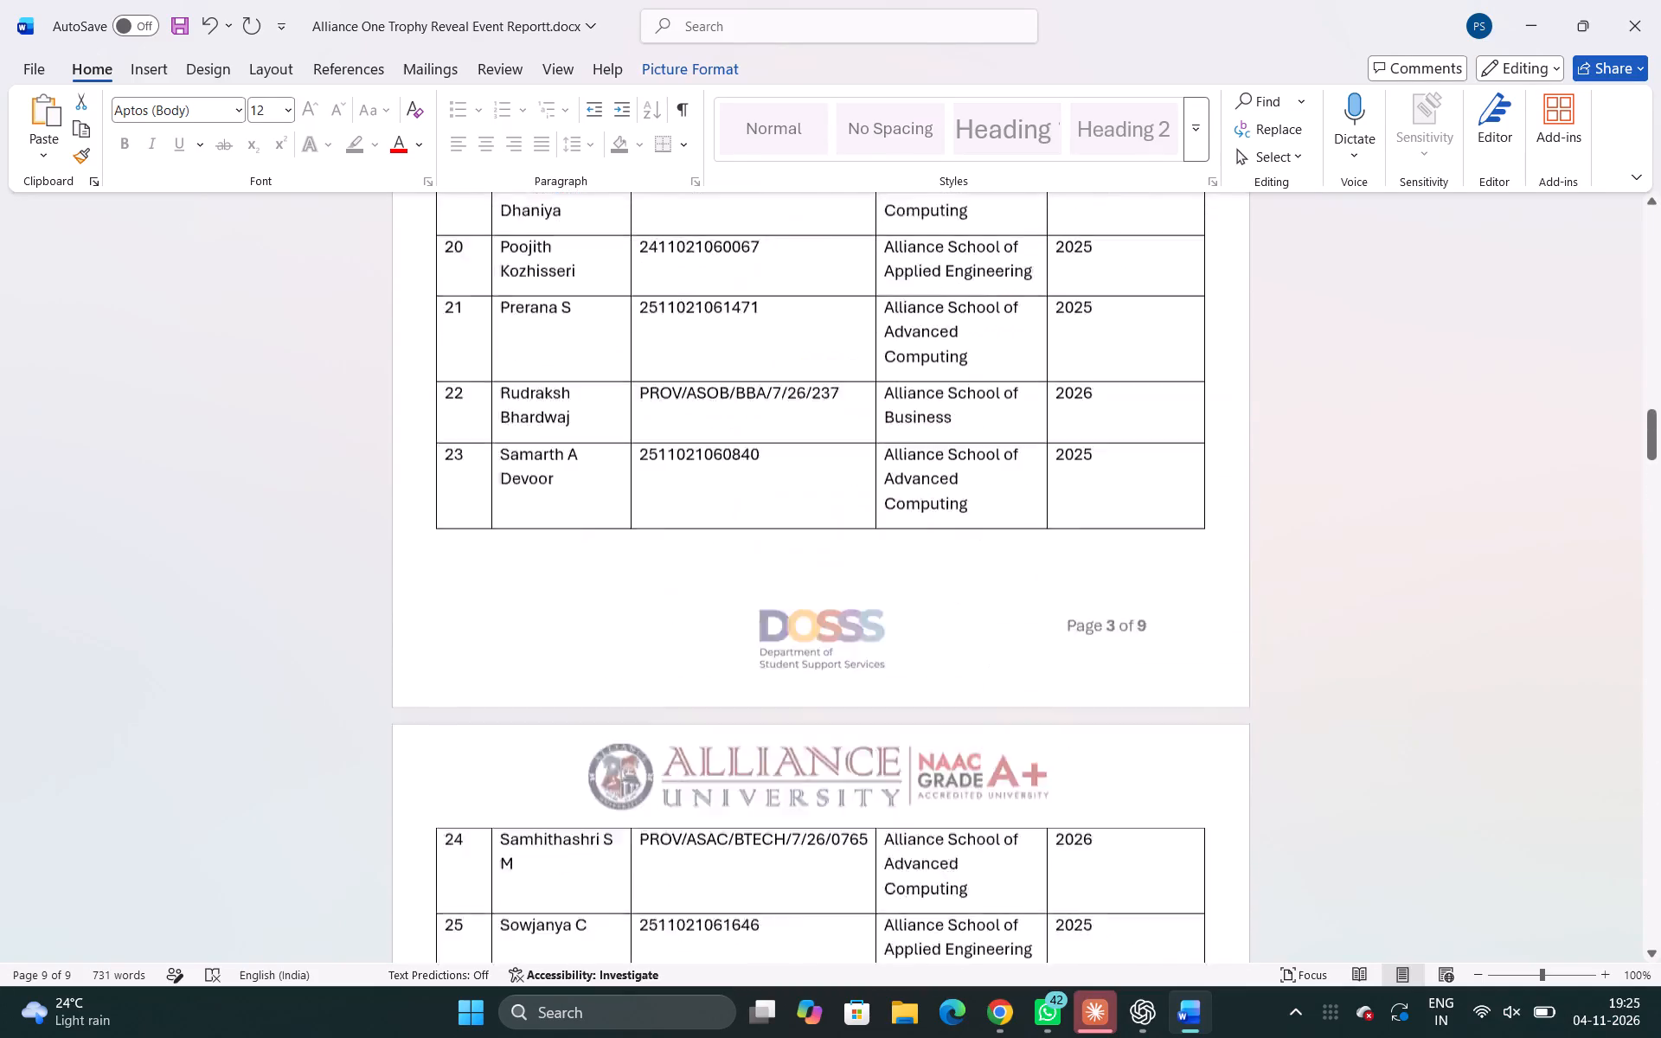
scroll(1175, 795, "up", 4)
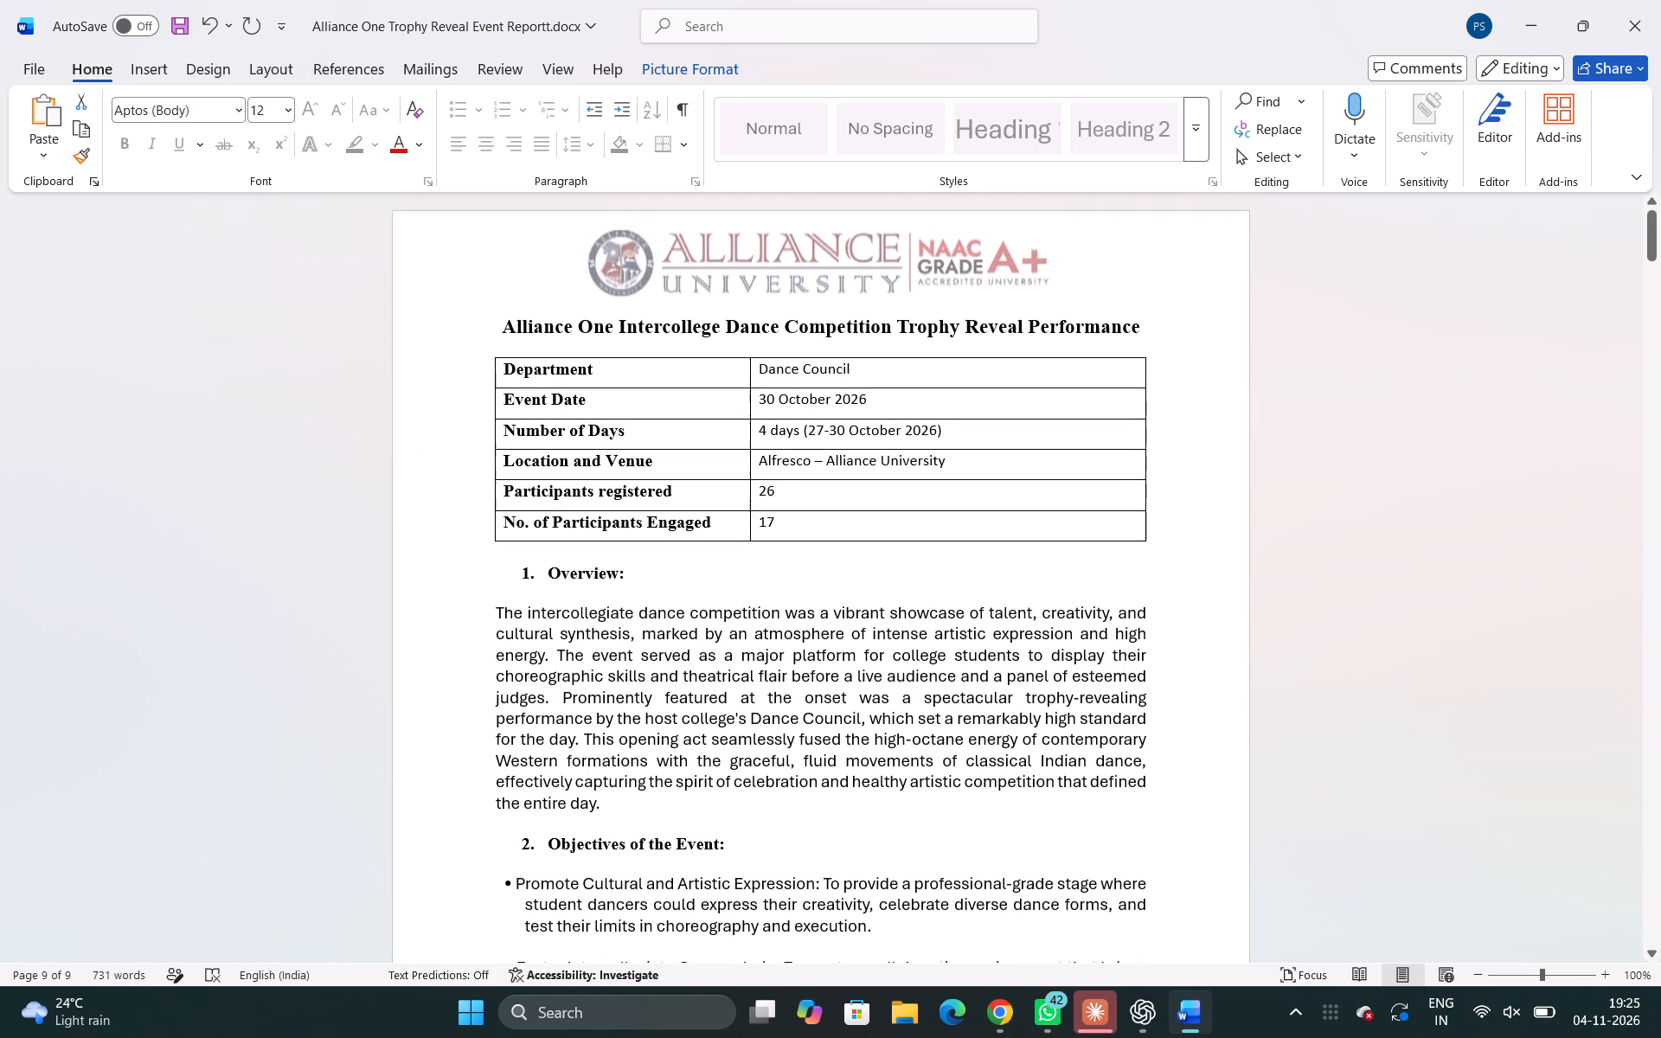
scroll(1052, 670, "down", 2)
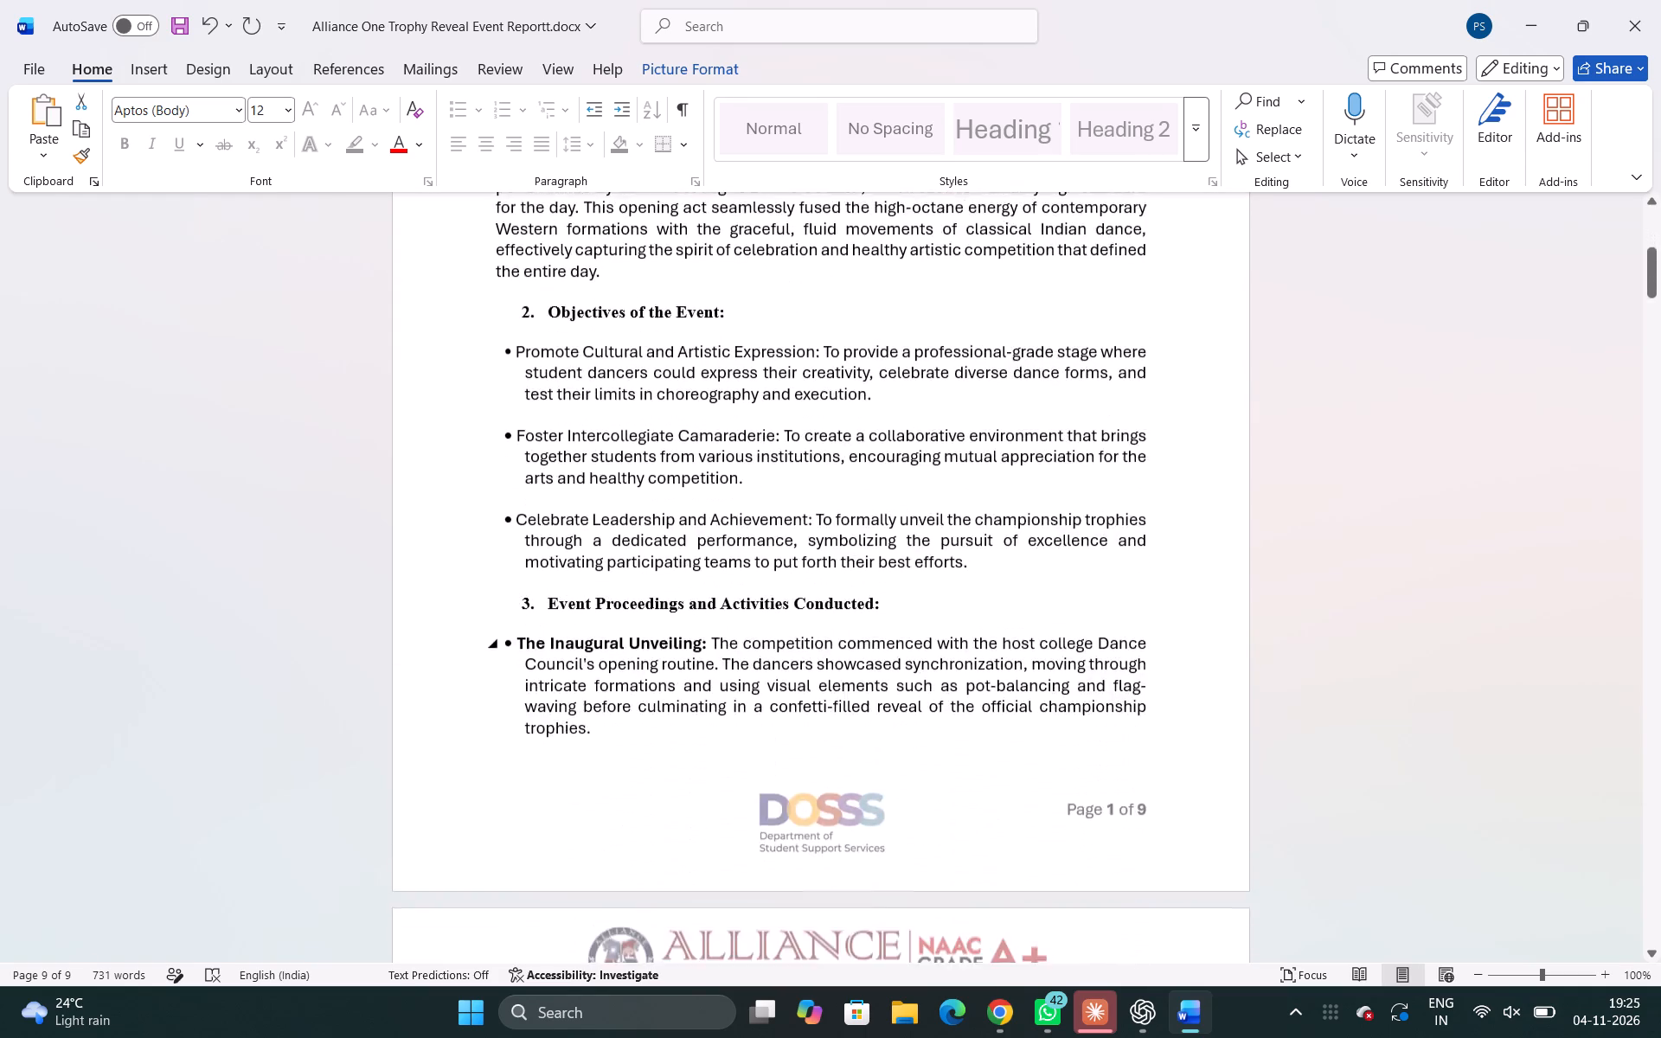
scroll(1052, 670, "down", 3)
scroll(1052, 670, "up", 1)
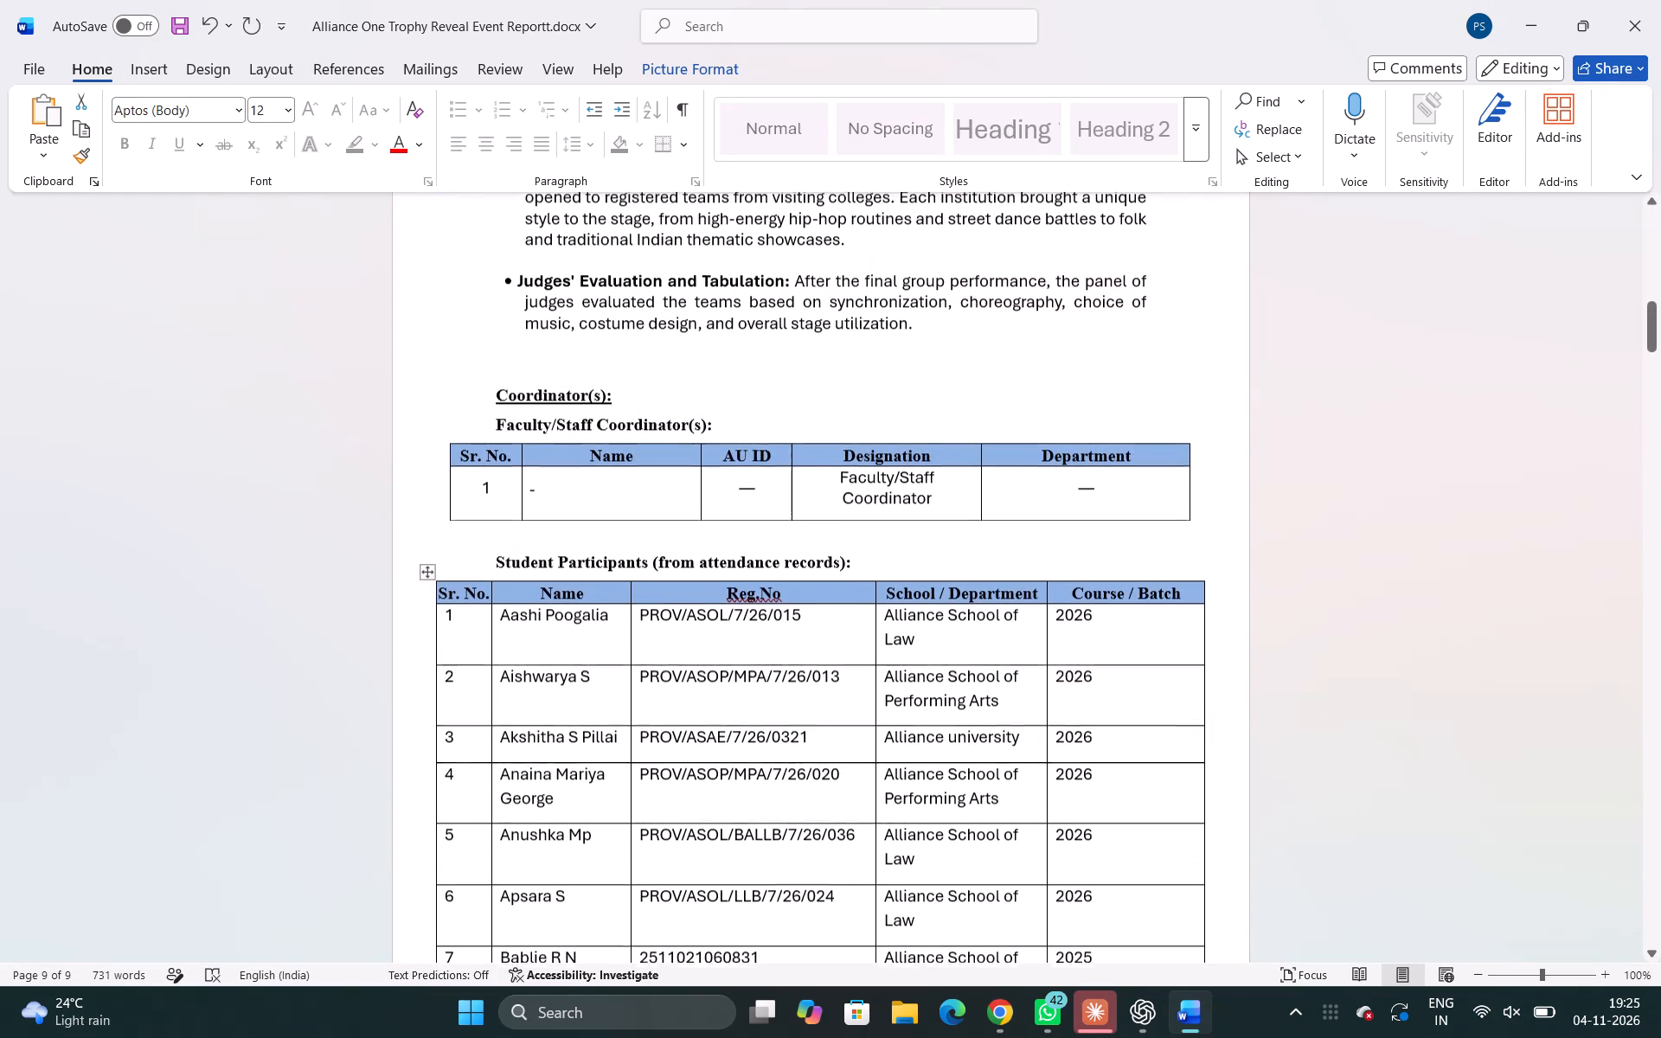
Save a copy of the report to OneDrive - Personal as a Word document named "Alliance One Trophy Reveal Event Reporttt".
left_click(42, 61)
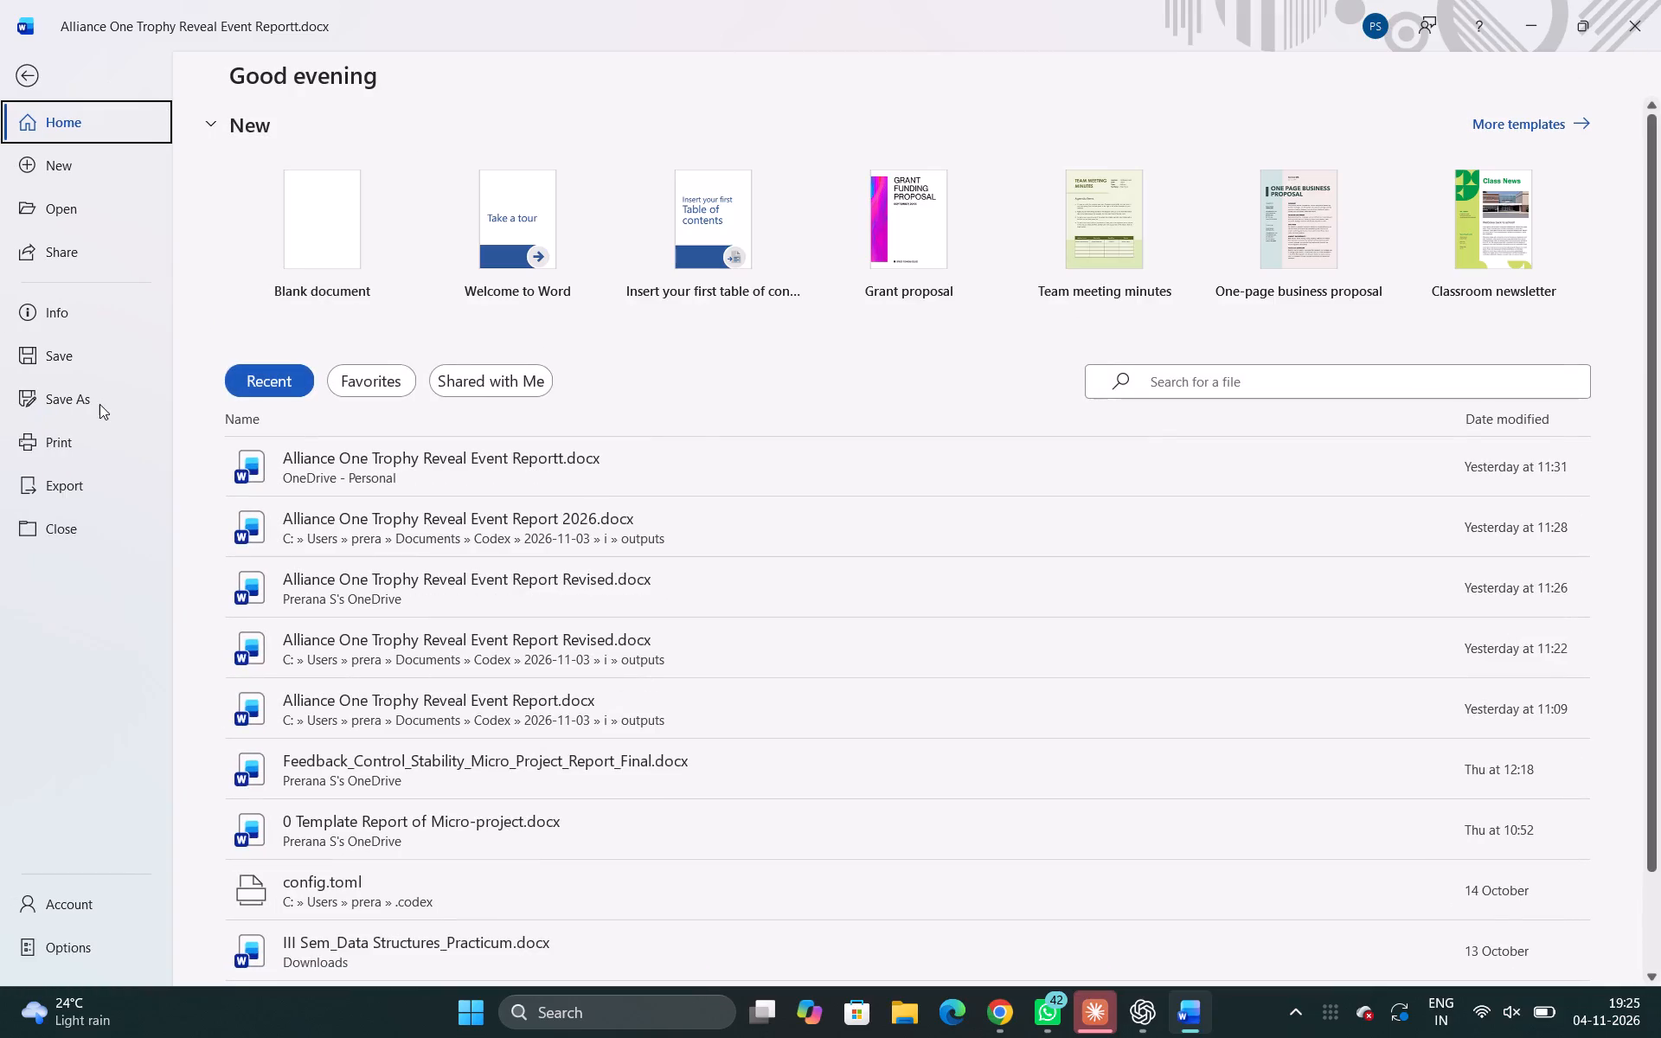
left_click(99, 407)
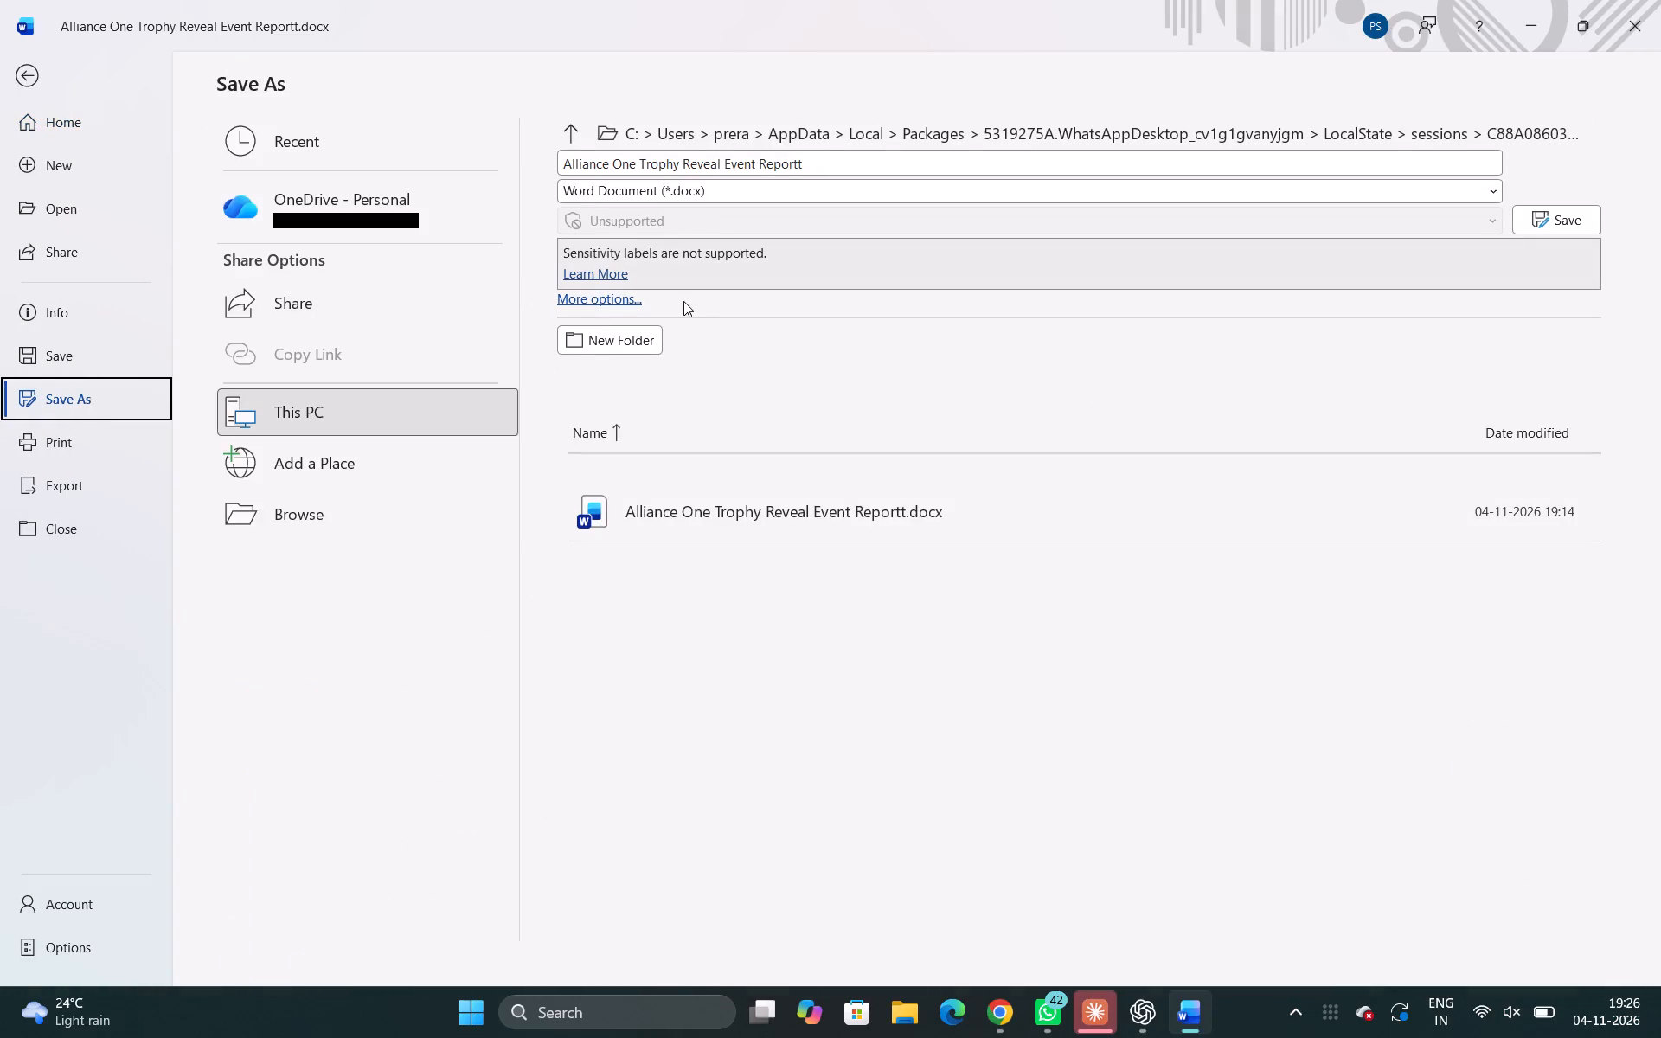
left_click(401, 202)
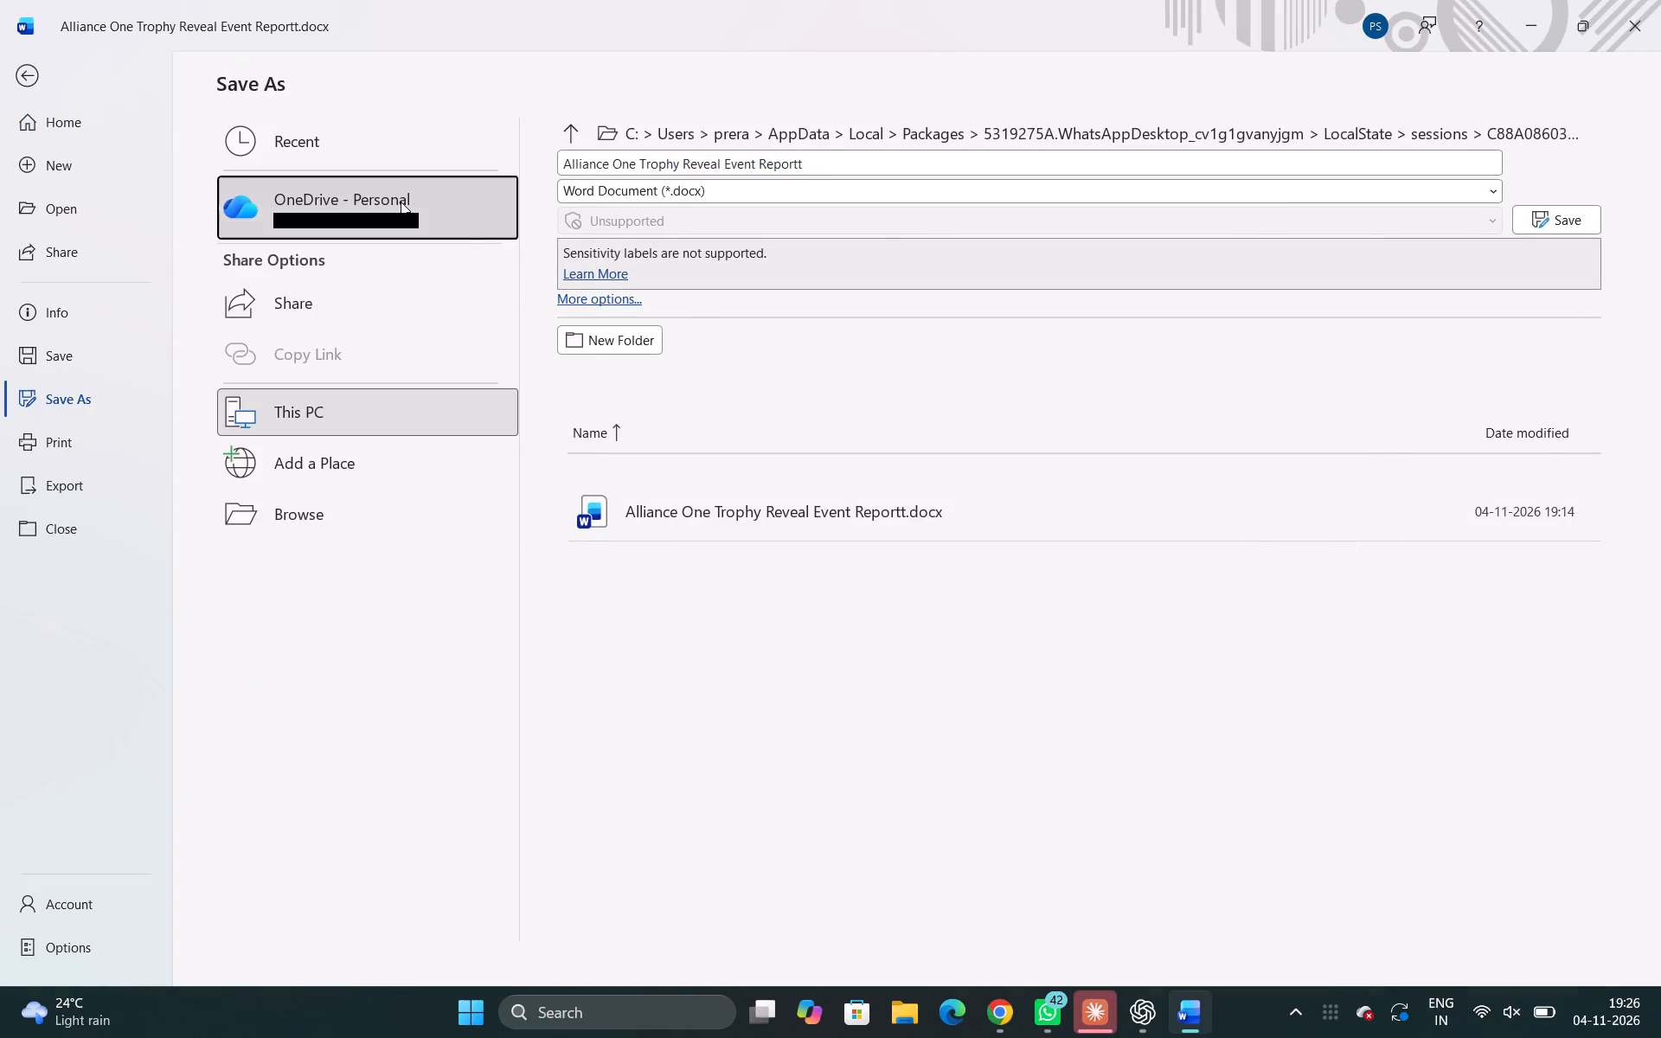
left_click(823, 165)
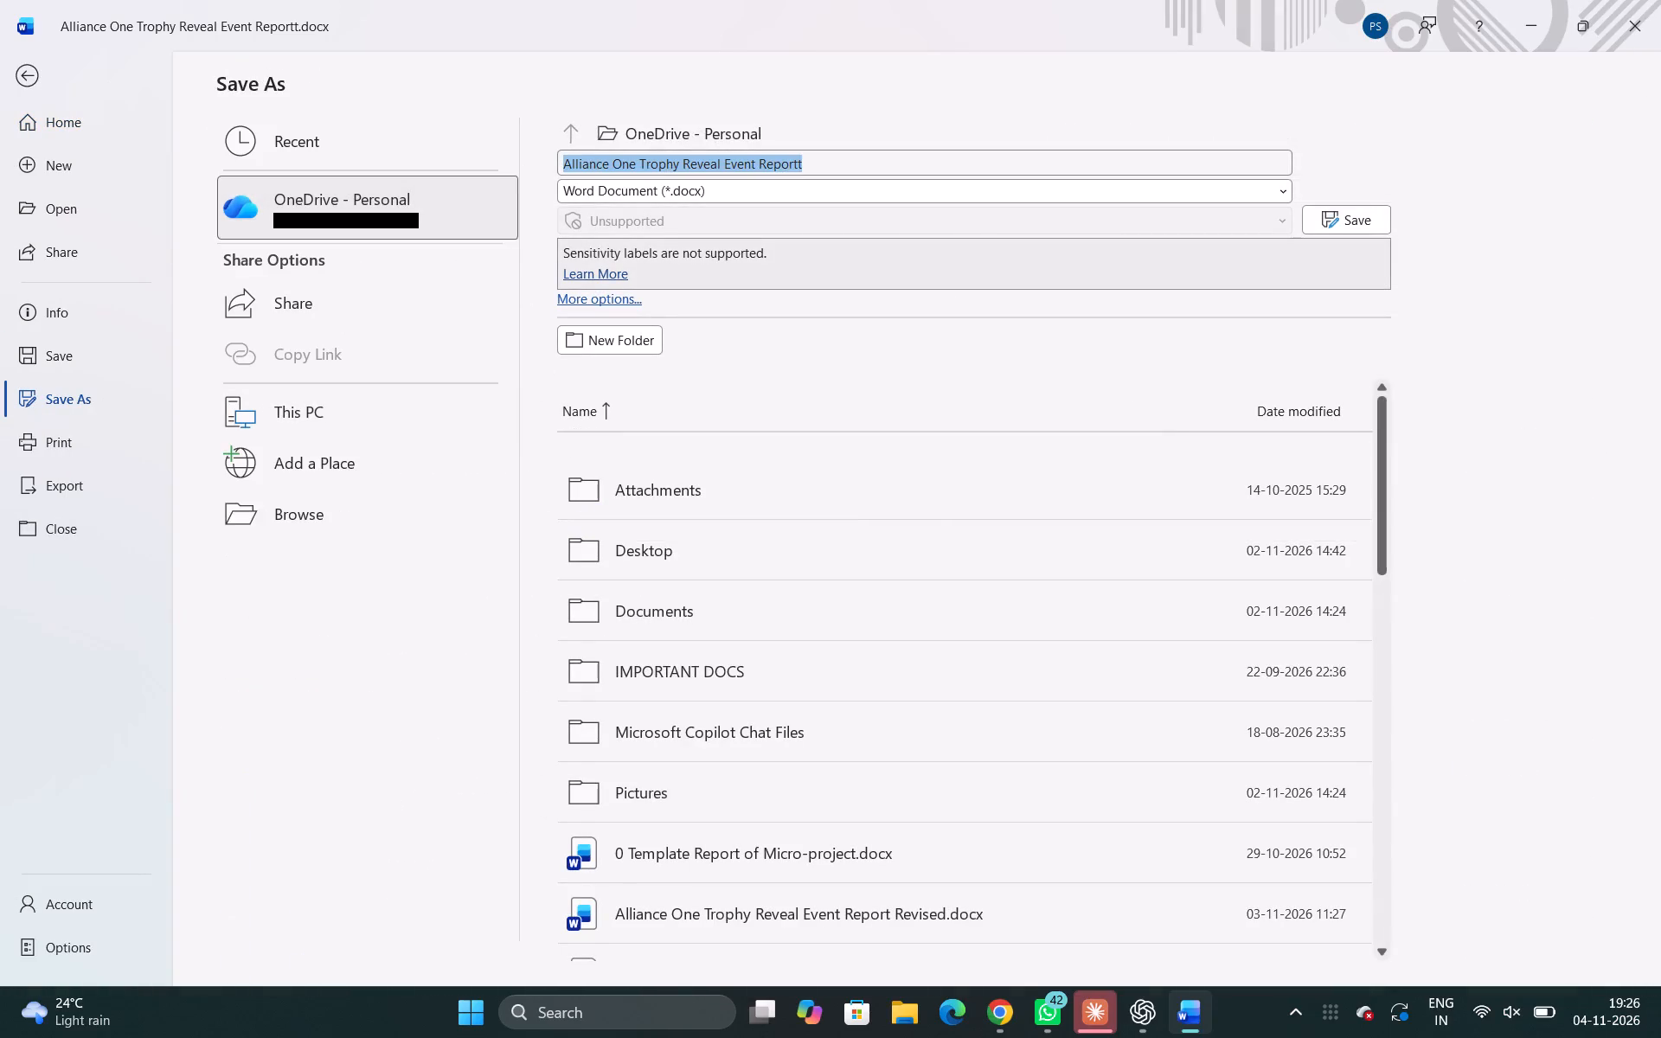
left_click(823, 165)
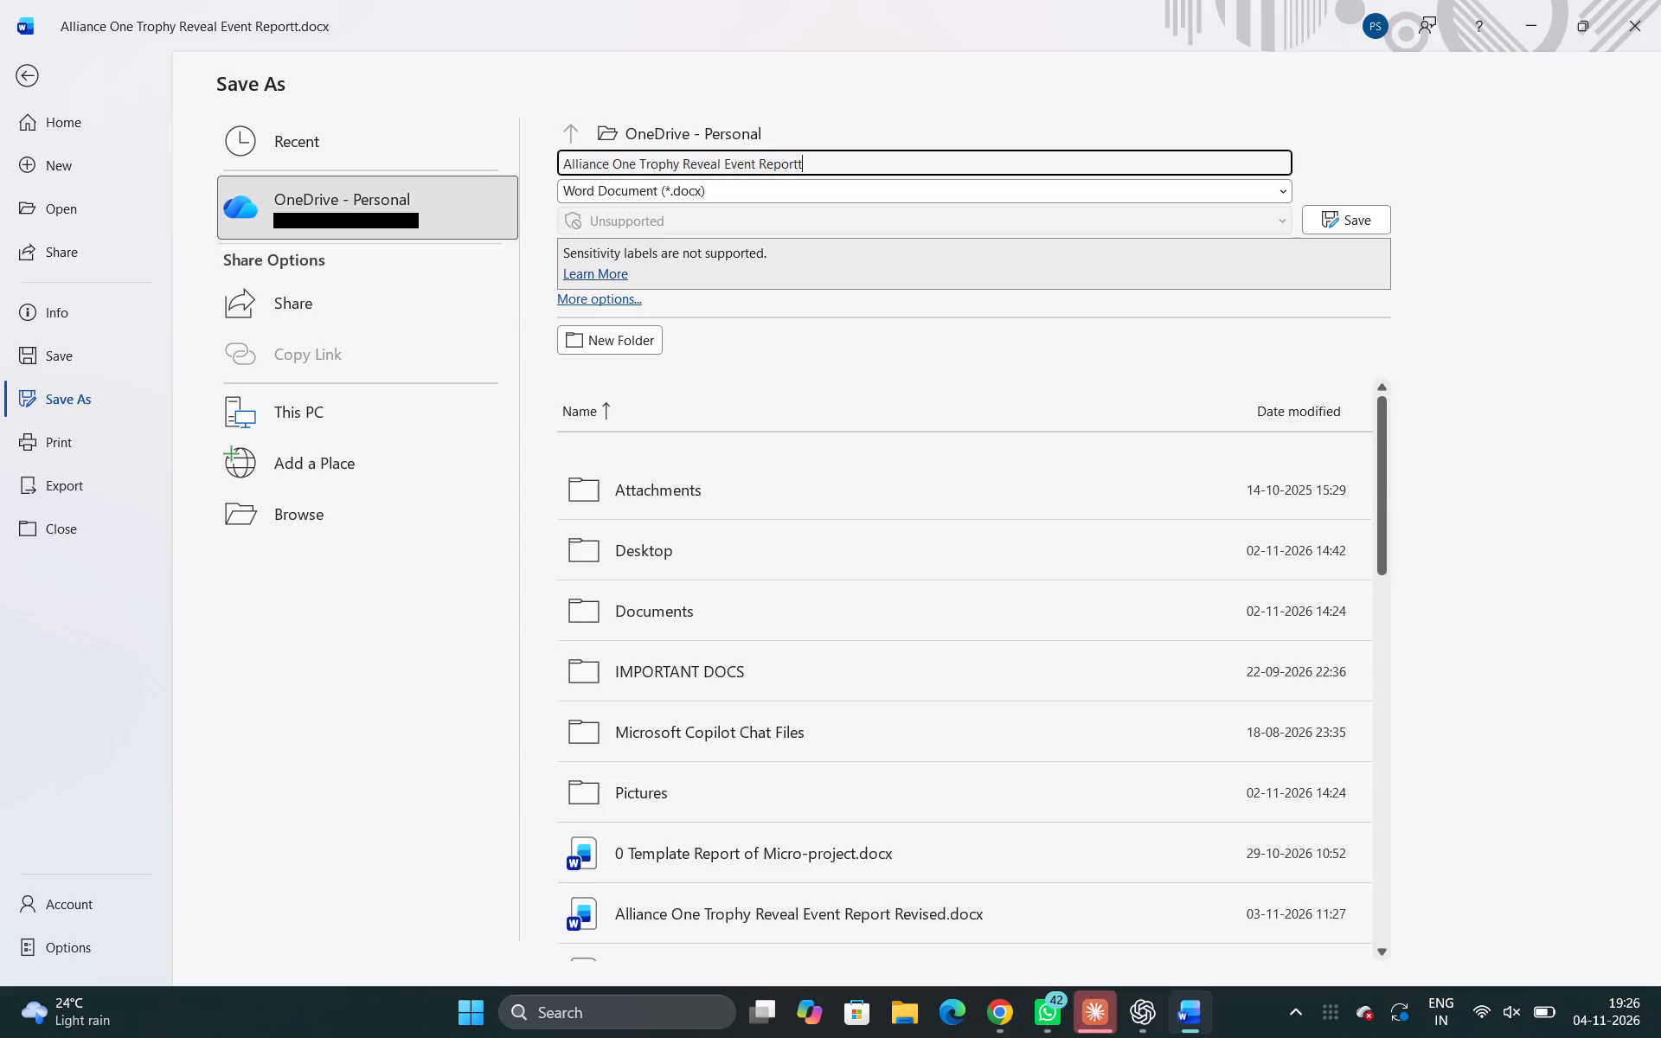
key("t")
left_click(1344, 221)
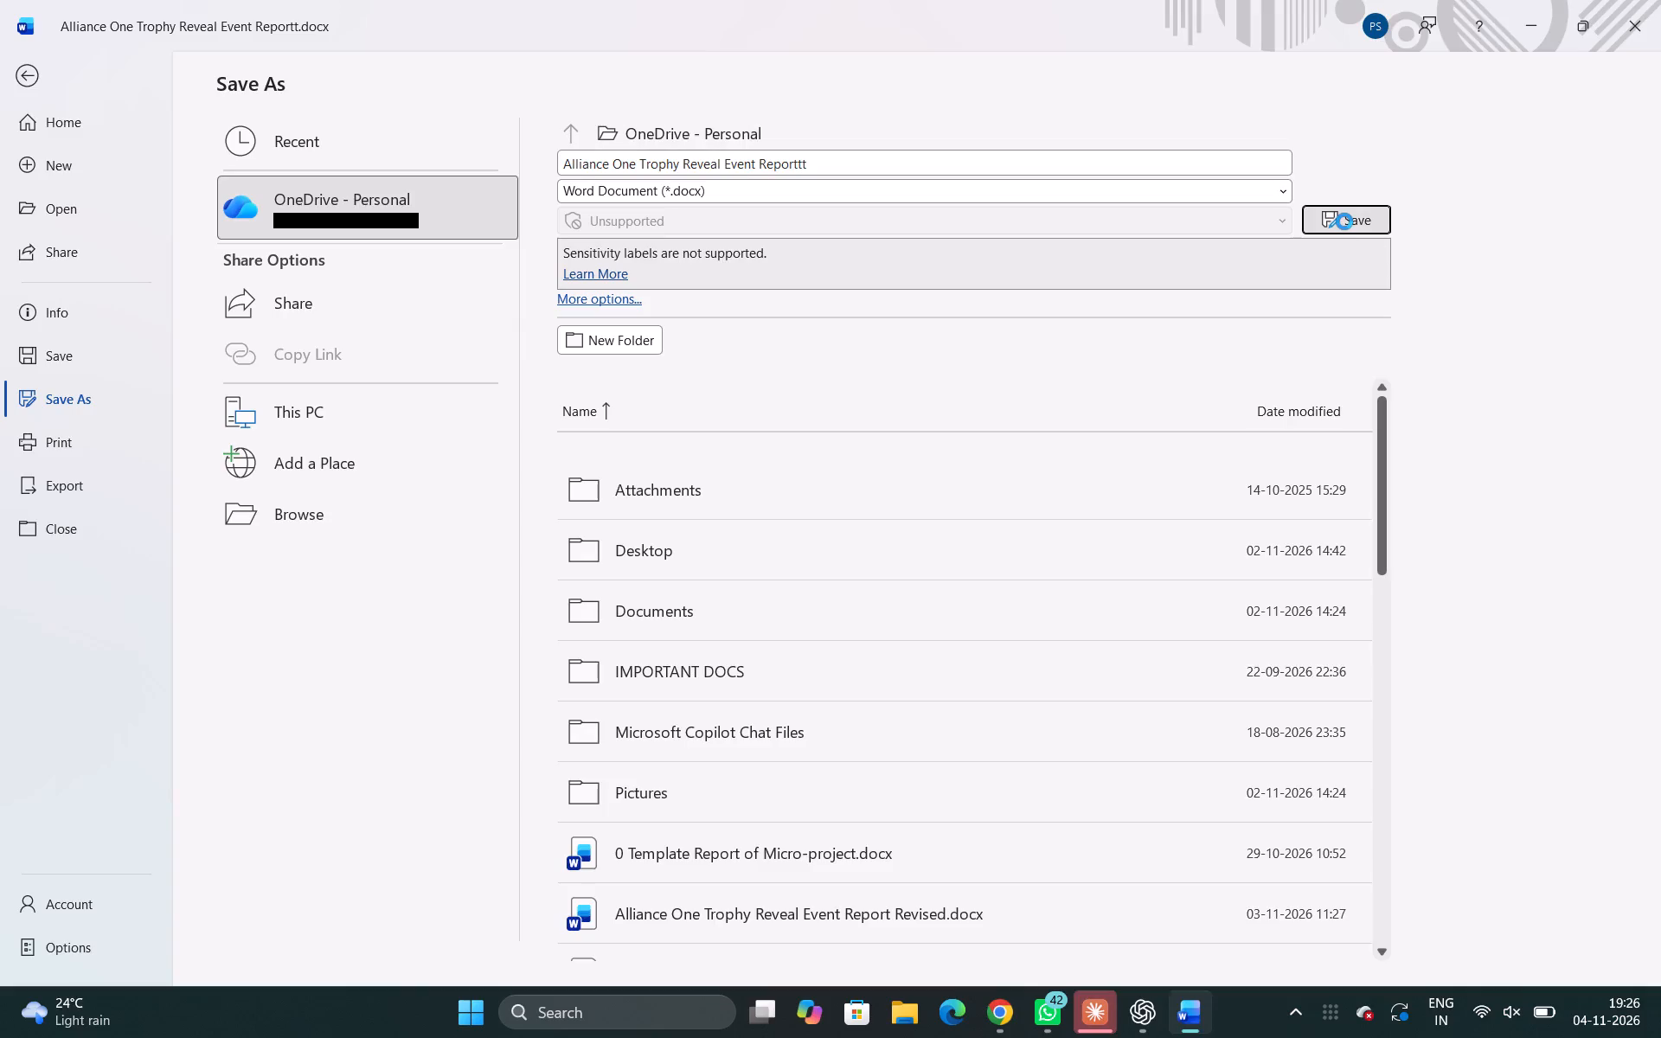